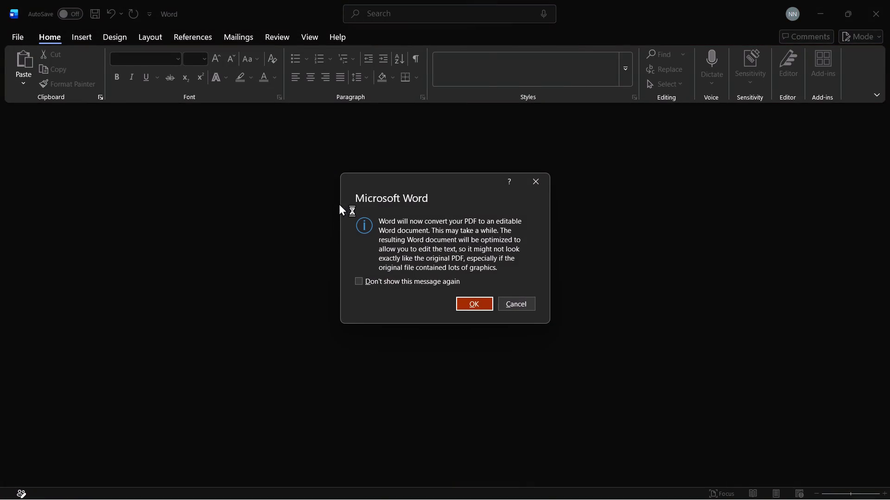
# Convert the PDF file JAVA FINAL REPORT into an editable Word document and clear any text selection.
pyautogui.click(475, 308)
pyautogui.moveTo(475, 308); pyautogui.dragTo(410, 177)
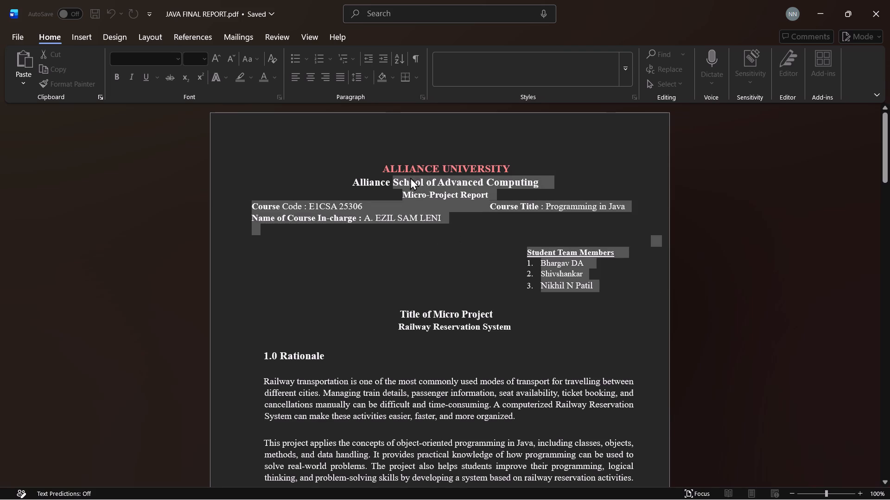
pyautogui.moveTo(410, 177); pyautogui.dragTo(472, 251)
pyautogui.click(472, 251)
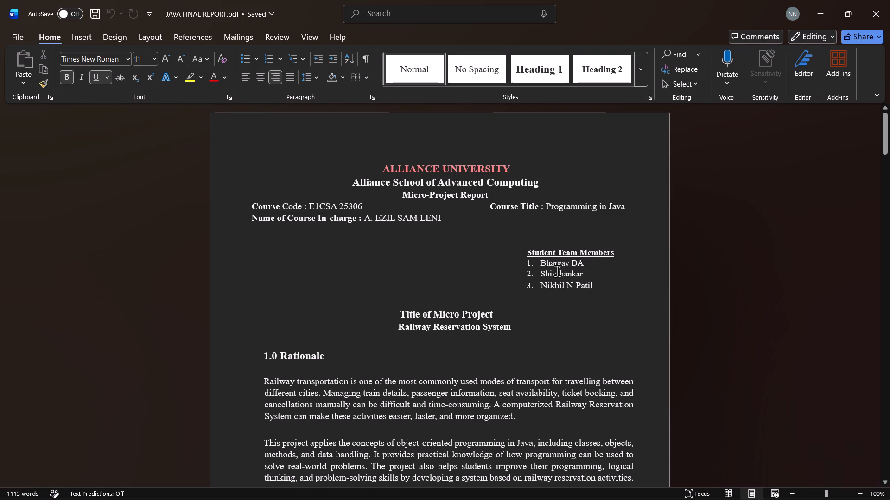
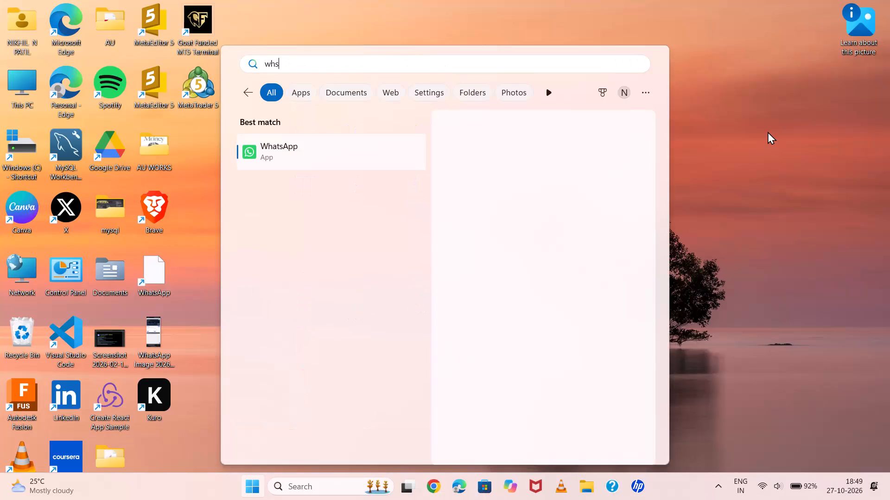
# Correct the search text so it reads whatsapp and open the WhatsApp app from the results.
pyautogui.press('BackSpace')
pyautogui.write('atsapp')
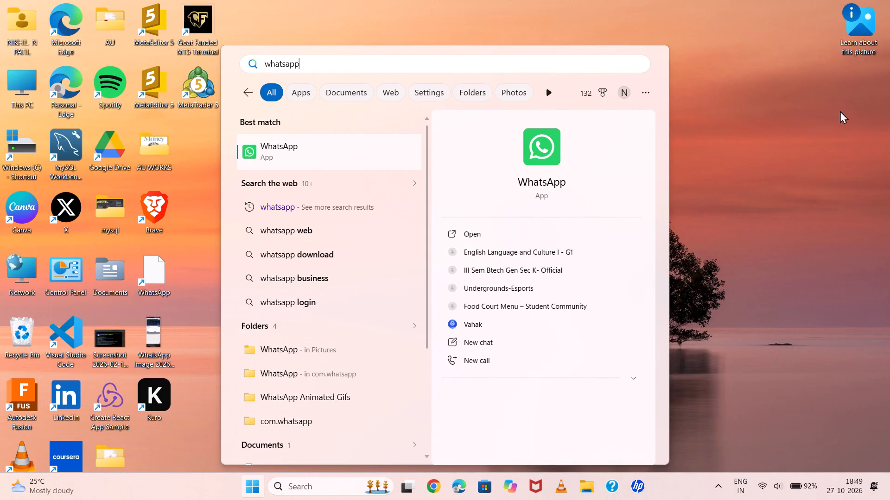
pyautogui.click(532, 231)
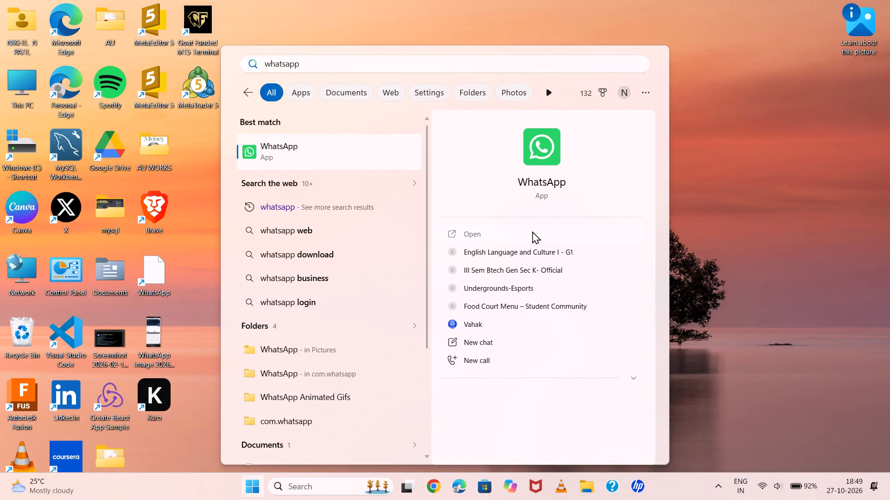
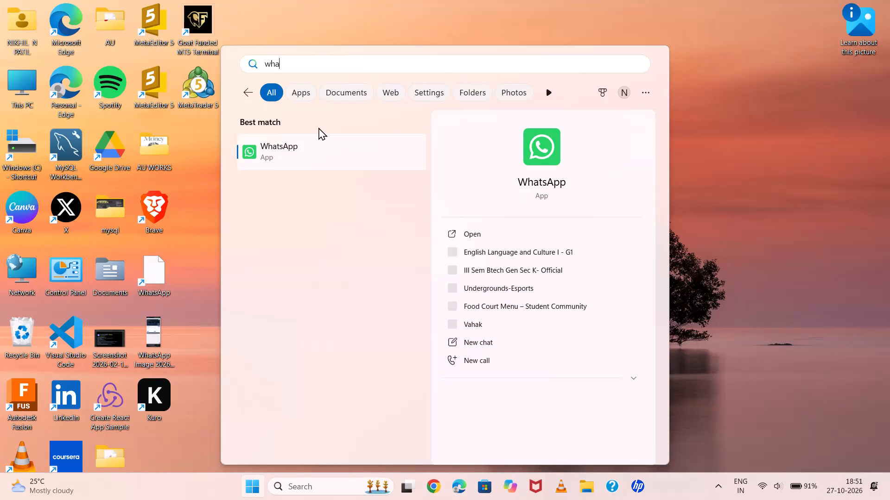
# Launch the WhatsApp app from the best match of the search.
pyautogui.press('Return')
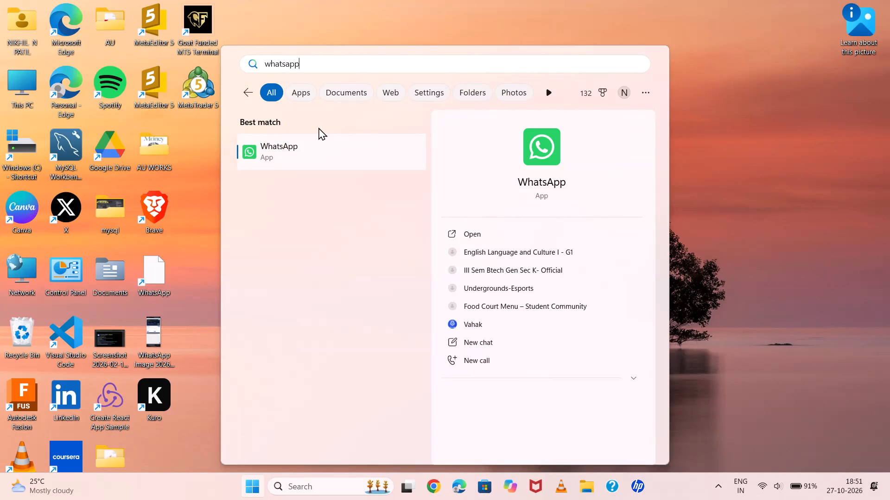
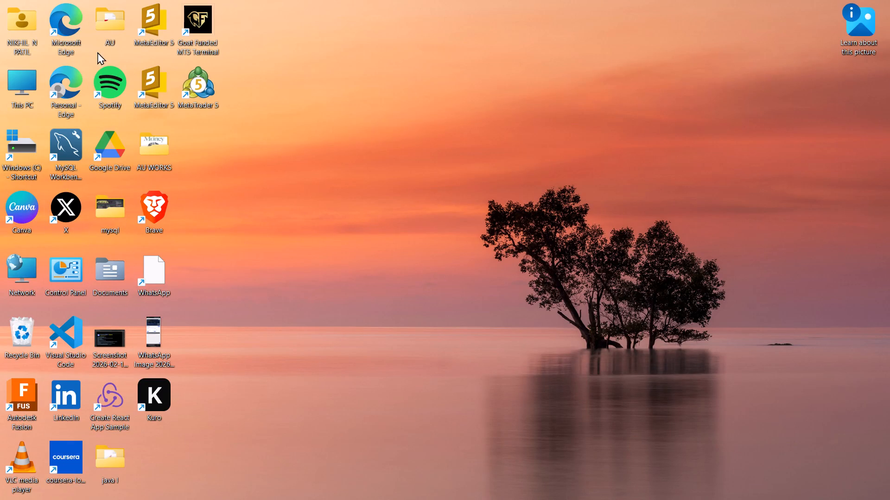
# Switch to Microsoft Edge and start a web search by entering wh in the new tab's search box.
pyautogui.doubleClick(67, 23)
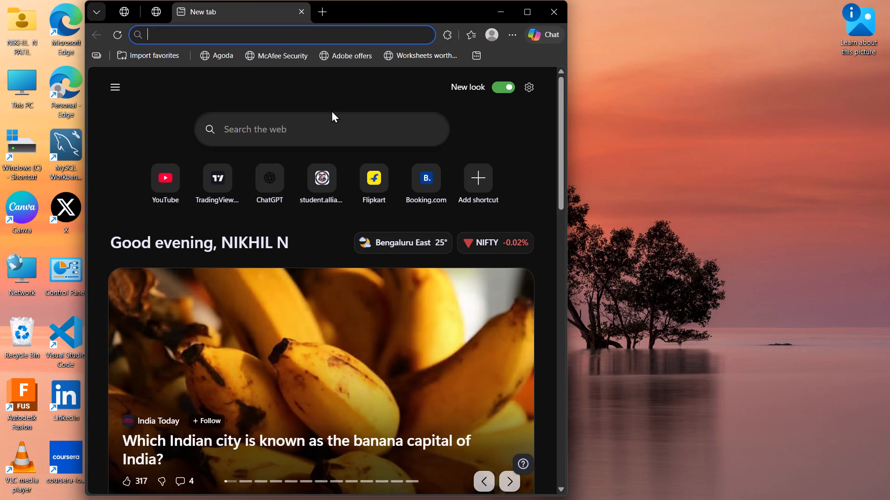
pyautogui.click(327, 125)
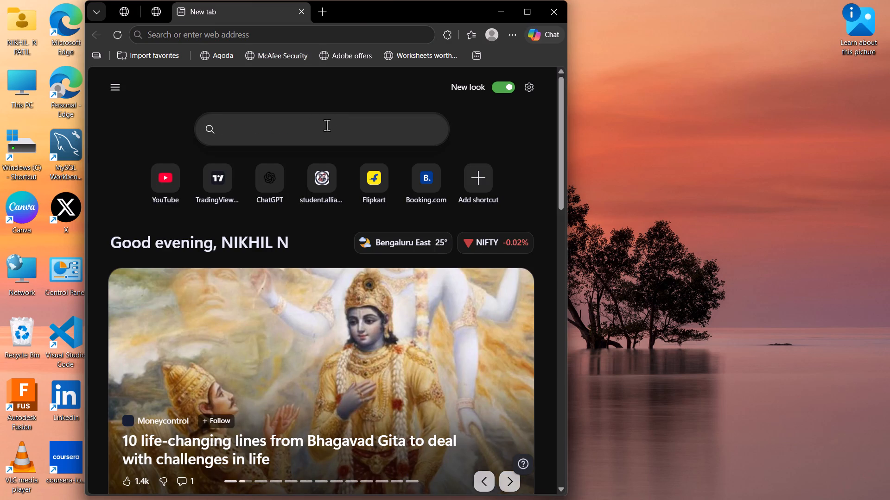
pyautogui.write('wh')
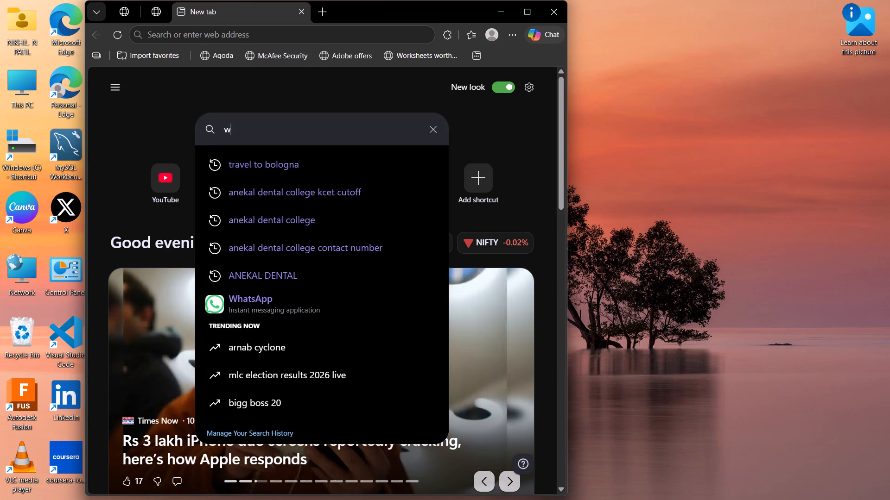
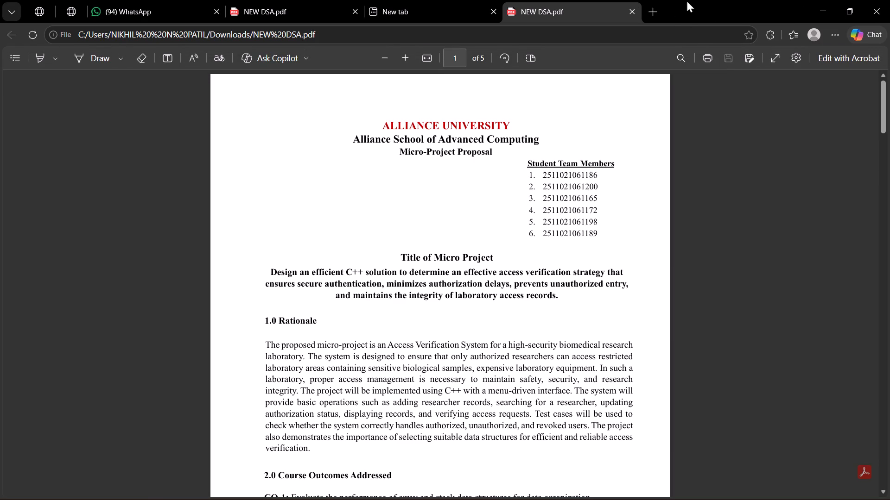
# Close the duplicate NEW DSA.pdf tab at the end of the open tabs.
pyautogui.doubleClick(636, 7)
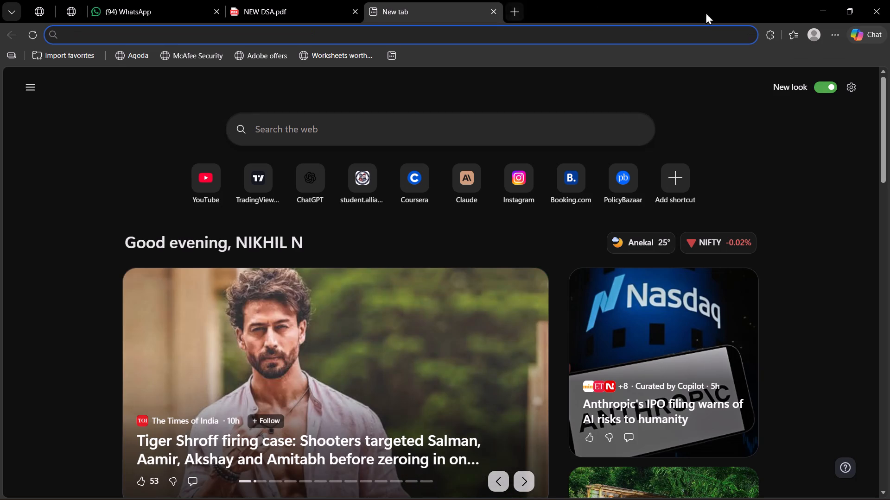
# Open the browser's list of downloaded files to reach NEW DSA.pdf.
pyautogui.click(834, 34)
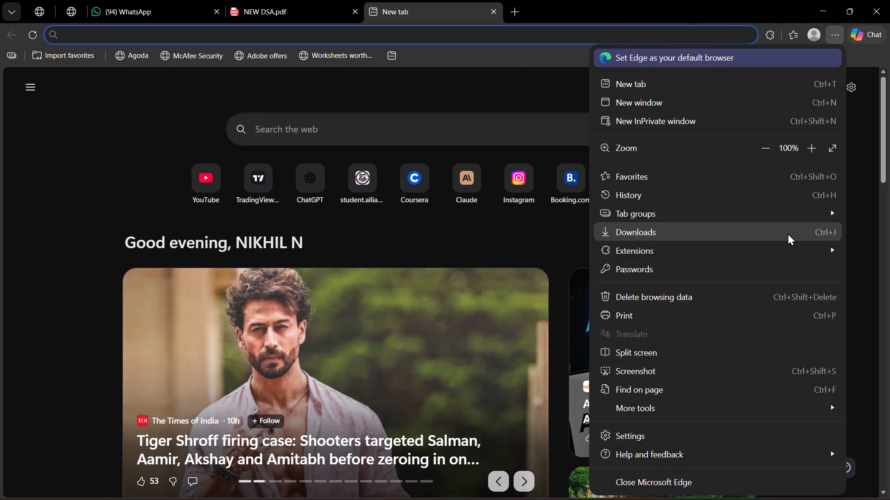
pyautogui.click(788, 233)
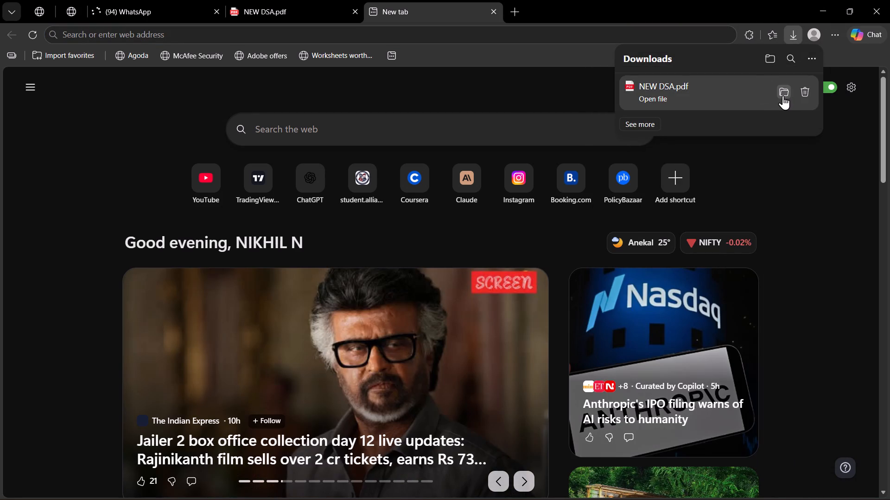
# Open the downloaded NEW DSA.pdf from the Downloads folder and close its duplicate browser tab.
pyautogui.click(783, 95)
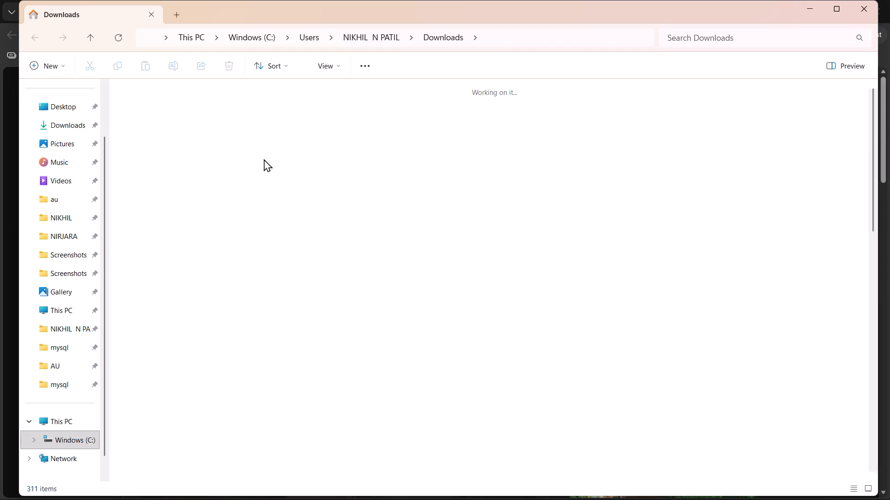
pyautogui.doubleClick(151, 116)
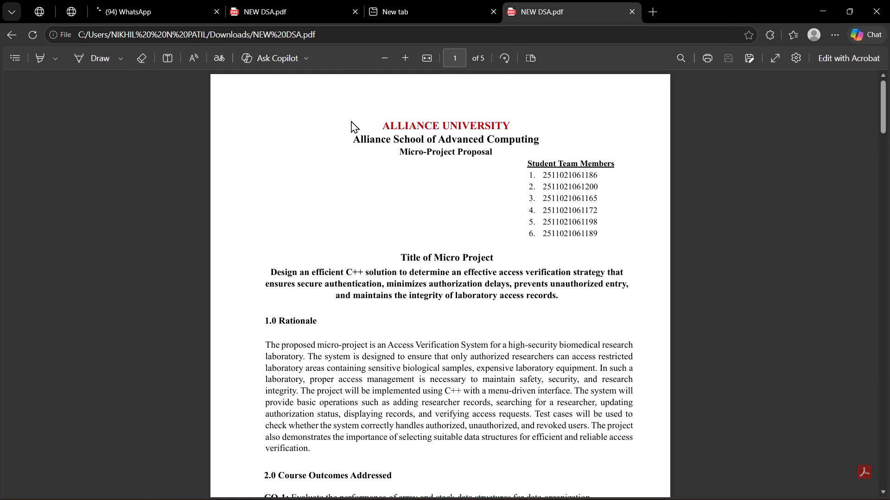
pyautogui.click(352, 7)
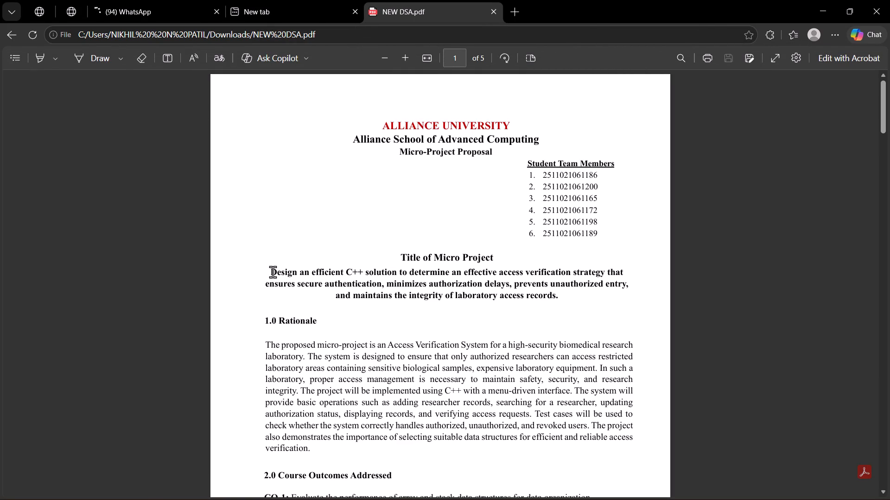
# Copy the C++ access verification project title from NEW DSA.pdf and paste it over "Railway Reservation System" in the Word report.
pyautogui.moveTo(273, 272); pyautogui.dragTo(571, 297)
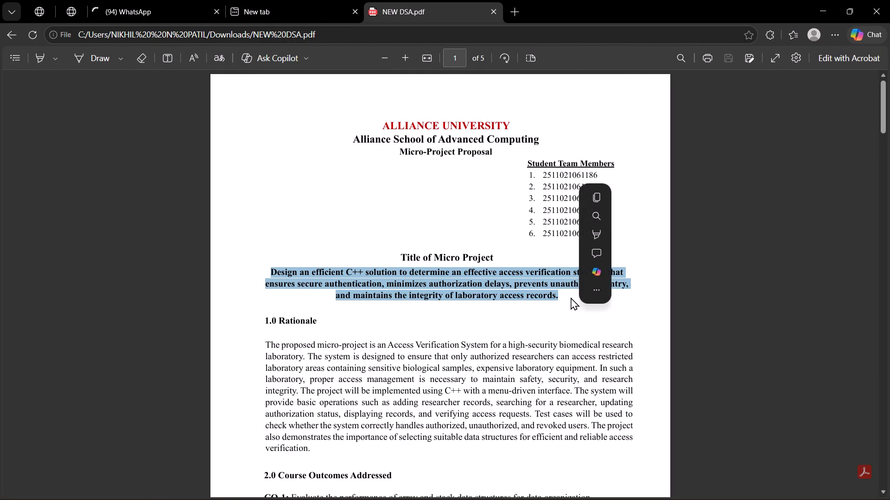
pyautogui.hotkey('ctrl', 'c')
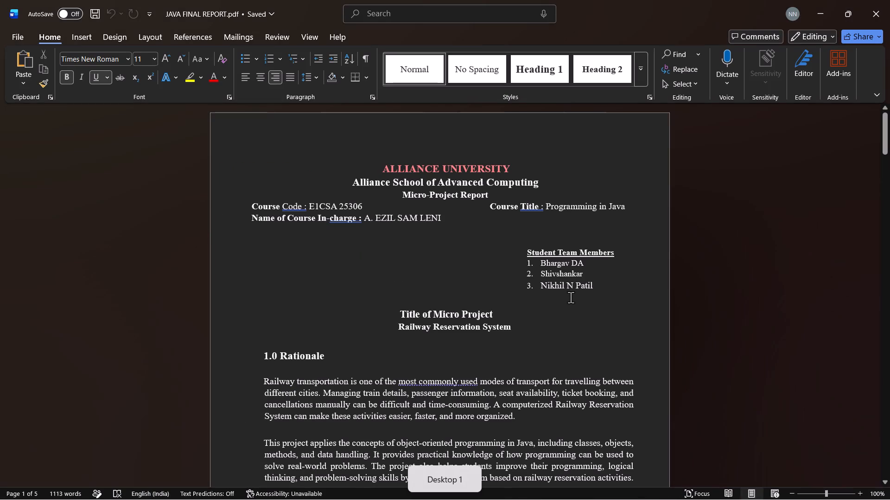
pyautogui.click(398, 325)
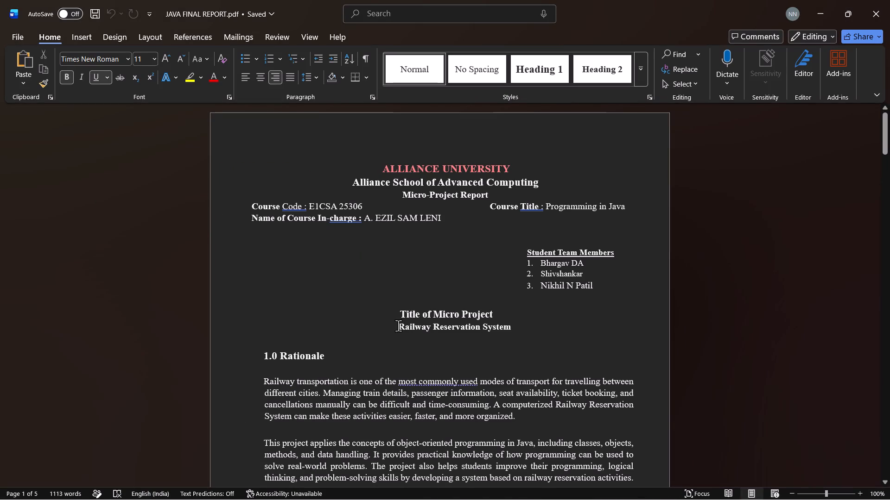
pyautogui.moveTo(398, 325); pyautogui.dragTo(536, 333)
pyautogui.press('space')
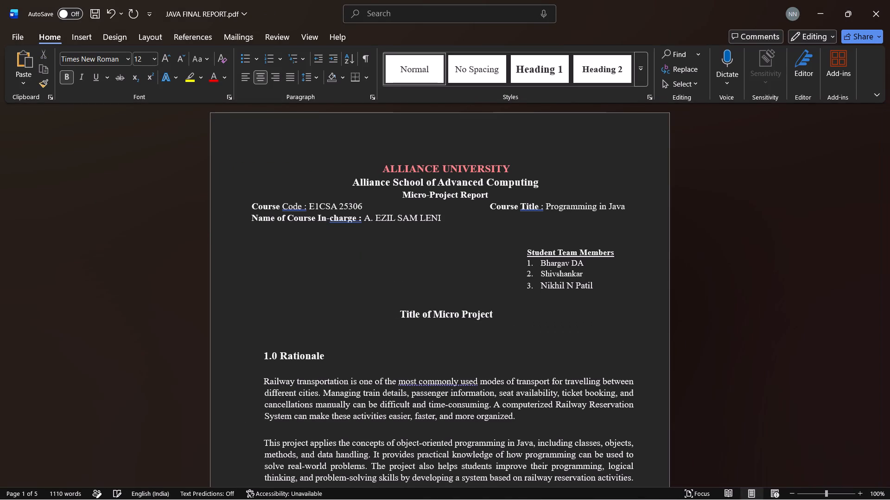
pyautogui.hotkey('ctrl', 'v')
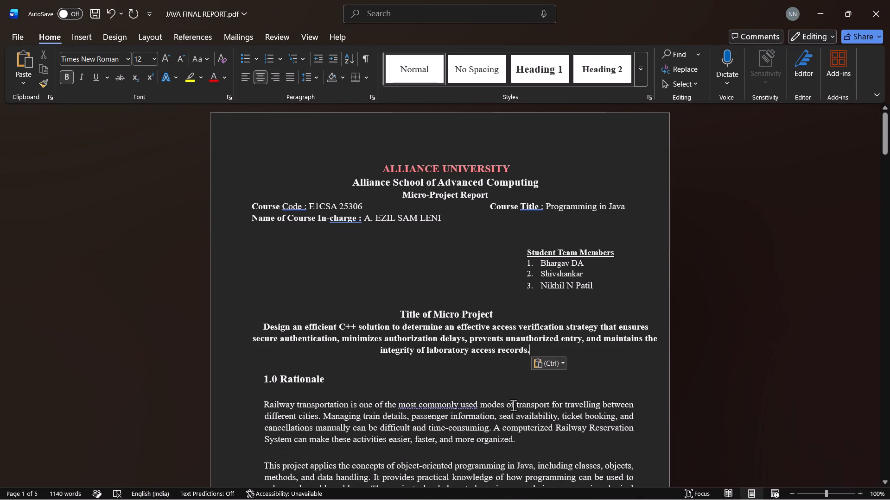
# Back in Edge, close the empty new tab and copy the whole 1.0 Rationale paragraph from NEW DSA.pdf.
pyautogui.scroll(-1, 357, 378)
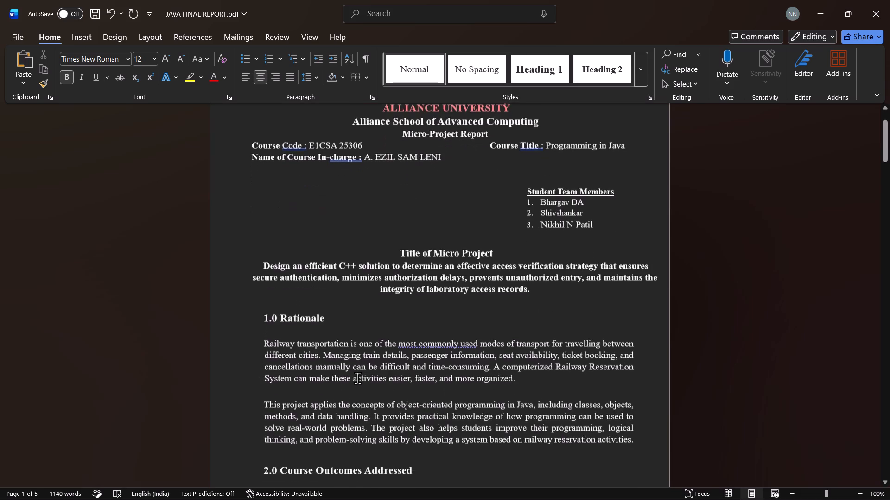
pyautogui.scroll(-2, 357, 378)
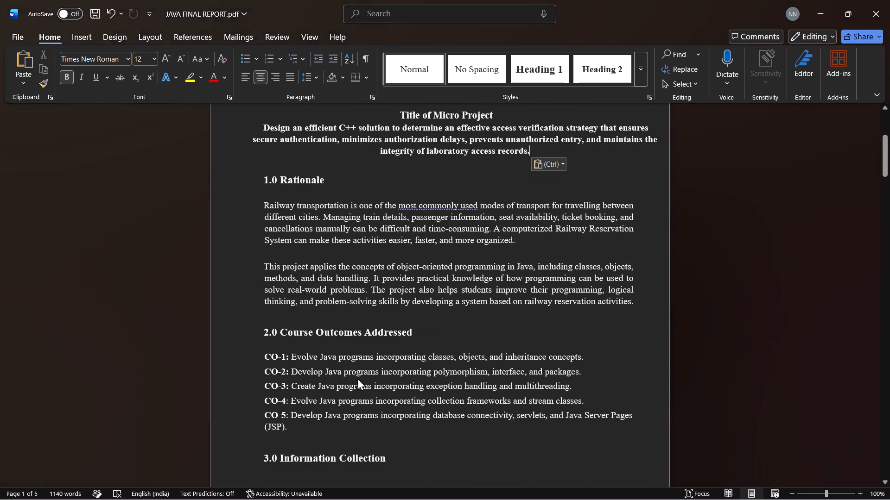
pyautogui.click(458, 0)
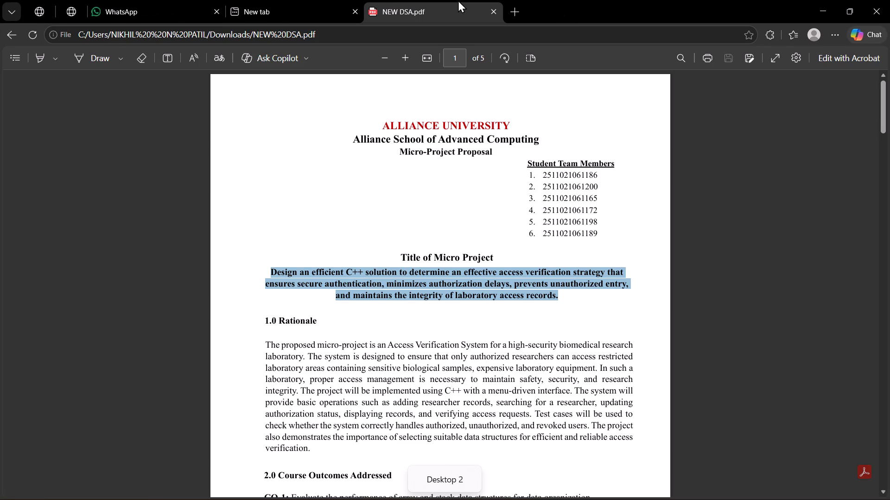
pyautogui.click(360, 11)
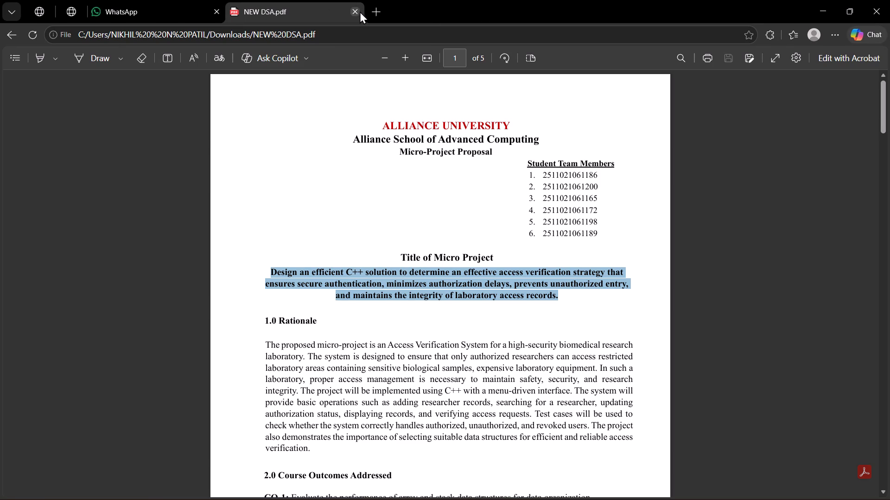
pyautogui.click(358, 200)
pyautogui.scroll(-2, 358, 200)
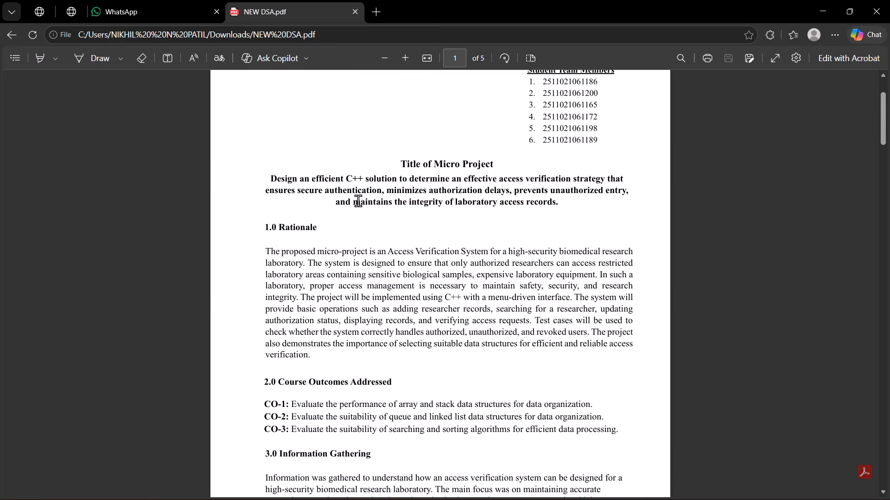
pyautogui.scroll(-1, 358, 200)
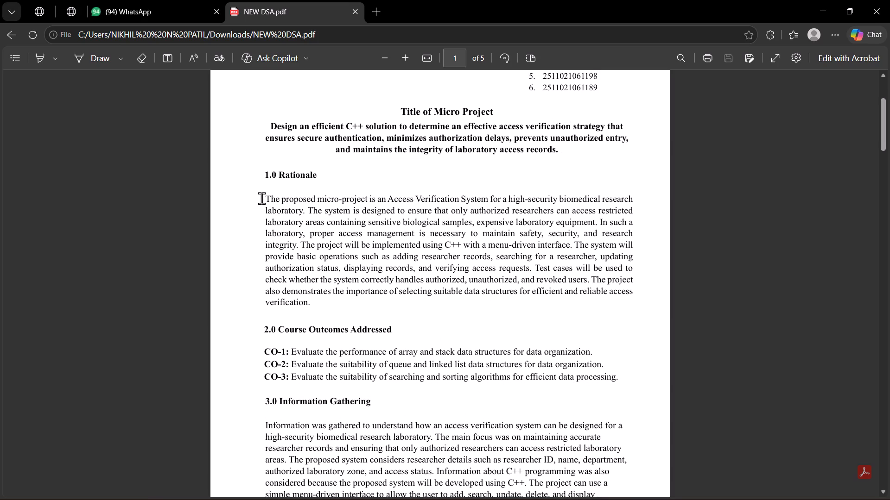
pyautogui.click(261, 198)
pyautogui.moveTo(261, 198); pyautogui.dragTo(337, 300)
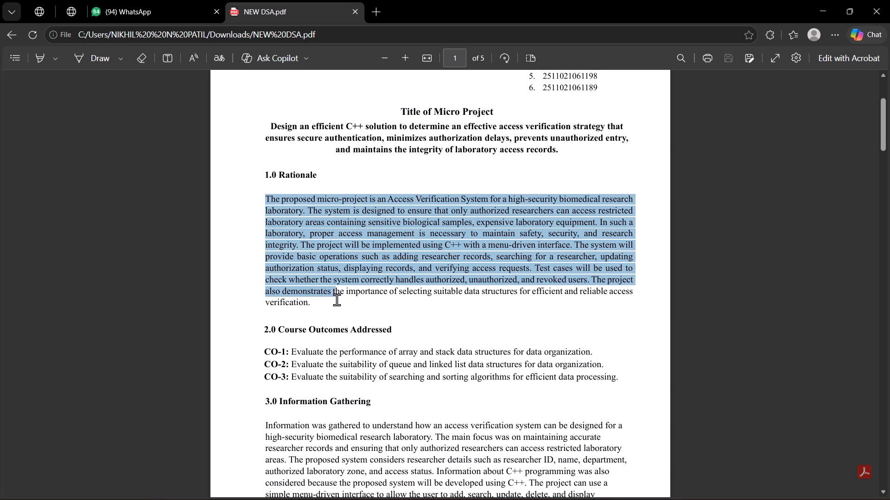
pyautogui.moveTo(337, 300); pyautogui.dragTo(323, 311)
pyautogui.hotkey('ctrl', 'c')
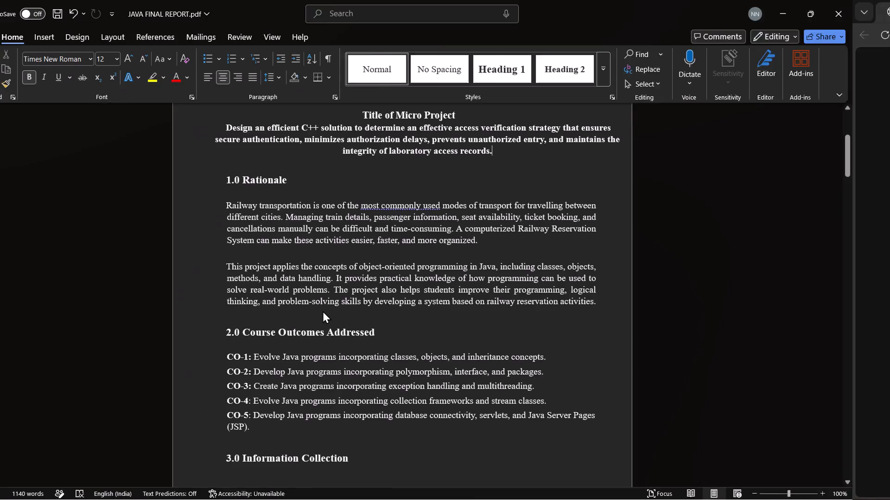
# In the Word report, replace both railway paragraphs under 1.0 Rationale with the copied access verification paragraph.
pyautogui.moveTo(266, 211); pyautogui.dragTo(574, 318)
pyautogui.press('space')
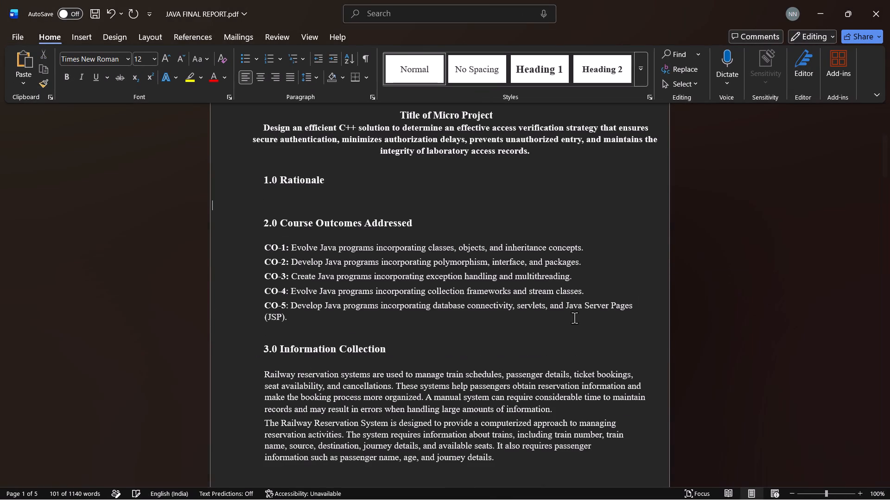
pyautogui.click(362, 200)
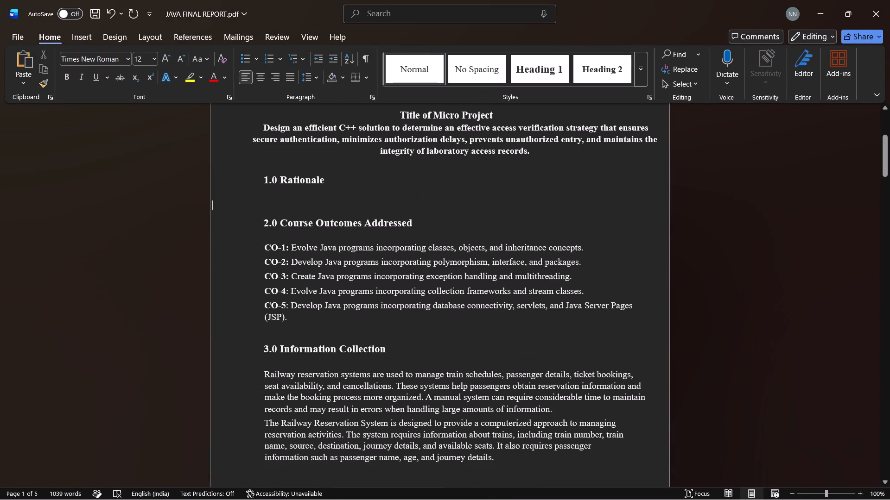
pyautogui.hotkey('ctrl', 'v')
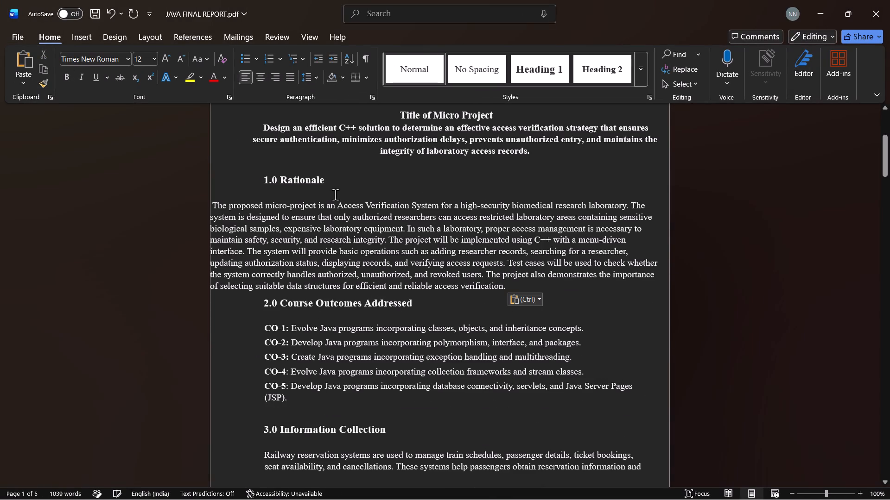
pyautogui.press('space')
pyautogui.press('space')
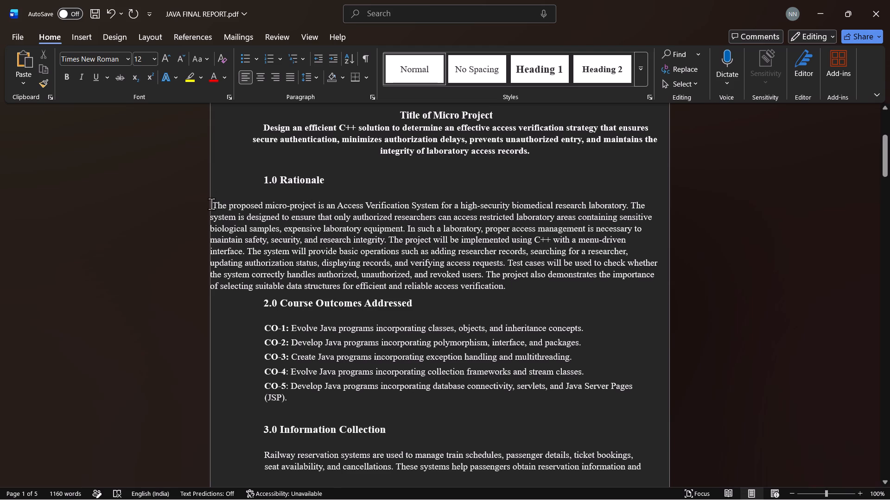
# Indent the first line of the pasted rationale paragraph with spaces so it starts level with the 1.0 Rationale heading.
pyautogui.click(211, 204)
pyautogui.click(211, 204)
pyautogui.press('space')
pyautogui.press('space')
pyautogui.press('space')
pyautogui.press('space')
pyautogui.press('space')
pyautogui.press('space')
pyautogui.press('space')
pyautogui.press('space')
pyautogui.press('space')
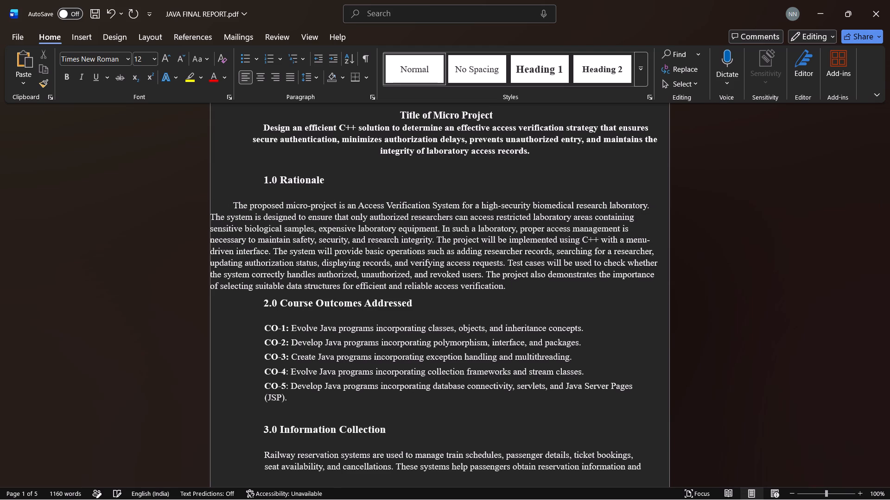
pyautogui.press('space')
pyautogui.press('space')
pyautogui.press('space')
pyautogui.press('space')
pyautogui.press('space')
pyautogui.press('space')
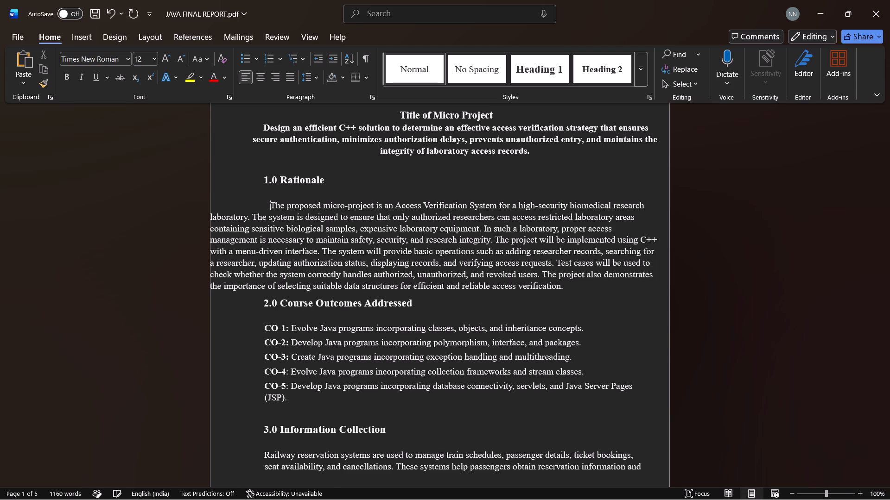
pyautogui.press('BackSpace')
pyautogui.press('BackSpace')
pyautogui.press('BackSpace')
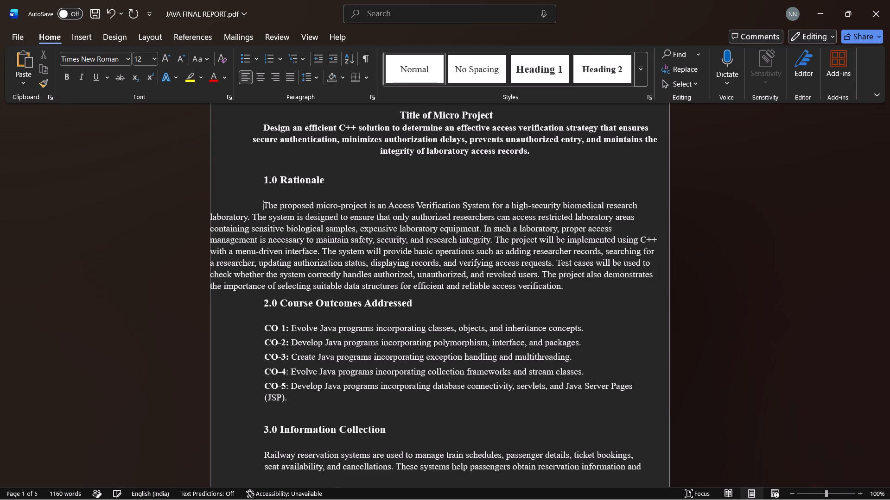
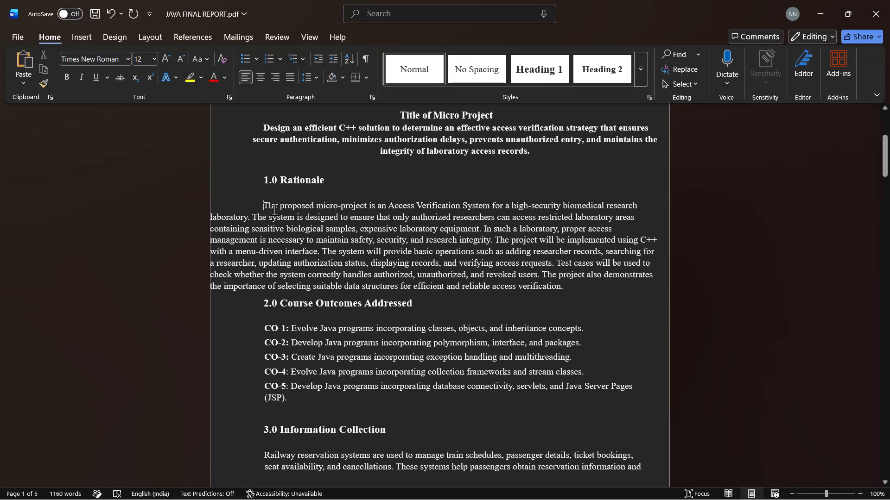
# Undo the rationale indent, the rationale replacement and the project title replacement, back to the original railway text.
pyautogui.moveTo(264, 207); pyautogui.dragTo(353, 257)
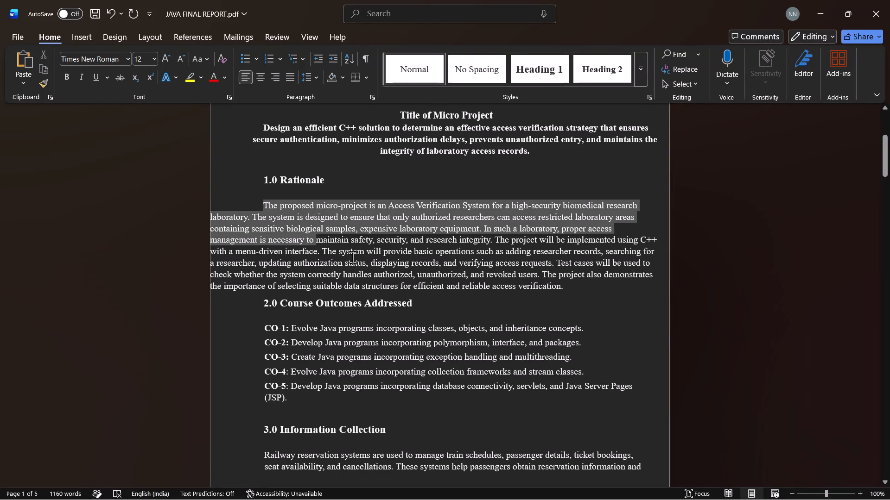
pyautogui.moveTo(353, 257); pyautogui.dragTo(566, 285)
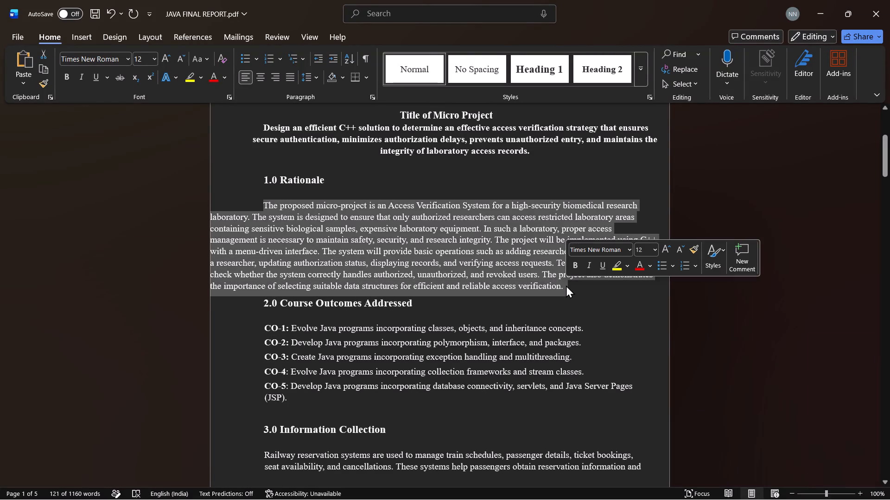
pyautogui.click(566, 285)
pyautogui.hotkey('ctrl', 'z')
pyautogui.hotkey('ctrl', 'z')
pyautogui.hotkey('ctrl', 'z')
pyautogui.hotkey('ctrl', 'z')
pyautogui.hotkey('ctrl', 'z')
pyautogui.hotkey('ctrl', 'z')
pyautogui.hotkey('ctrl', 'z')
pyautogui.hotkey('ctrl', 'z')
pyautogui.hotkey('ctrl', 'z')
pyautogui.hotkey('ctrl', 'z')
pyautogui.hotkey('ctrl', 'z')
pyautogui.hotkey('ctrl', 'z')
pyautogui.hotkey('ctrl', 'z')
pyautogui.hotkey('ctrl', 'z')
pyautogui.hotkey('ctrl', 'z')
pyautogui.hotkey('ctrl', 'z')
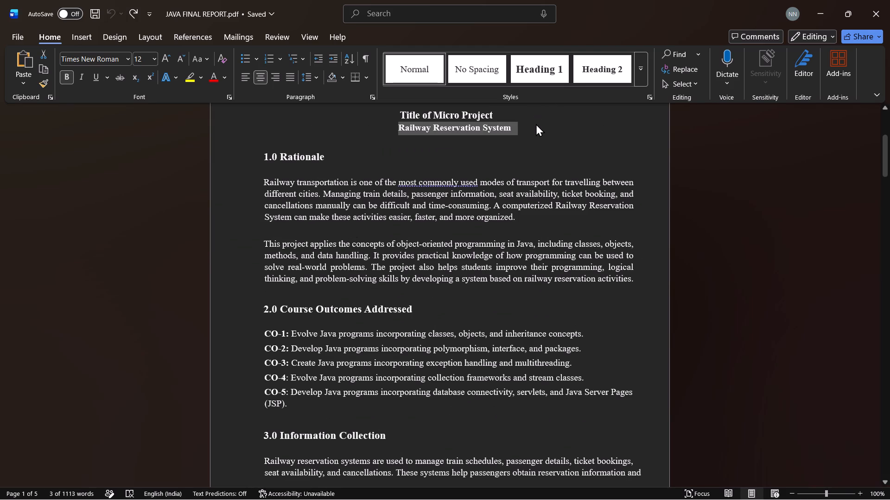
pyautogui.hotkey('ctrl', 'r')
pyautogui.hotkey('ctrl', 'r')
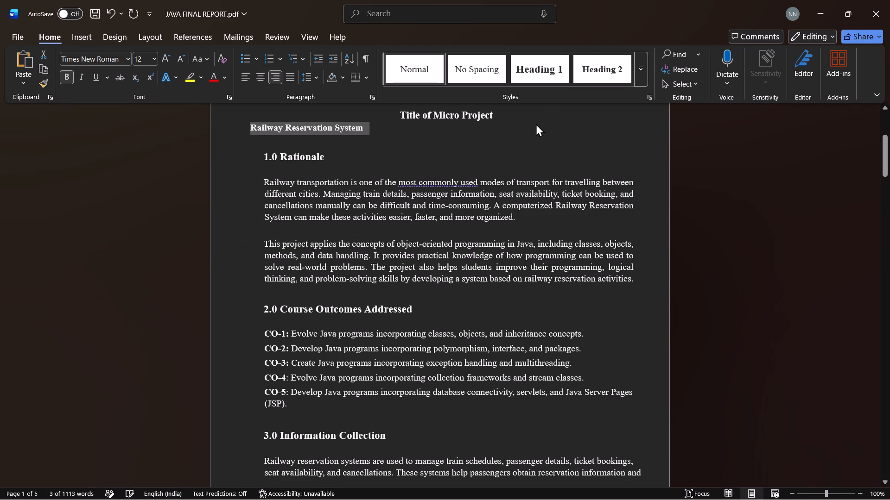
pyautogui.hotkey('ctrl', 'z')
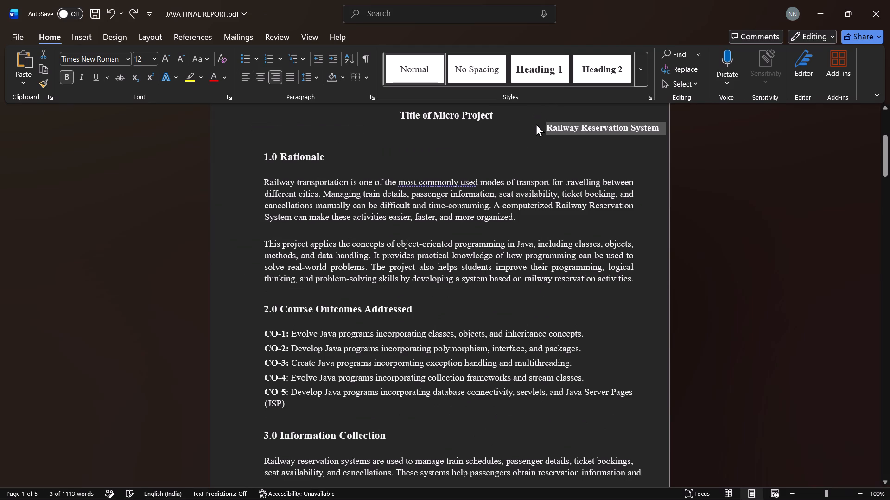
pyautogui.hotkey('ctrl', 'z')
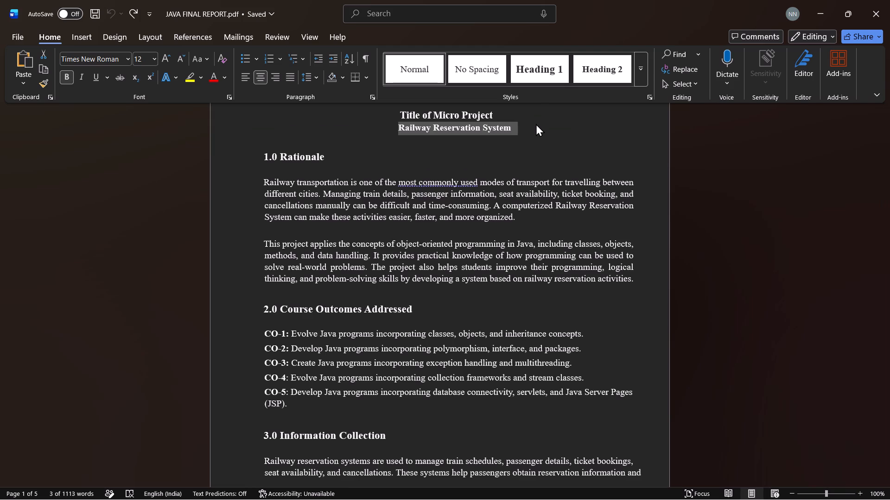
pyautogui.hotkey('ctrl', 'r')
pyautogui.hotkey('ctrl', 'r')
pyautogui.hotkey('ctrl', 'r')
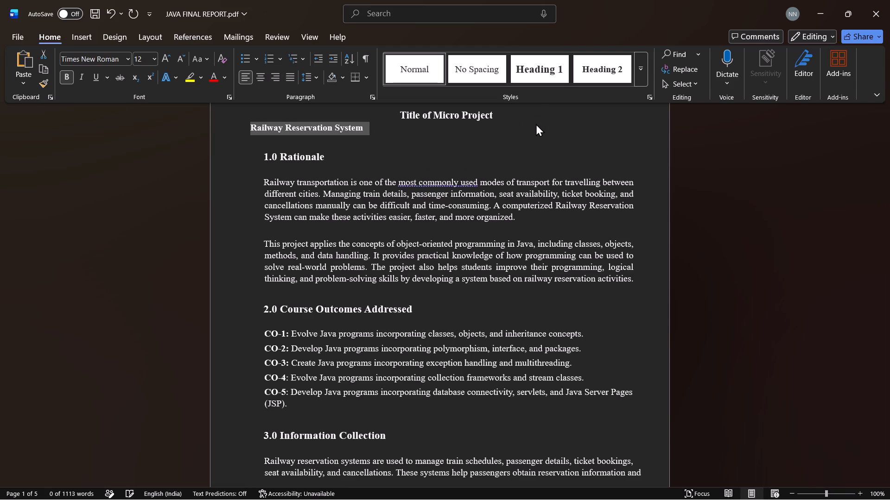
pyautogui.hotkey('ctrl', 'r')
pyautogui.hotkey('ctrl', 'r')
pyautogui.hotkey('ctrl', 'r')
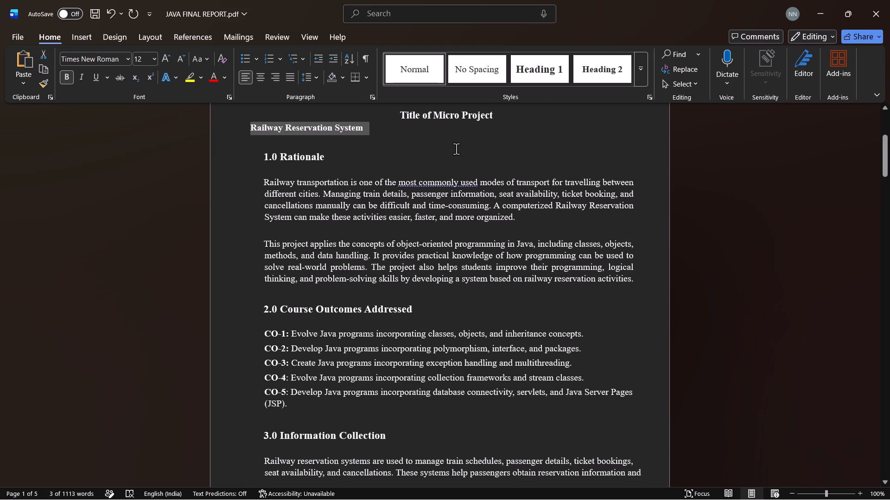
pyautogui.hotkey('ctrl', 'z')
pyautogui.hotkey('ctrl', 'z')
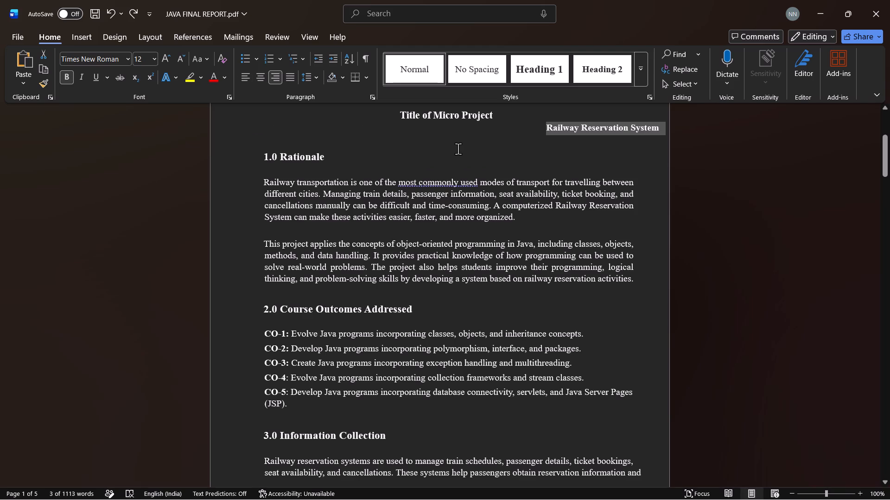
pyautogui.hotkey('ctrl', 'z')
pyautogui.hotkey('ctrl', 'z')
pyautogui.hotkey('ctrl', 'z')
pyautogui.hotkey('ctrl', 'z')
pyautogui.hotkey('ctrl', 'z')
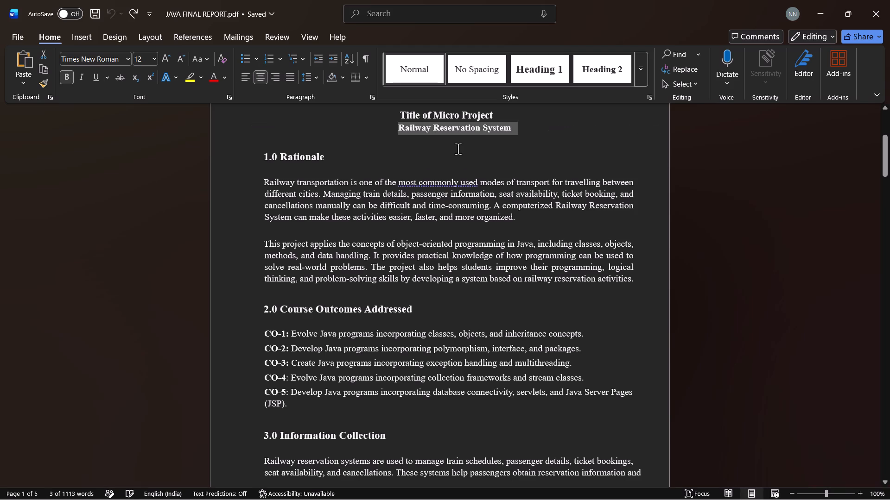
# Under 1.0 Rationale, replace everything after the first word "Railway" in both railway paragraphs with the copied access verification paragraph.
pyautogui.click(404, 140)
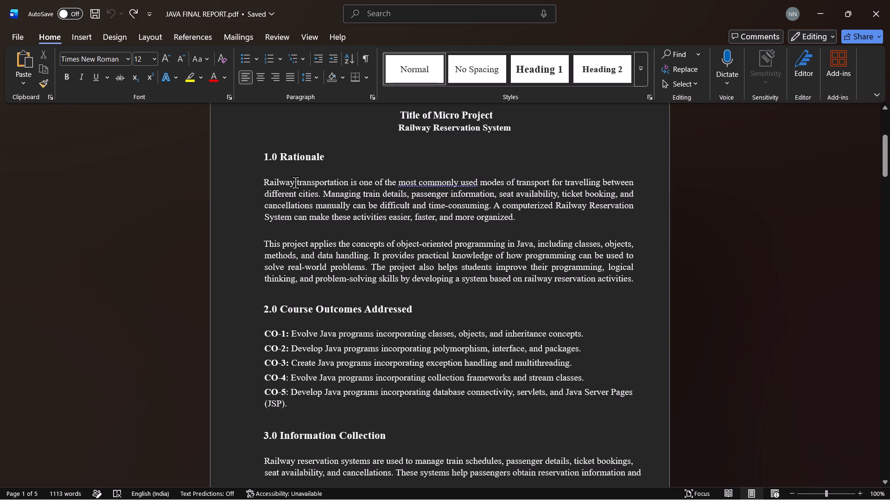
pyautogui.moveTo(295, 182); pyautogui.dragTo(399, 194)
pyautogui.click(399, 194)
pyautogui.moveTo(299, 184); pyautogui.dragTo(453, 292)
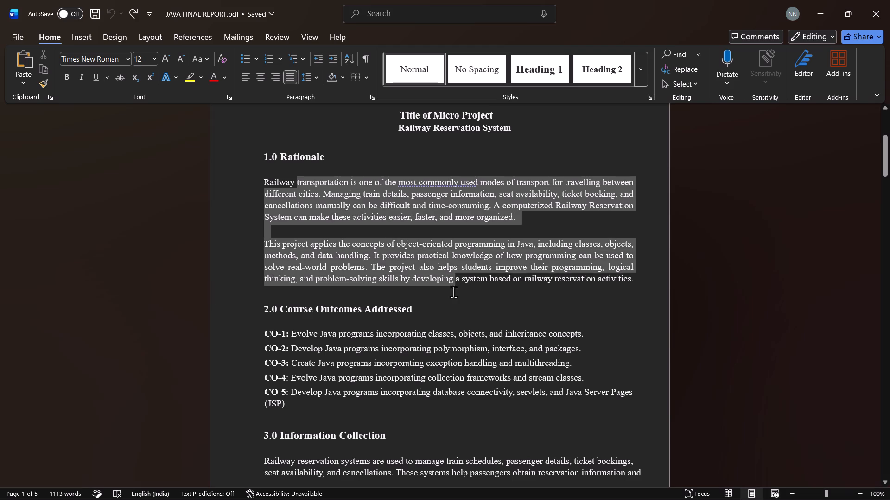
pyautogui.moveTo(453, 292); pyautogui.dragTo(483, 301)
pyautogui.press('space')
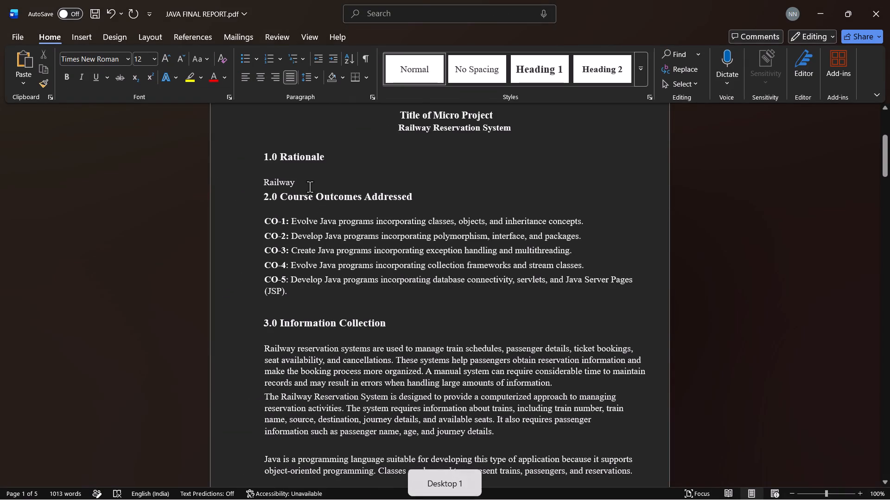
pyautogui.hotkey('ctrl', 'v')
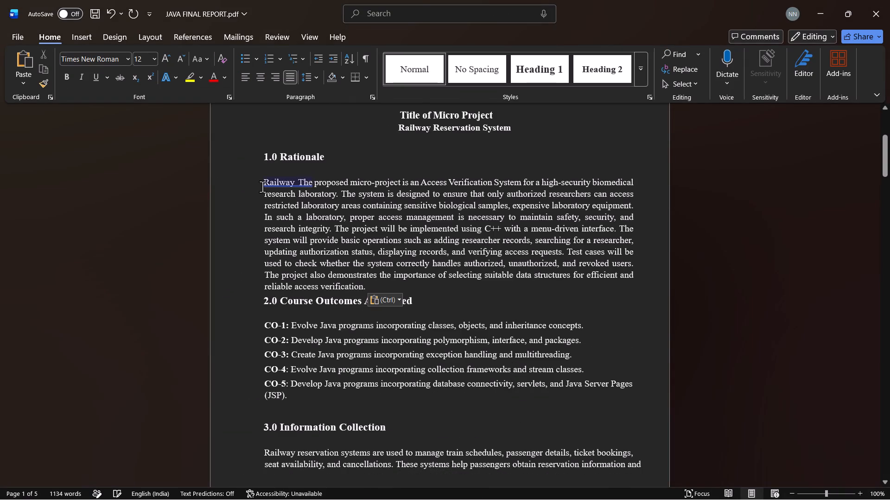
# Delete the leftover word "Railway" at the start of the pasted rationale paragraph.
pyautogui.click(295, 187)
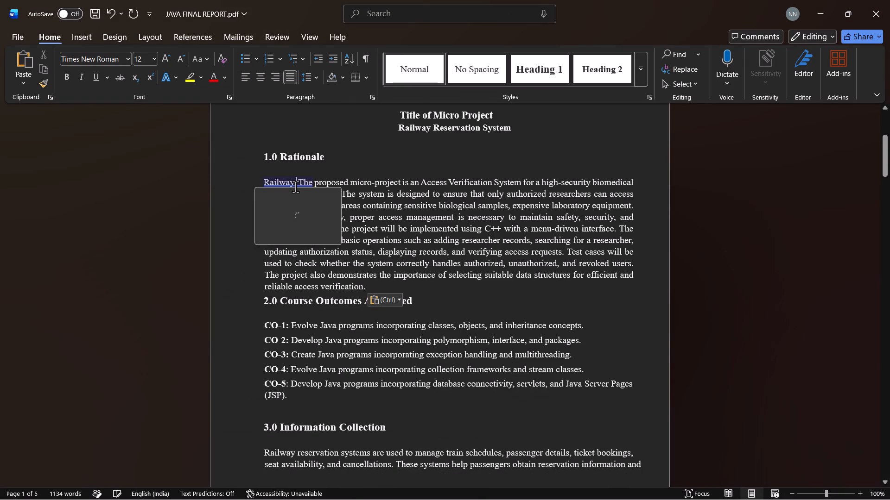
pyautogui.press('BackSpace')
pyautogui.press('BackSpace')
pyautogui.press('BackSpace')
pyautogui.press('BackSpace')
pyautogui.press('BackSpace')
pyautogui.press('BackSpace')
pyautogui.press('BackSpace')
pyautogui.press('BackSpace')
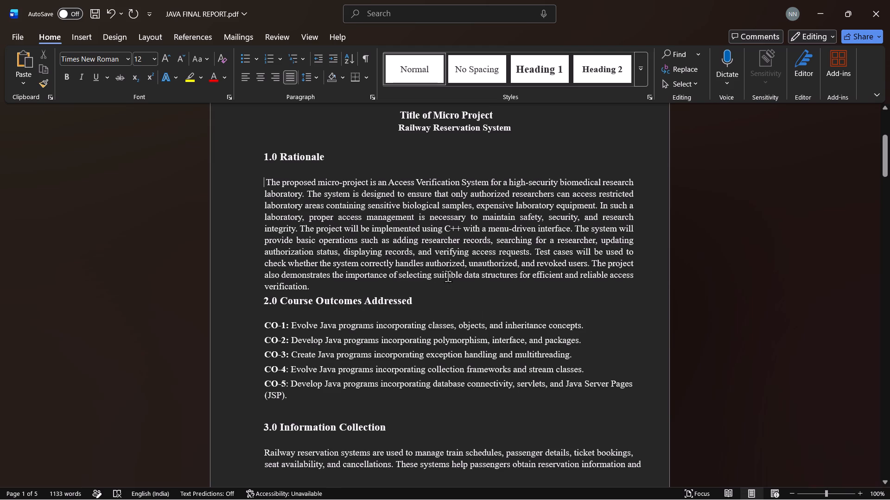
# Replace "Railway Reservation System" in the Word report with the C++ access verification project title copied from NEW DSA.pdf in Edge.
pyautogui.scroll(1, 439, 262)
pyautogui.moveTo(391, 316); pyautogui.dragTo(407, 320)
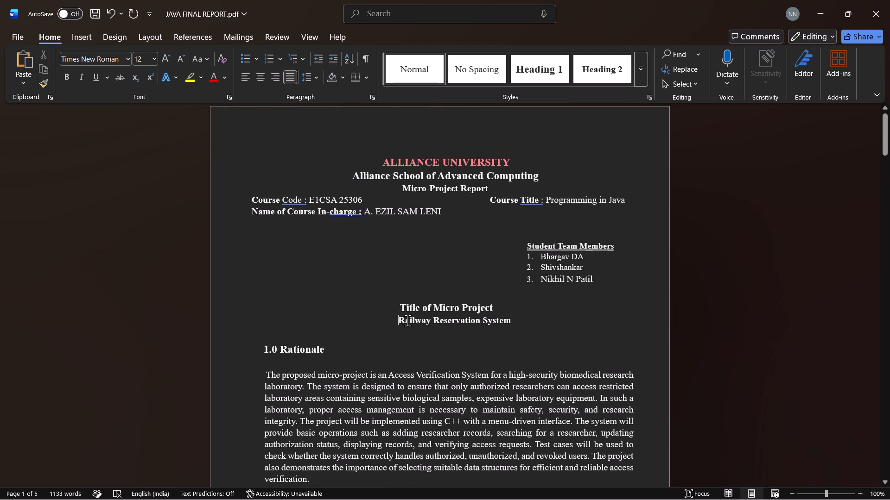
pyautogui.moveTo(407, 320); pyautogui.dragTo(534, 323)
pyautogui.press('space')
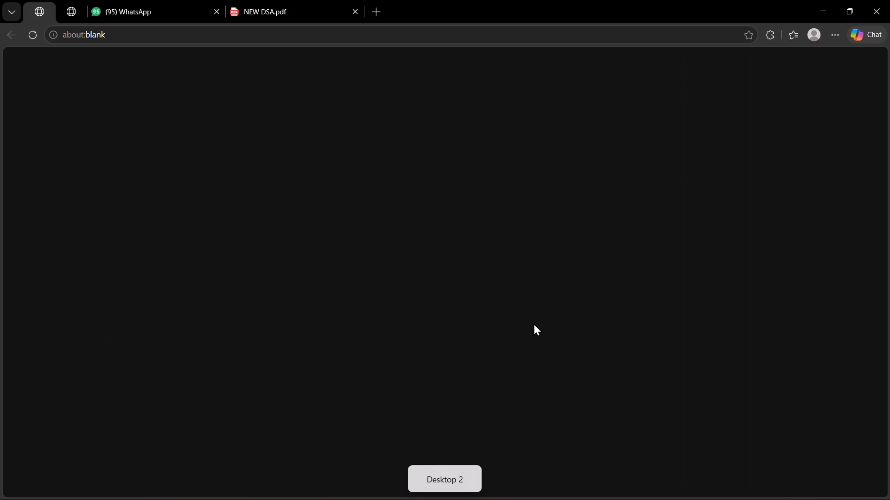
pyautogui.click(308, 0)
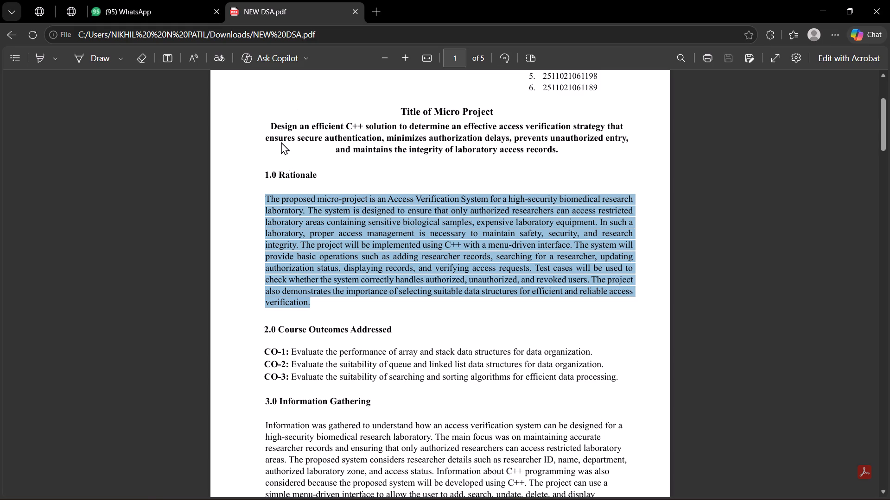
pyautogui.moveTo(270, 123); pyautogui.dragTo(572, 153)
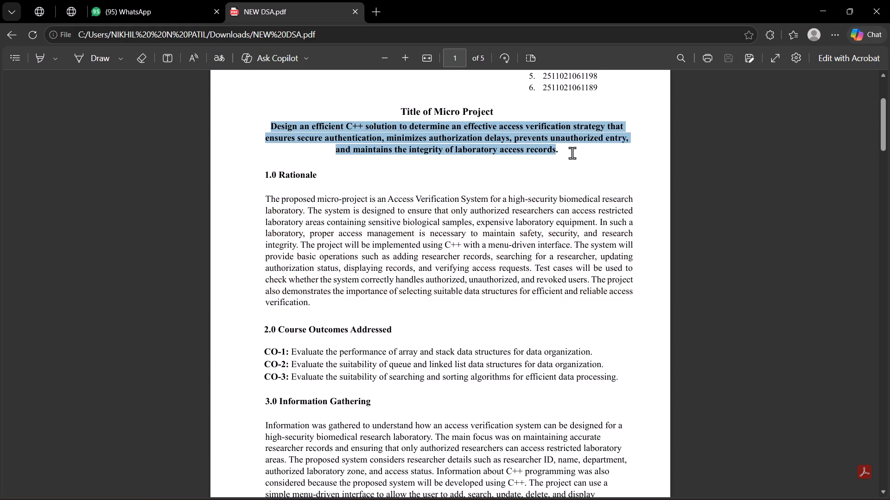
pyautogui.moveTo(572, 153); pyautogui.dragTo(572, 154)
pyautogui.scroll(-5, 572, 154)
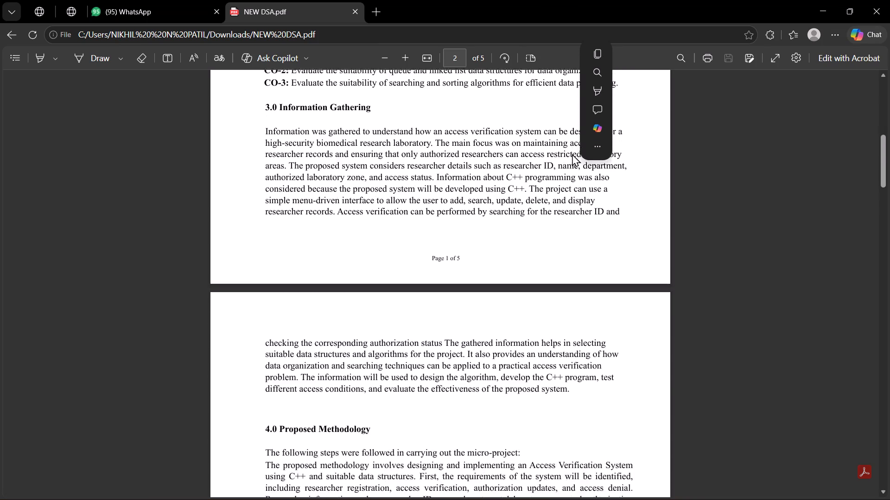
pyautogui.scroll(-3, 572, 154)
pyautogui.scroll(5, 572, 154)
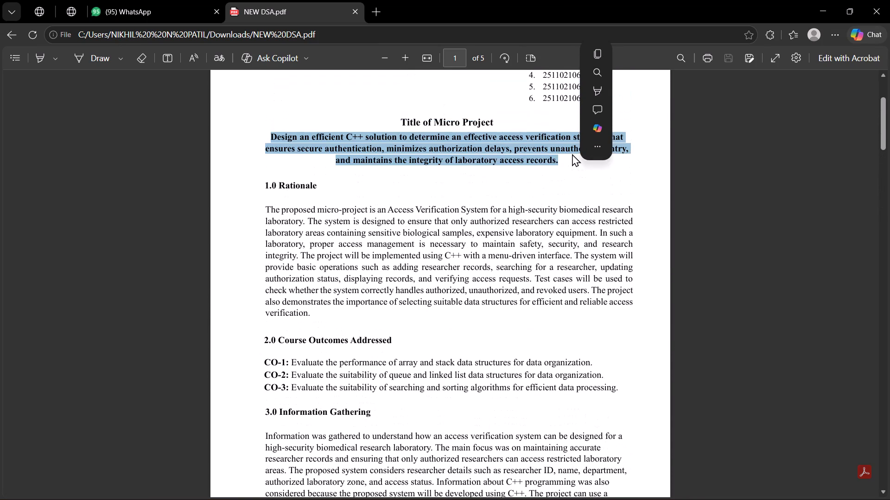
pyautogui.hotkey('ctrl', 'c')
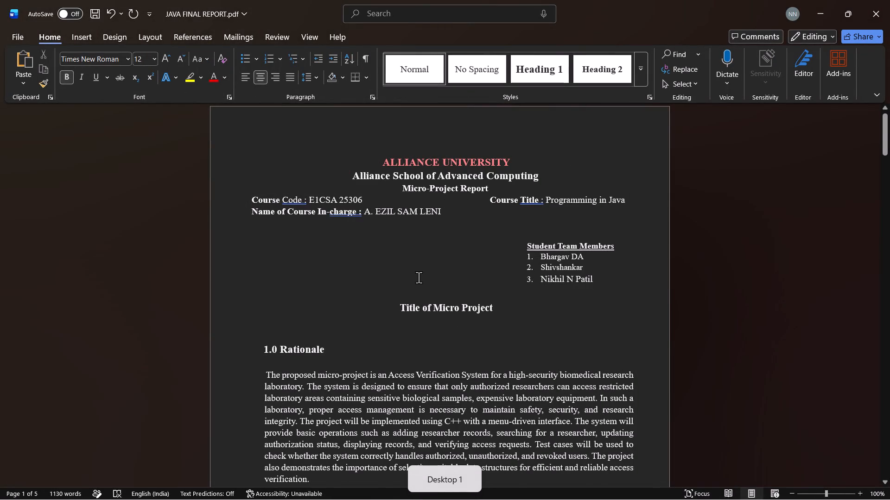
pyautogui.hotkey('ctrl', 'v')
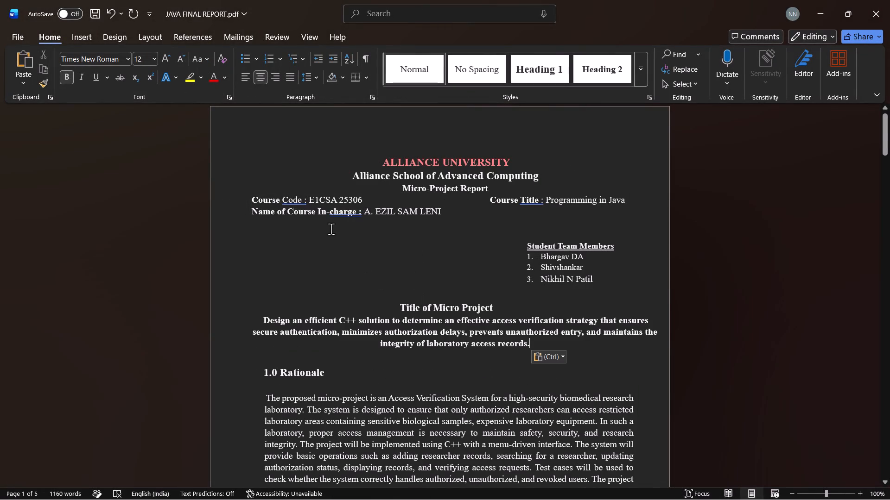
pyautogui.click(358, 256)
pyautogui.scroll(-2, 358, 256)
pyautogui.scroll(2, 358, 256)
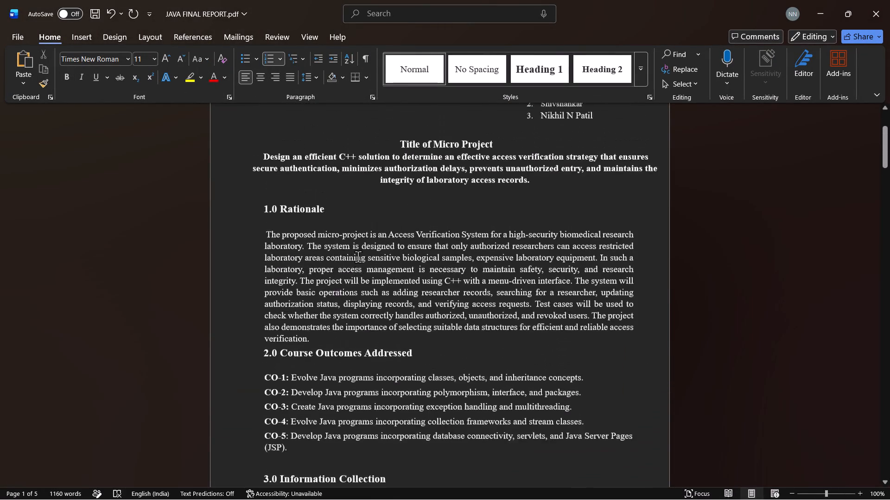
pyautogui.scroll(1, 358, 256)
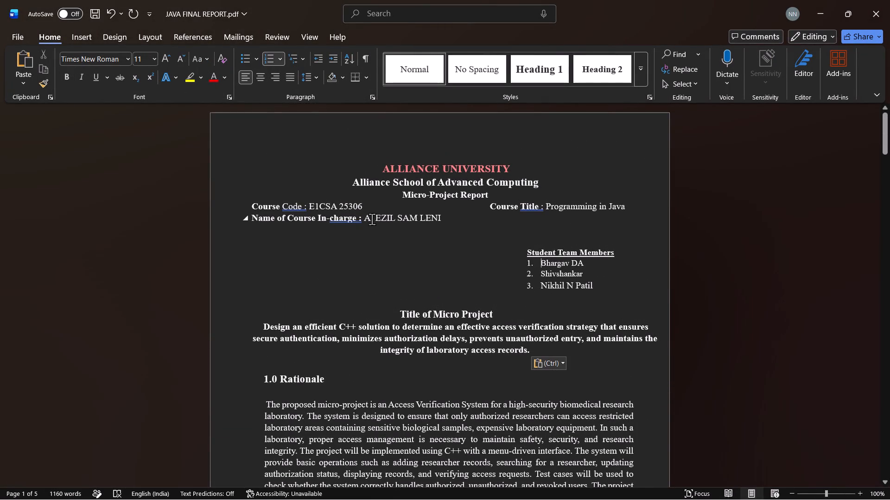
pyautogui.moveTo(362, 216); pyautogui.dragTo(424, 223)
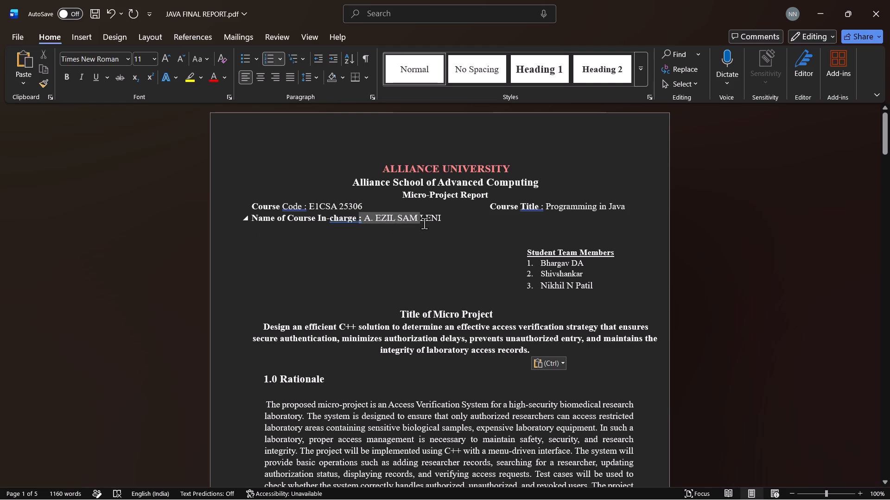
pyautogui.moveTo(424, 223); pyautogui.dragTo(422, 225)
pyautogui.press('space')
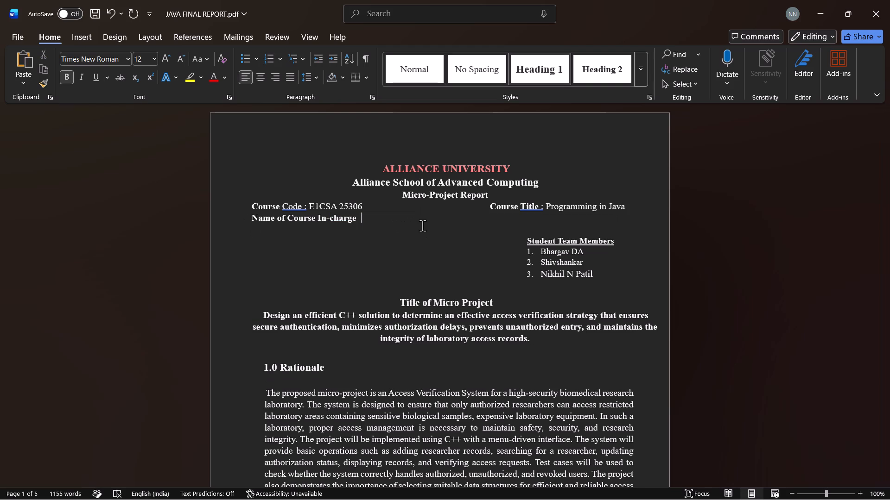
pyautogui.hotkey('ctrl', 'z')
# Replace the name after "Name of Course In-charge :" with the new course in-charge's full name in bold capitals.
pyautogui.moveTo(422, 225); pyautogui.dragTo(432, 223)
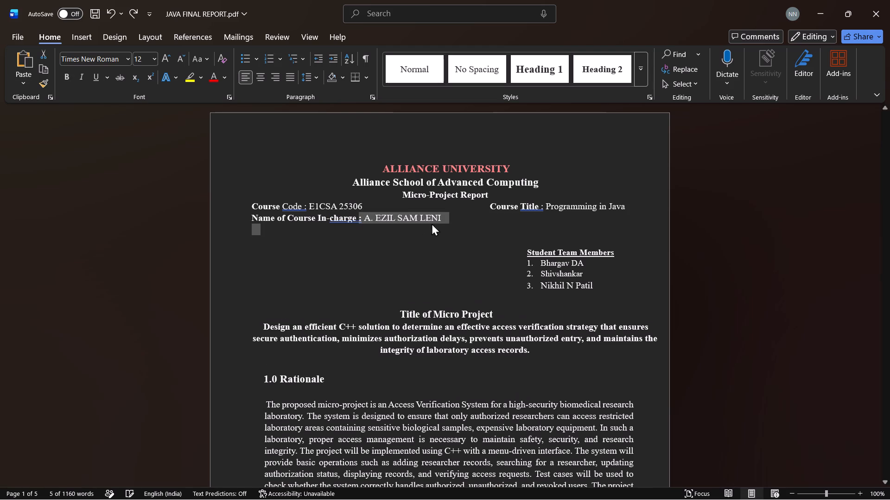
pyautogui.moveTo(432, 223); pyautogui.dragTo(446, 219)
pyautogui.click(446, 219)
pyautogui.press('BackSpace')
pyautogui.press('BackSpace')
pyautogui.press('BackSpace')
pyautogui.press('BackSpace')
pyautogui.press('BackSpace')
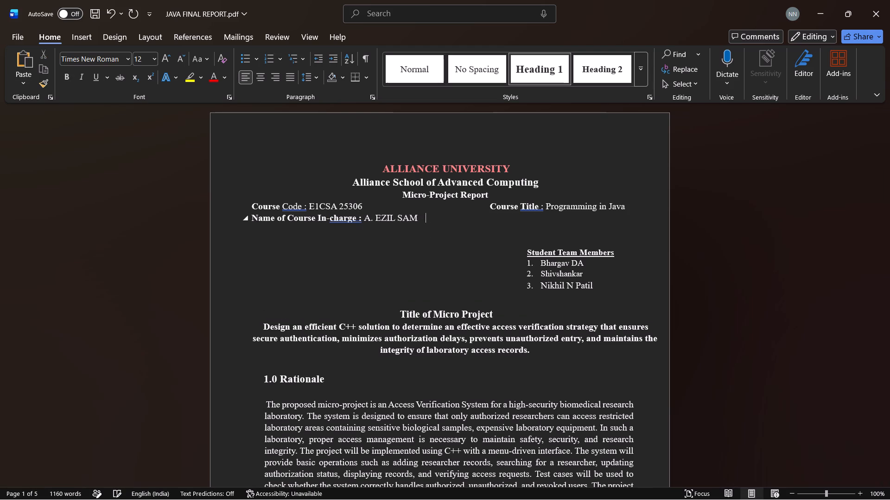
pyautogui.press('BackSpace')
pyautogui.press('BackSpace')
pyautogui.press('BackSpace')
pyautogui.press('BackSpace')
pyautogui.press('BackSpace')
pyautogui.press('BackSpace')
pyautogui.press('BackSpace')
pyautogui.press('BackSpace')
pyautogui.press('BackSpace')
pyautogui.press('BackSpace')
pyautogui.press('BackSpace')
pyautogui.press('BackSpace')
pyautogui.press('BackSpace')
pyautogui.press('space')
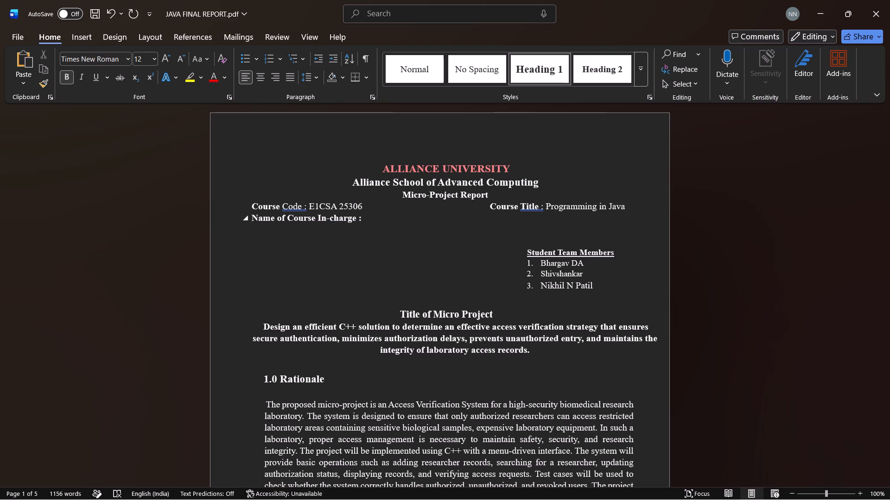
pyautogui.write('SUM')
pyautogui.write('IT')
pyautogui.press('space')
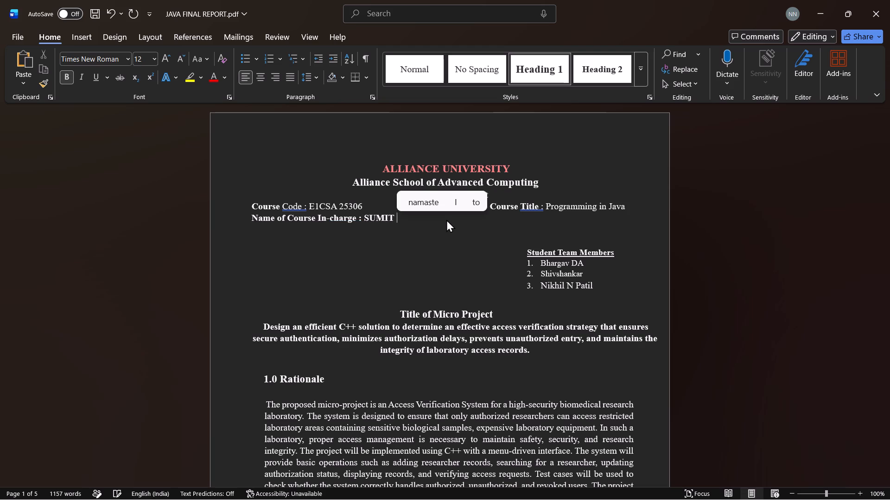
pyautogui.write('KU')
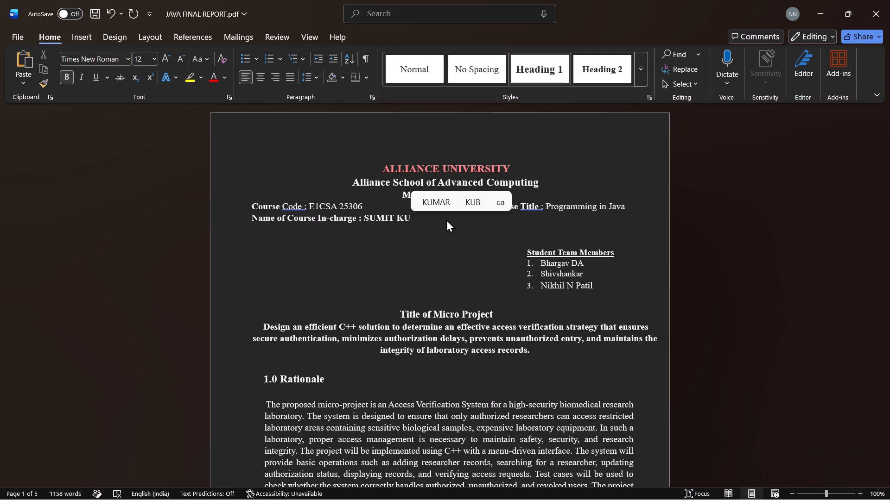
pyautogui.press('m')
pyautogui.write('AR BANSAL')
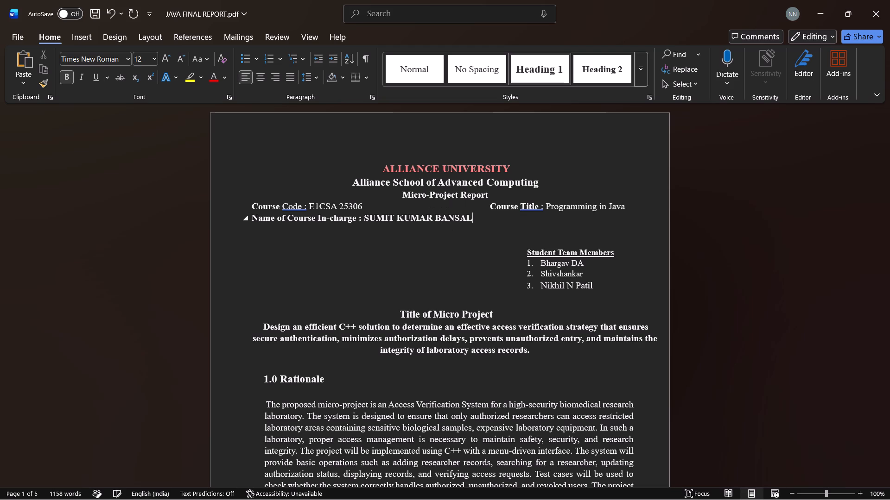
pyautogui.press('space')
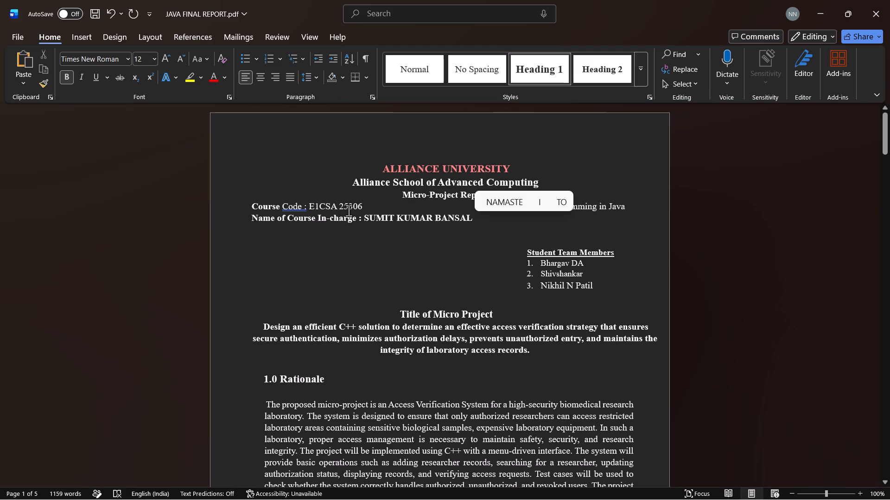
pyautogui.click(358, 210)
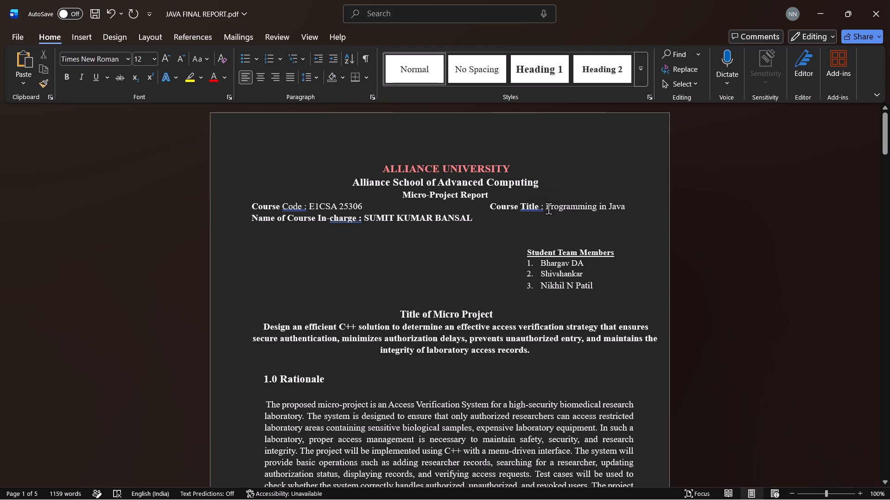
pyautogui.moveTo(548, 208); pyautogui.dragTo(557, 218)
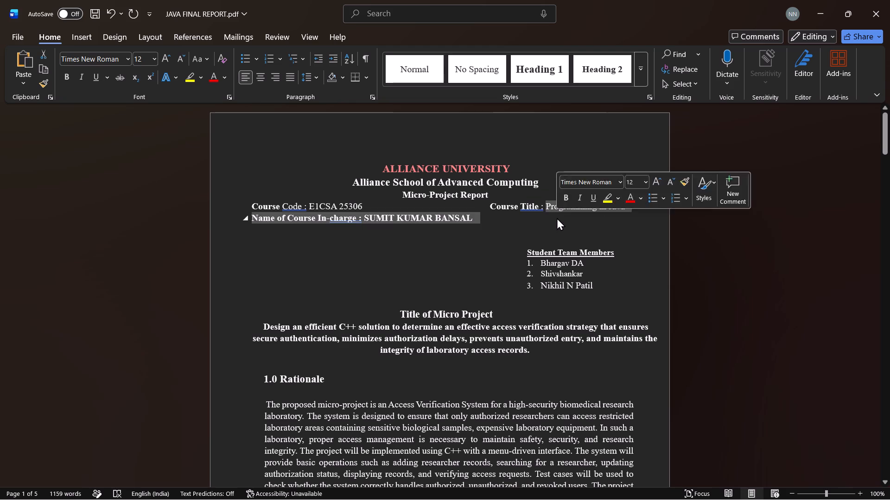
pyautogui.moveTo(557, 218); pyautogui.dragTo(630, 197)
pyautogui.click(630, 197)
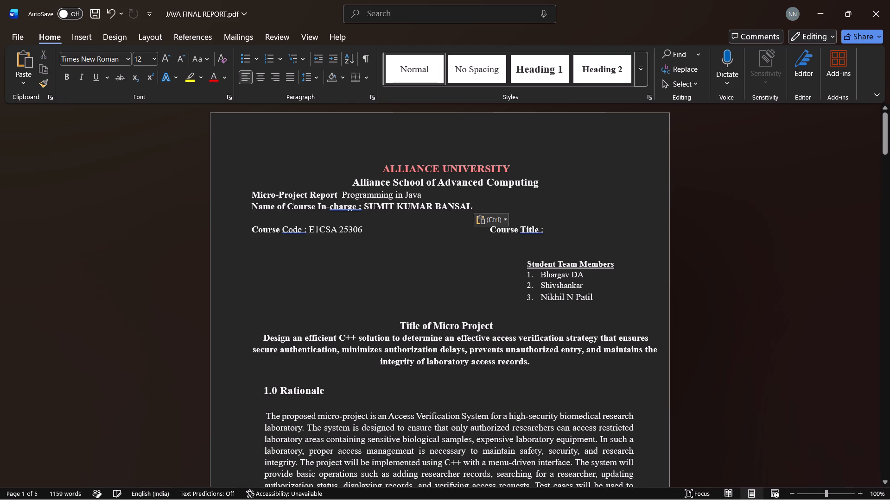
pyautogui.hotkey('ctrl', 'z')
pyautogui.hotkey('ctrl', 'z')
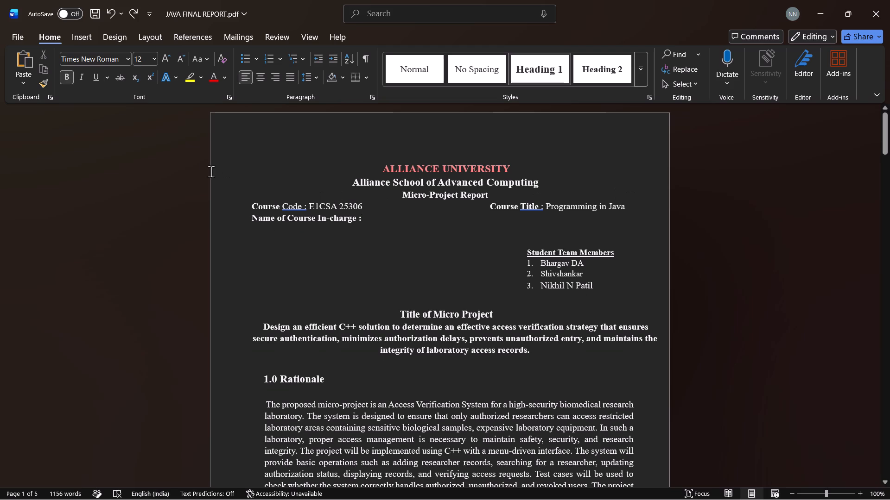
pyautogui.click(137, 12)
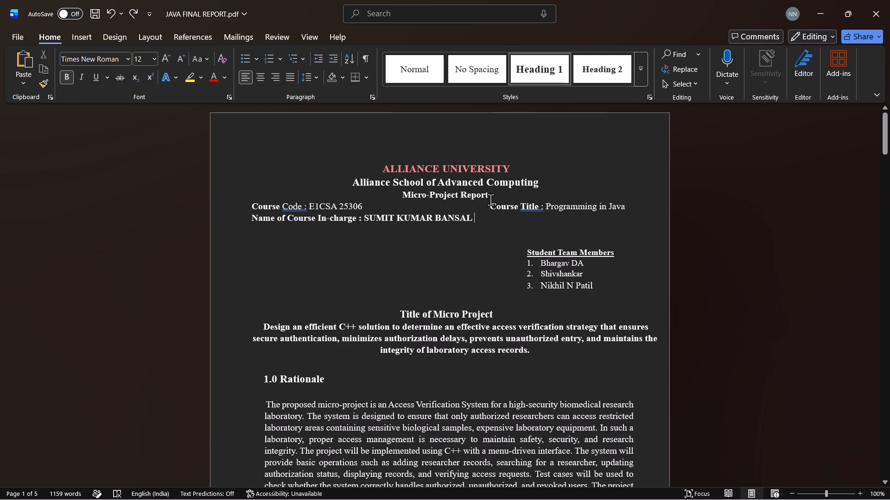
# Replace the course title in the report header with "Data Structure And Algrothims", consulting the first page of NEW DSA.pdf in Edge before entering it.
pyautogui.click(630, 212)
pyautogui.press('BackSpace')
pyautogui.press('BackSpace')
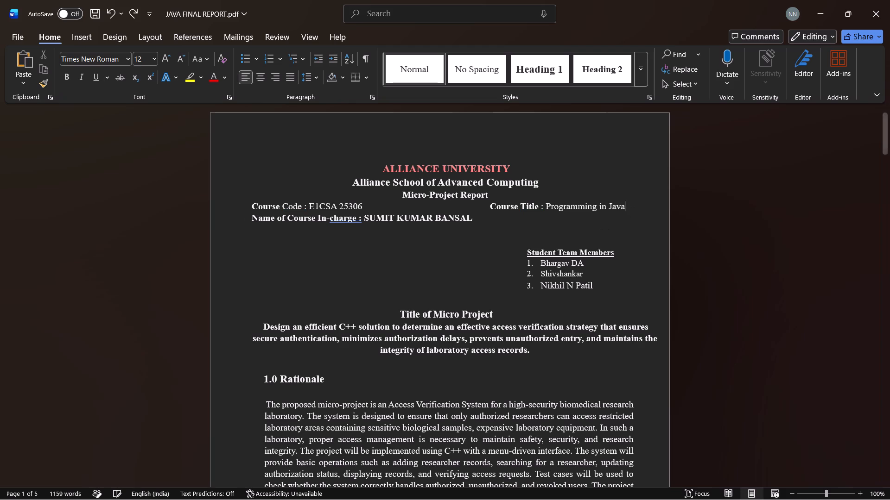
pyautogui.press('BackSpace')
pyautogui.press('BackSpace')
pyautogui.press('BackSpace')
pyautogui.press('BackSpace')
pyautogui.press('BackSpace')
pyautogui.press('BackSpace')
pyautogui.press('BackSpace')
pyautogui.press('BackSpace')
pyautogui.press('BackSpace')
pyautogui.press('BackSpace')
pyautogui.press('BackSpace')
pyautogui.press('BackSpace')
pyautogui.press('BackSpace')
pyautogui.press('BackSpace')
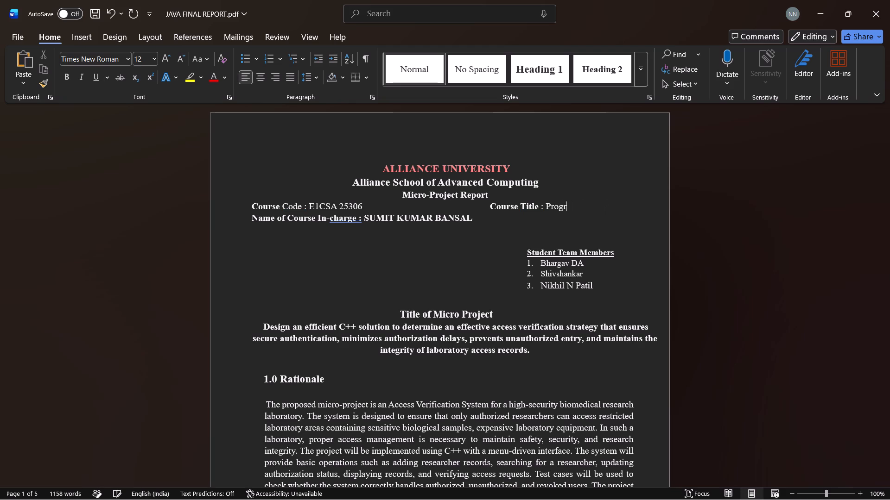
pyautogui.press('BackSpace')
pyautogui.press('BackSpace')
pyautogui.press('BackSpace')
pyautogui.press('BackSpace')
pyautogui.click(616, 184)
pyautogui.scroll(2, 616, 184)
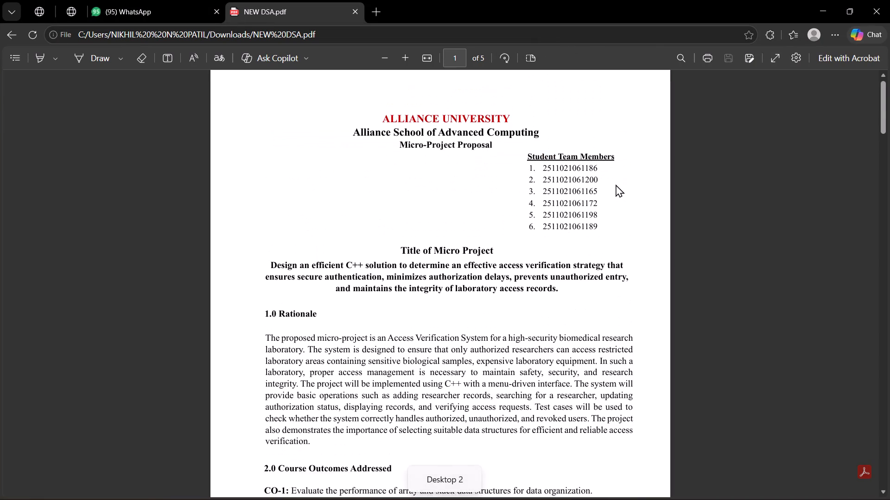
pyautogui.scroll(1, 616, 184)
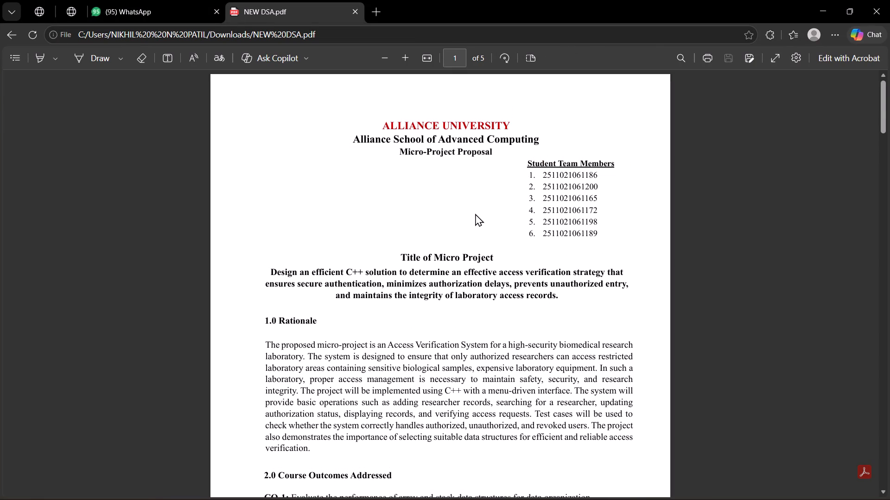
pyautogui.scroll(3, 475, 213)
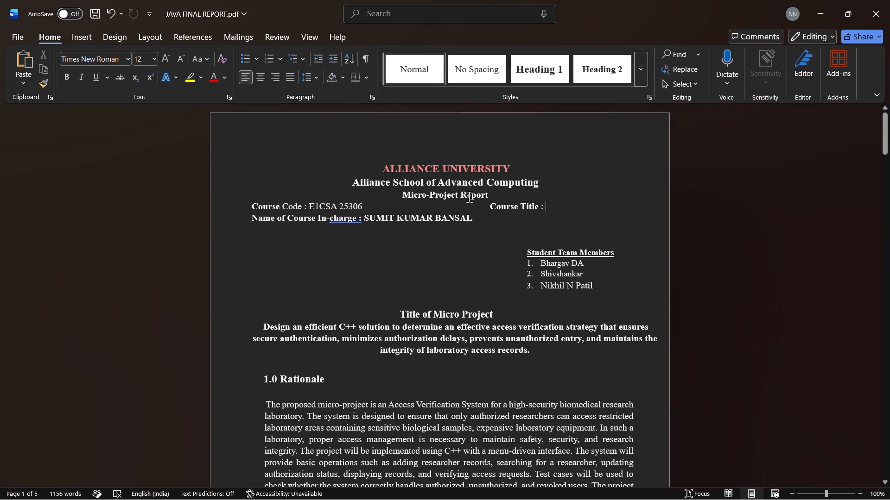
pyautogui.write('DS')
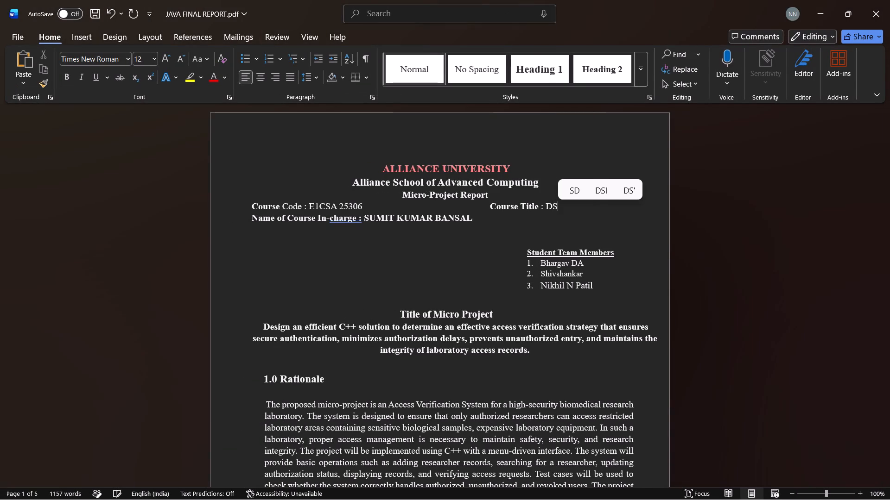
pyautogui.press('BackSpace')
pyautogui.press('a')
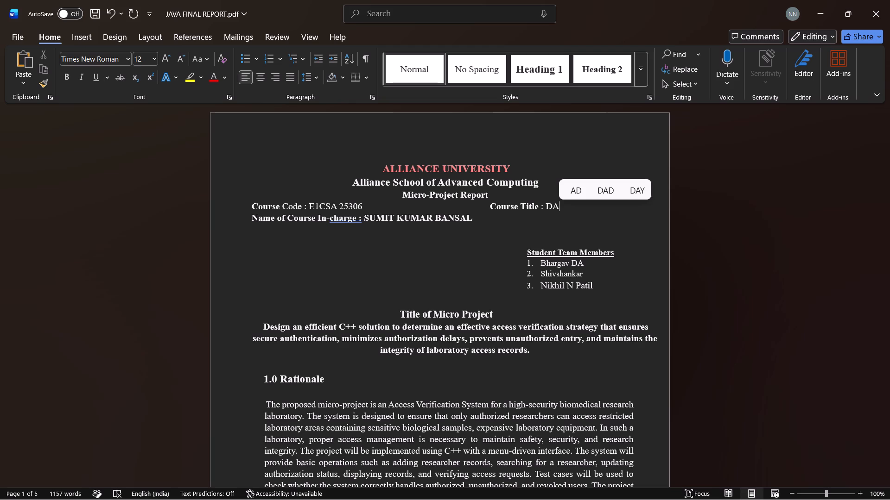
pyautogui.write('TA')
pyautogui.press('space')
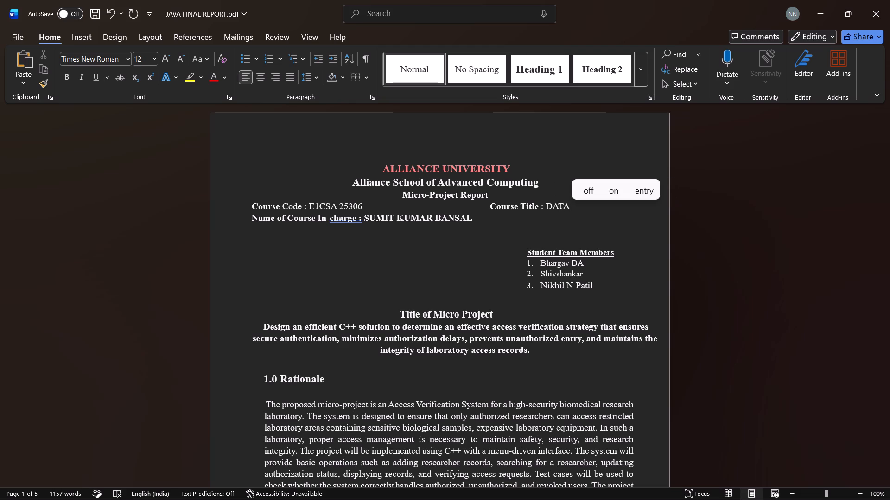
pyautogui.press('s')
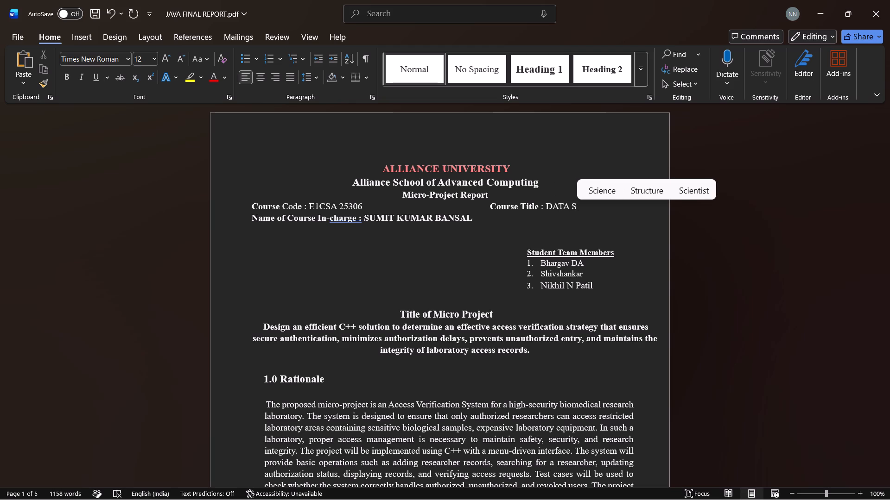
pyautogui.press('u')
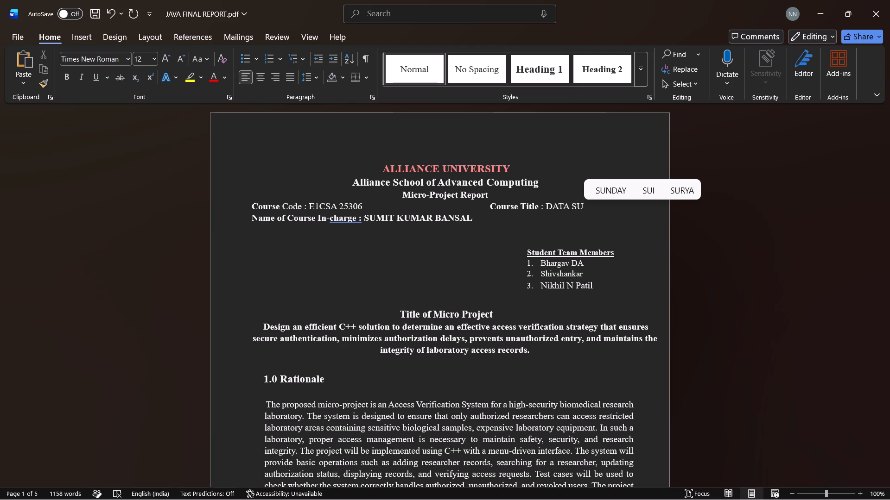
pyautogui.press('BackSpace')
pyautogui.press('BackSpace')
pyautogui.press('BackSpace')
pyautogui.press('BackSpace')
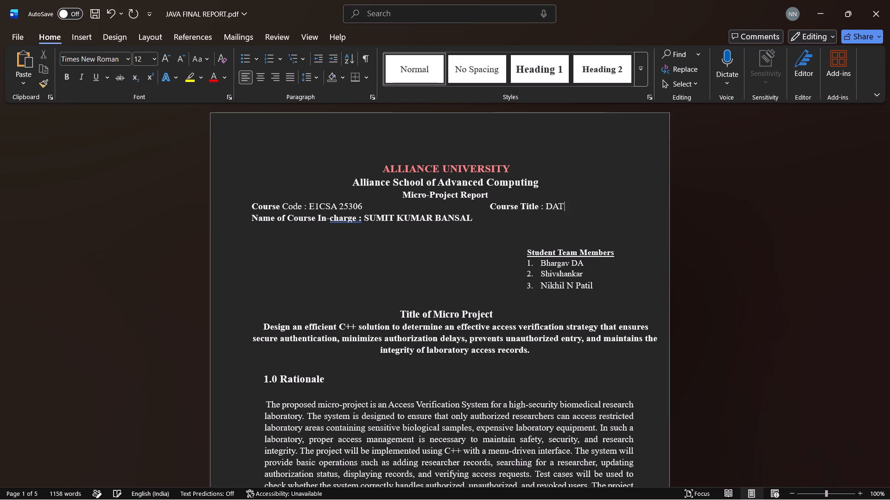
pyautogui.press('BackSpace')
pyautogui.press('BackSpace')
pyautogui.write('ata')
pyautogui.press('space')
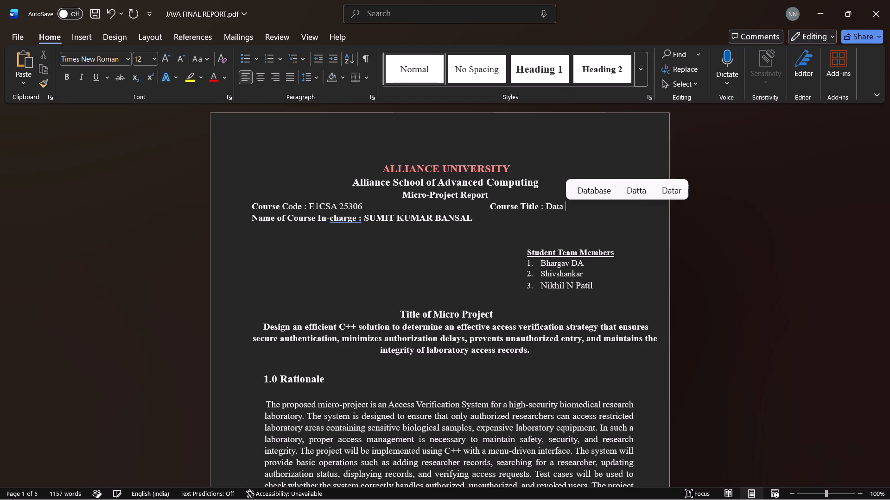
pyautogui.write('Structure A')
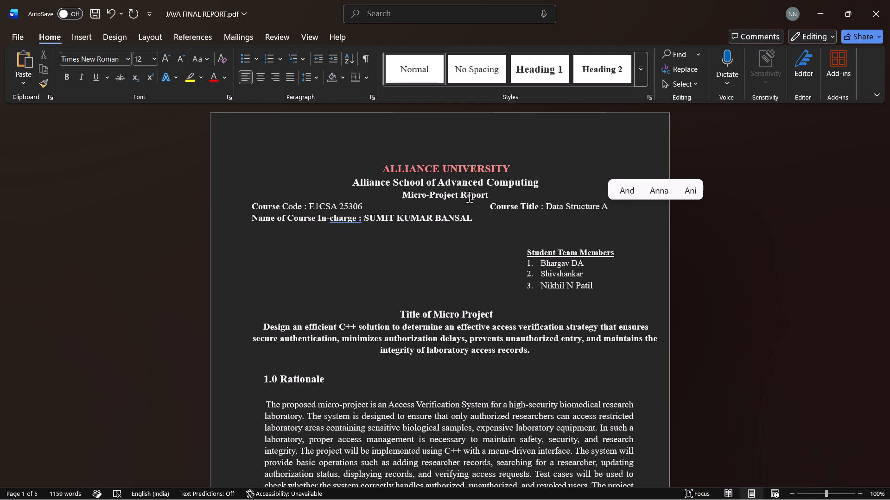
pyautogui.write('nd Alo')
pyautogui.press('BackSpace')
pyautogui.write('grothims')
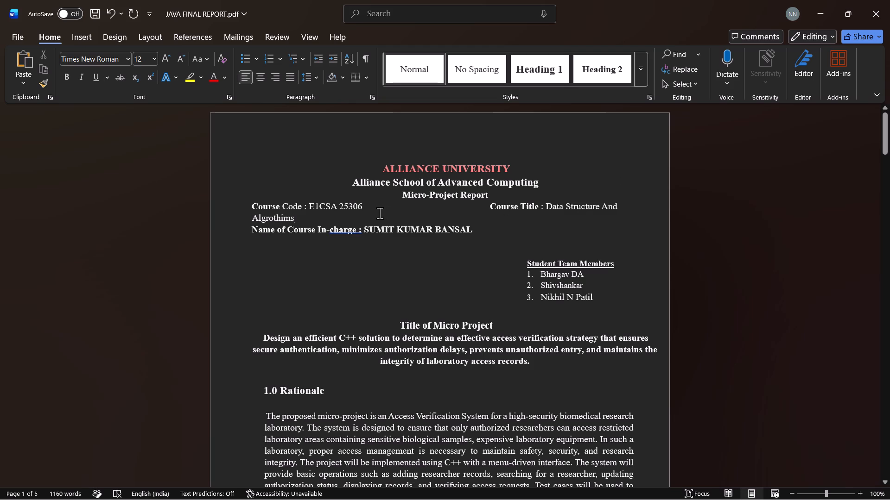
# Delete six spaces before "Course Title" to pull the whole title onto the course code line.
pyautogui.click(482, 207)
pyautogui.press('Right')
pyautogui.press('BackSpace')
pyautogui.press('BackSpace')
pyautogui.press('BackSpace')
pyautogui.press('BackSpace')
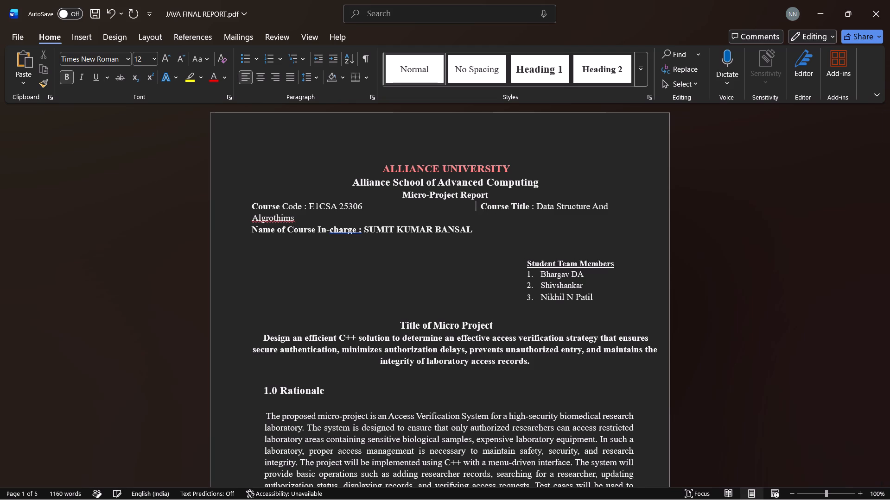
pyautogui.press('BackSpace')
pyautogui.press('BackSpace')
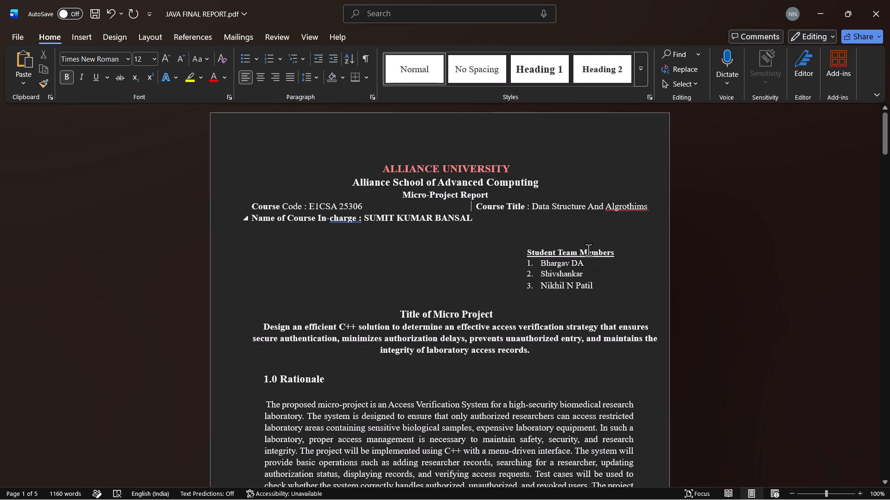
# Correct the misspelled last word of the course title to the suggested spelling "Algorithms".
pyautogui.click(645, 219)
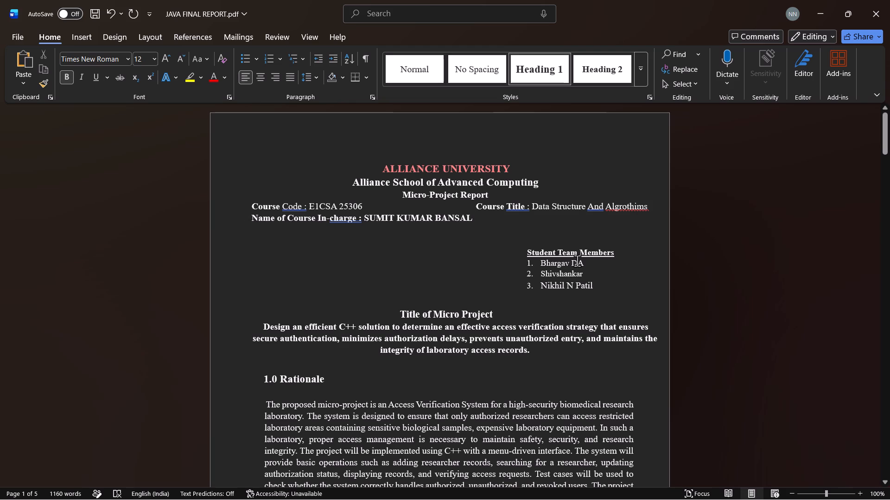
pyautogui.click(629, 207)
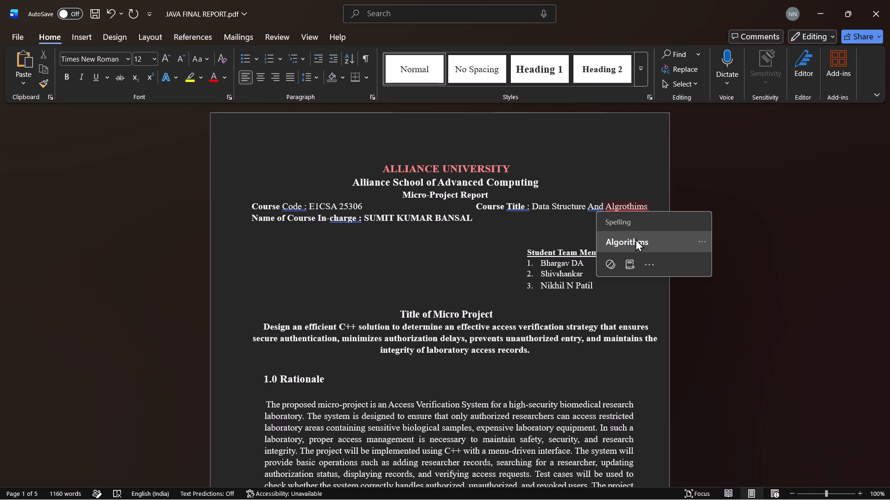
pyautogui.click(636, 239)
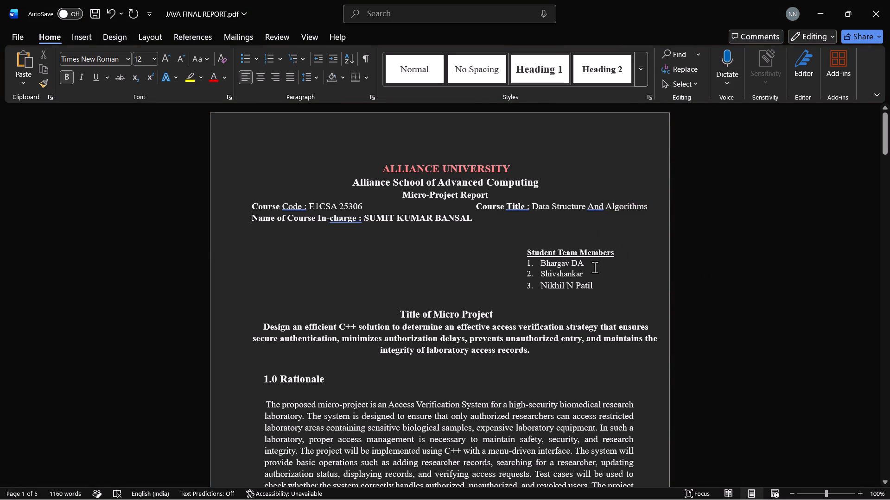
# Replace the first name under Student Team Members with that student's registration number, keeping it as list item 1.
pyautogui.click(594, 263)
pyautogui.click(587, 263)
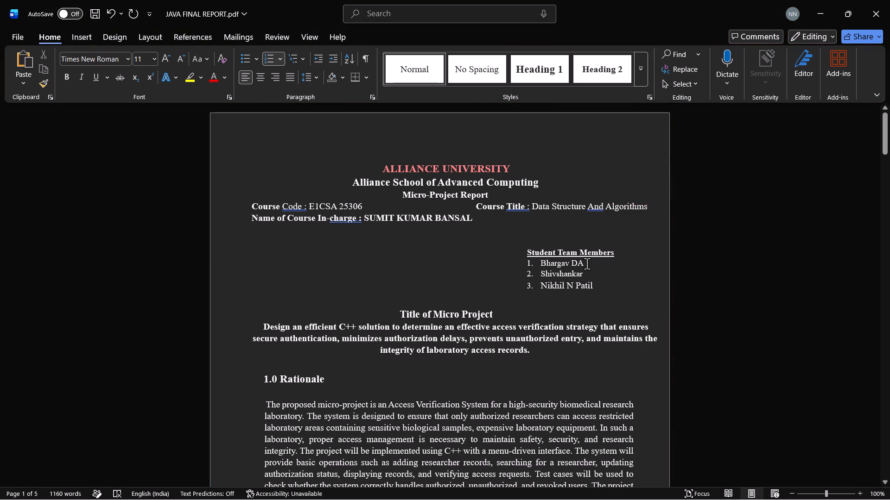
pyautogui.press('BackSpace')
pyautogui.press('BackSpace')
pyautogui.press('BackSpace')
pyautogui.press('BackSpace')
pyautogui.press('BackSpace')
pyautogui.press('BackSpace')
pyautogui.press('BackSpace')
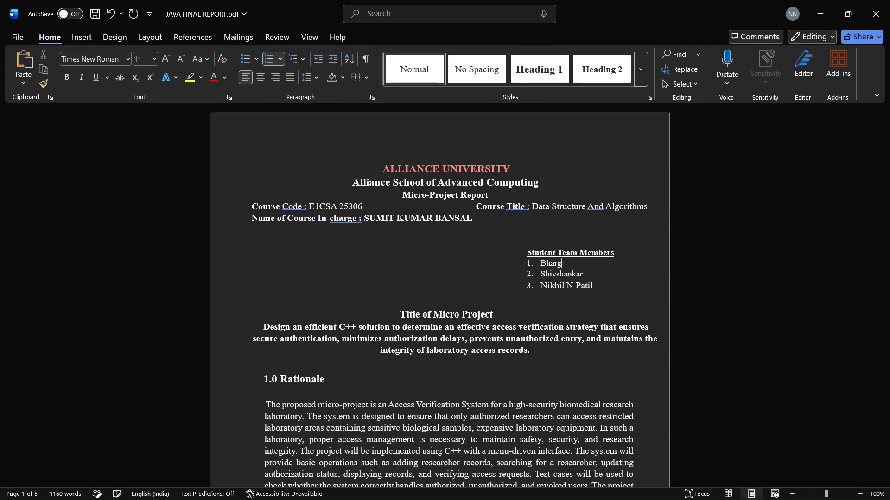
pyautogui.press('BackSpace')
pyautogui.press('BackSpace')
pyautogui.press('BackSpace')
pyautogui.press('BackSpace')
pyautogui.press('BackSpace')
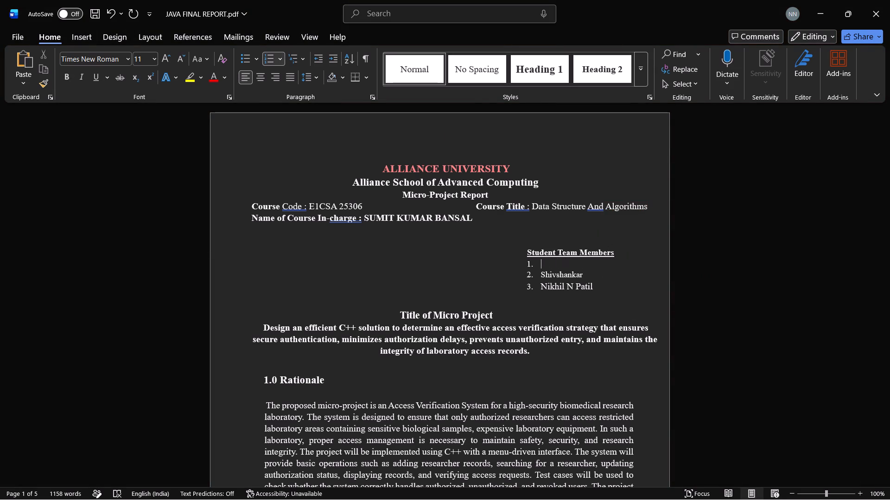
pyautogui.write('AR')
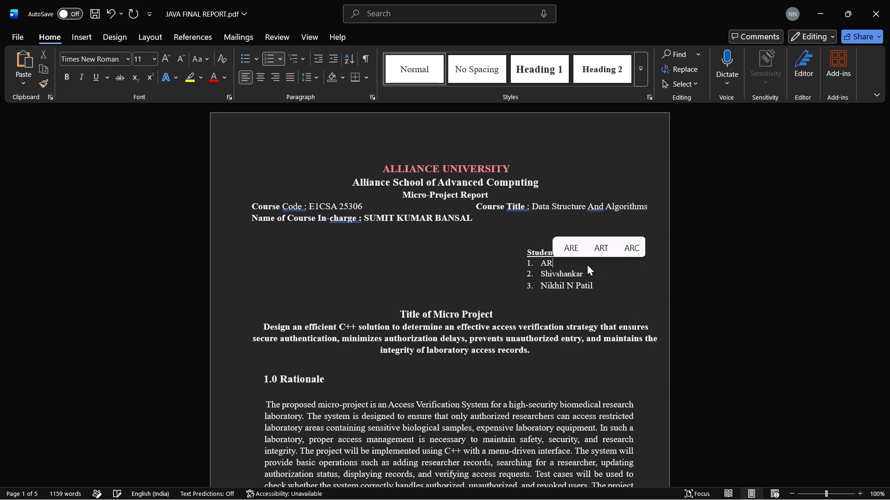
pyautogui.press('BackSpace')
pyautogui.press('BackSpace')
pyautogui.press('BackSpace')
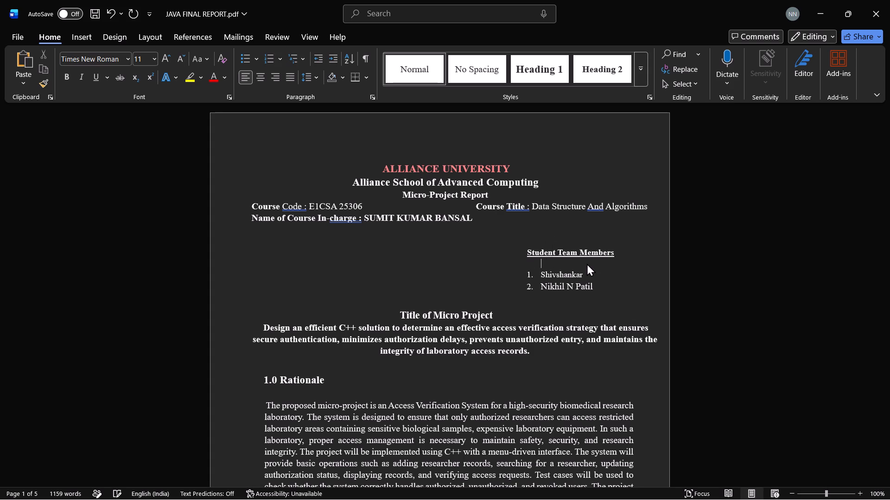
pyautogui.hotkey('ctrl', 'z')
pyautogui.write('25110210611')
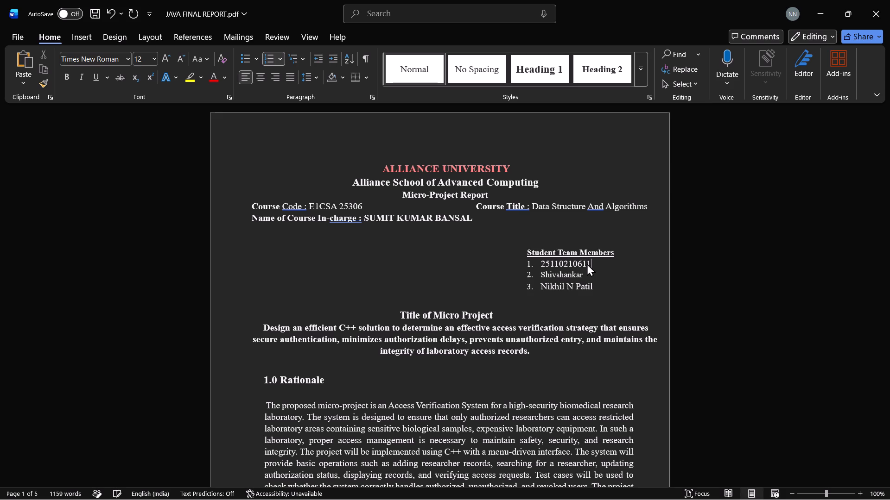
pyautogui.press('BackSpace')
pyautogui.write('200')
# Replace the second name in the Student Team Members list with that student's registration number.
pyautogui.click(588, 275)
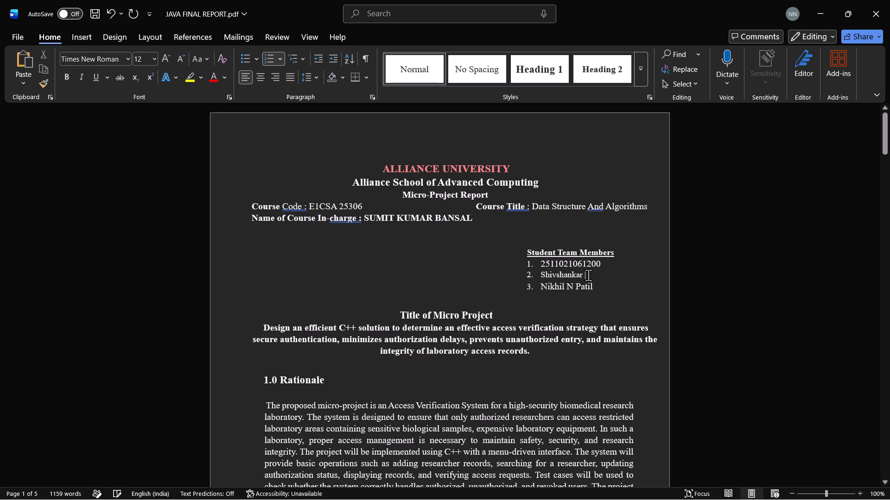
pyautogui.press('BackSpace')
pyautogui.press('BackSpace')
pyautogui.press('BackSpace')
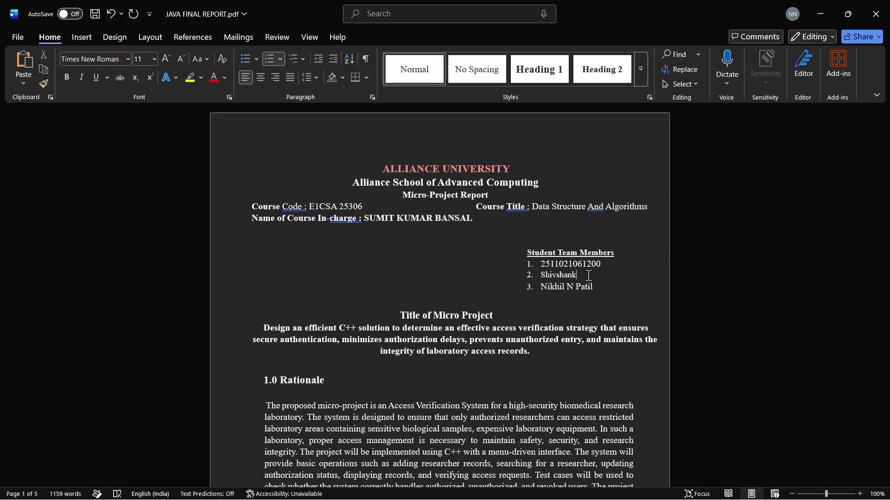
pyautogui.hotkey('ctrl', 'BackSpace')
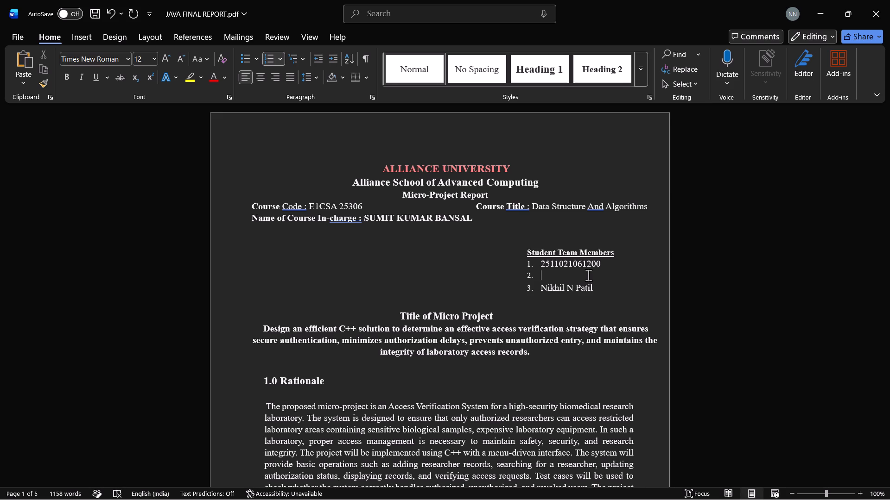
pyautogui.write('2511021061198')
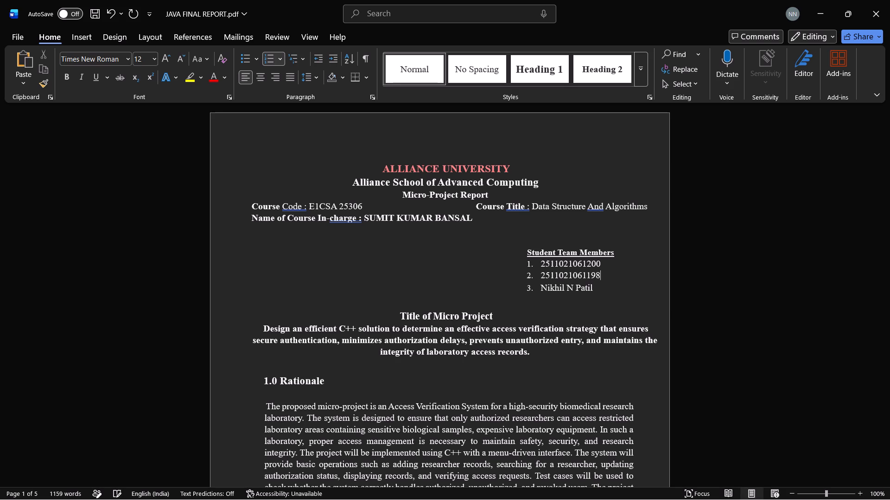
# Replace the third name in the Student Team Members list with that student's registration number.
pyautogui.click(595, 296)
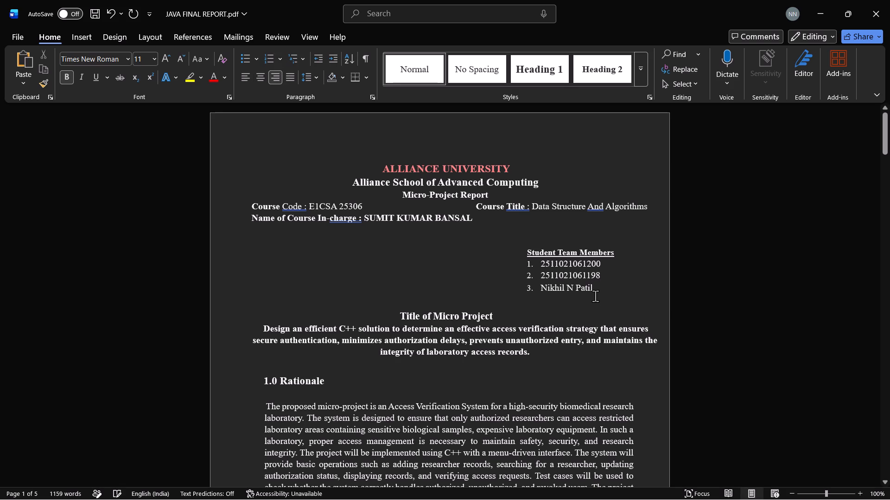
pyautogui.click(594, 294)
pyautogui.hotkey('ctrl', 'BackSpace')
pyautogui.hotkey('ctrl', 'BackSpace')
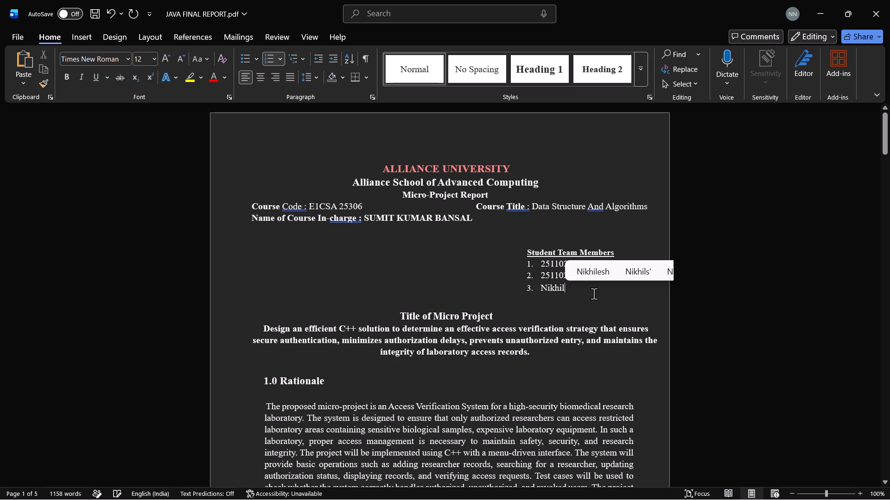
pyautogui.hotkey('ctrl', 'BackSpace')
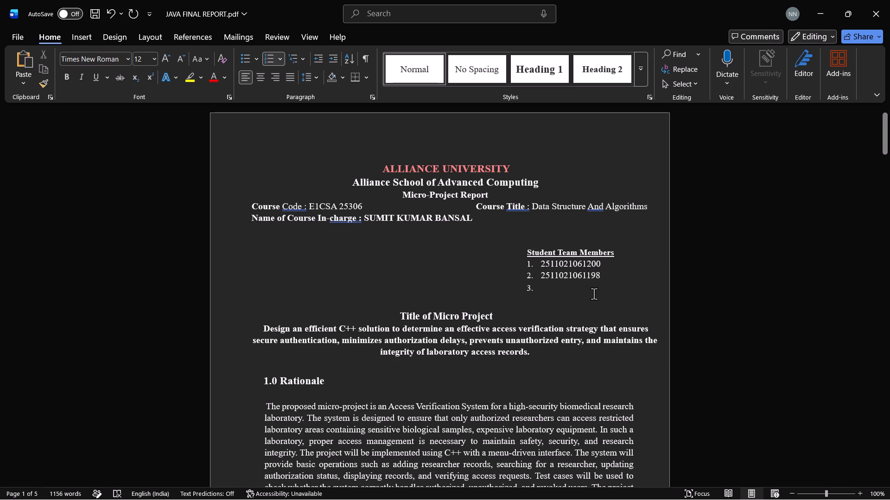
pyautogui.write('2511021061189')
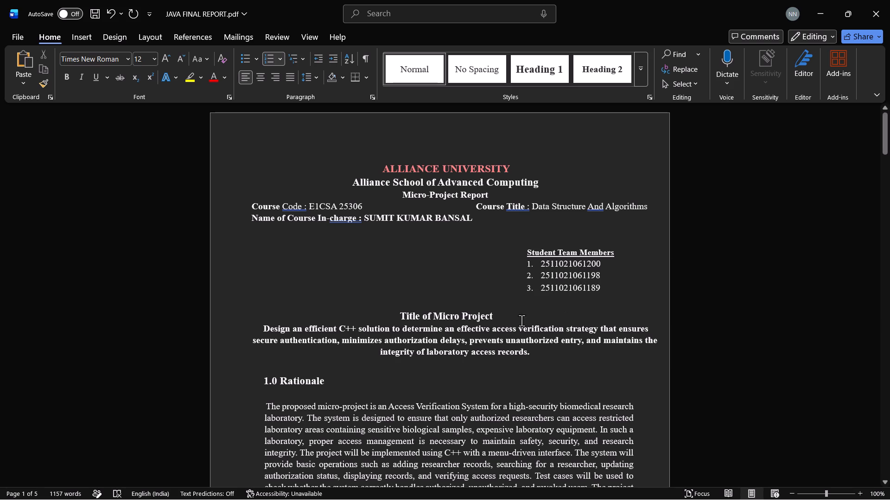
# Insert a blank line between the end of the Rationale paragraph and the "2.0 Course Outcomes Addressed" heading.
pyautogui.scroll(-2, 553, 400)
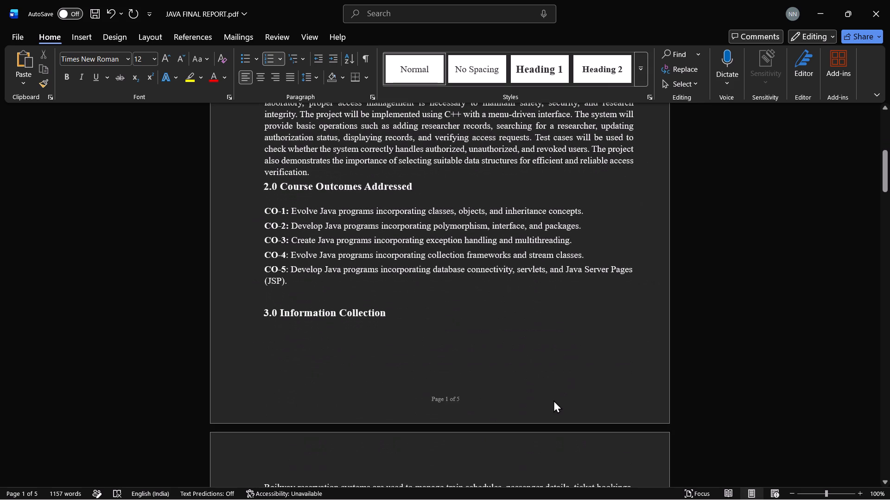
pyautogui.click(333, 167)
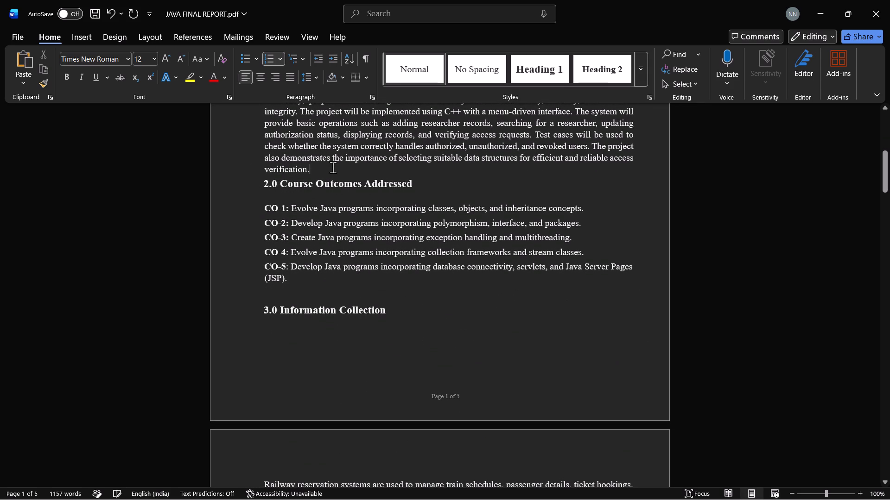
pyautogui.press('Return')
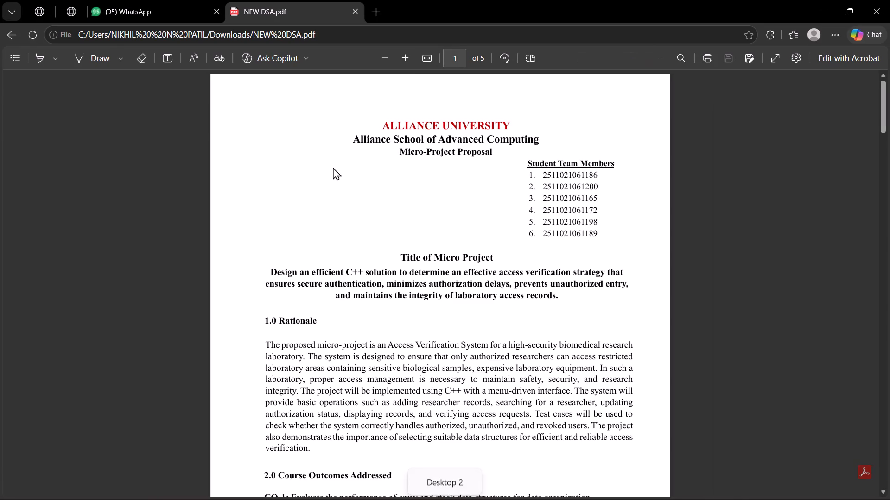
# Switch to NEW DSA.pdf in Edge and copy the CO-1 to CO-3 lines under "2.0 Course Outcomes Addressed".
pyautogui.scroll(-3, 362, 315)
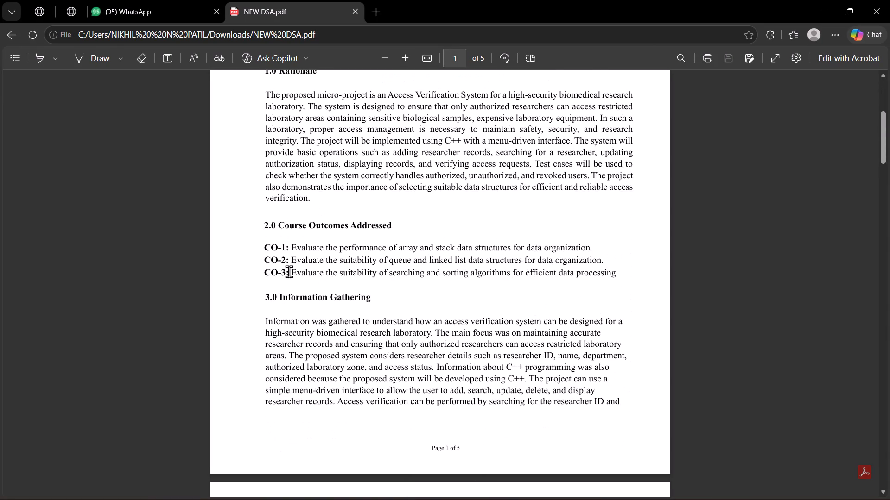
pyautogui.moveTo(264, 251); pyautogui.dragTo(486, 278)
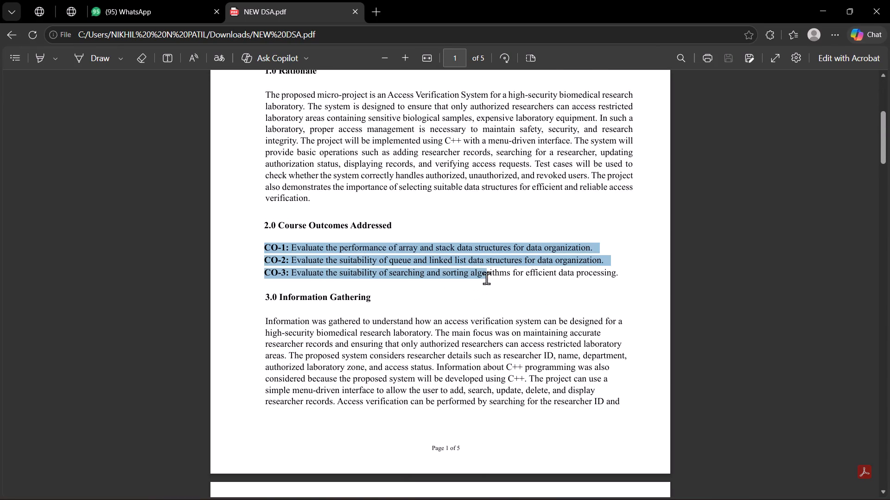
pyautogui.moveTo(486, 278); pyautogui.dragTo(621, 284)
pyautogui.hotkey('ctrl', 'c')
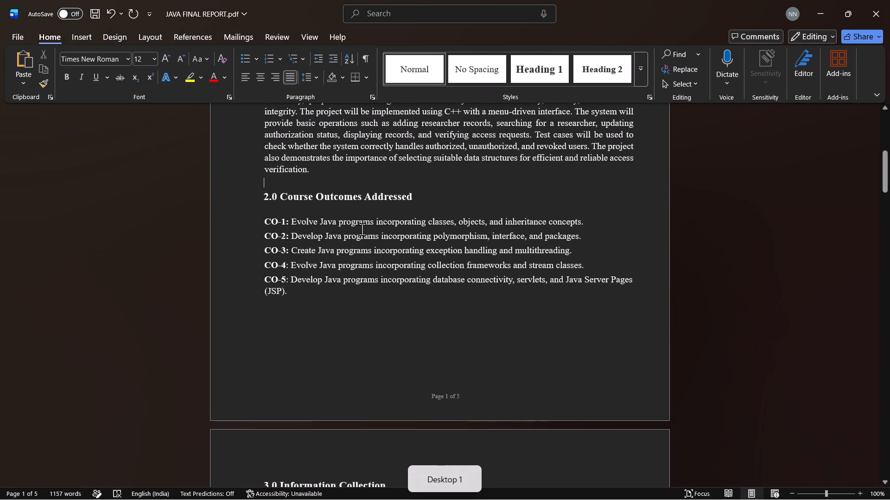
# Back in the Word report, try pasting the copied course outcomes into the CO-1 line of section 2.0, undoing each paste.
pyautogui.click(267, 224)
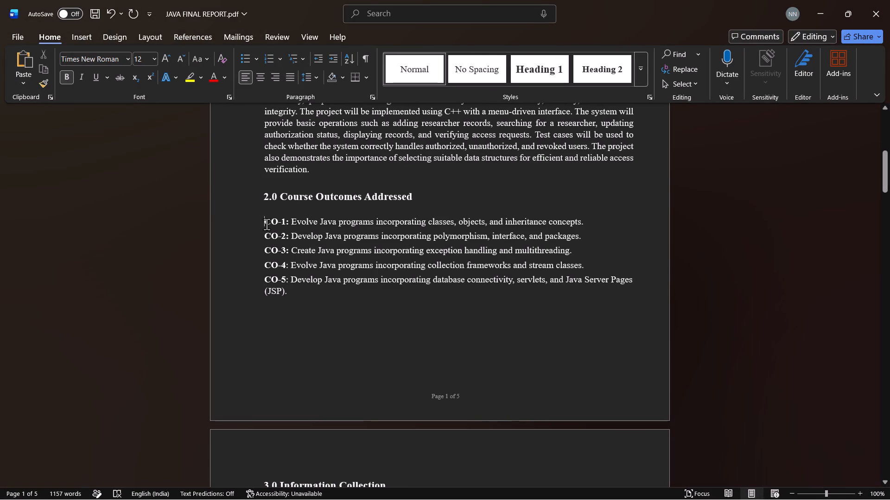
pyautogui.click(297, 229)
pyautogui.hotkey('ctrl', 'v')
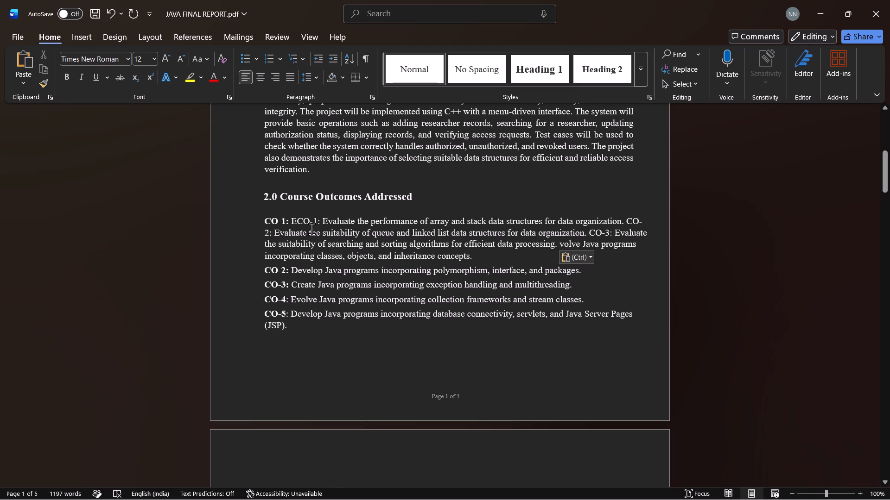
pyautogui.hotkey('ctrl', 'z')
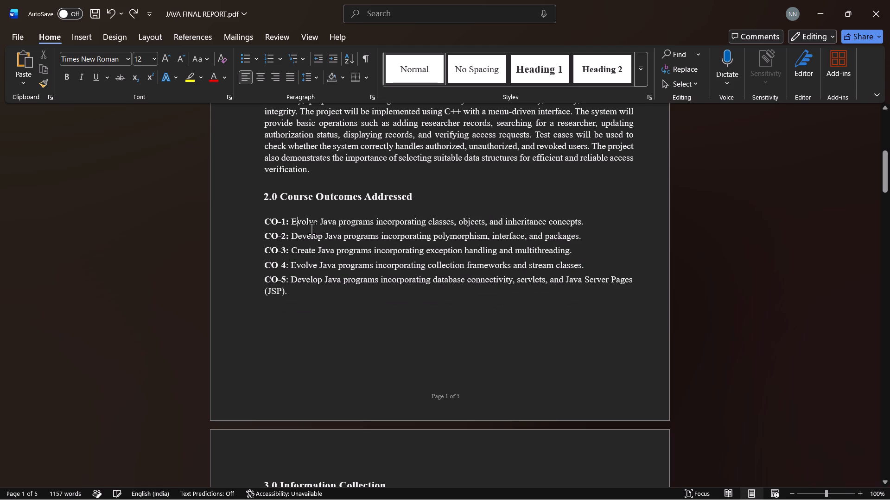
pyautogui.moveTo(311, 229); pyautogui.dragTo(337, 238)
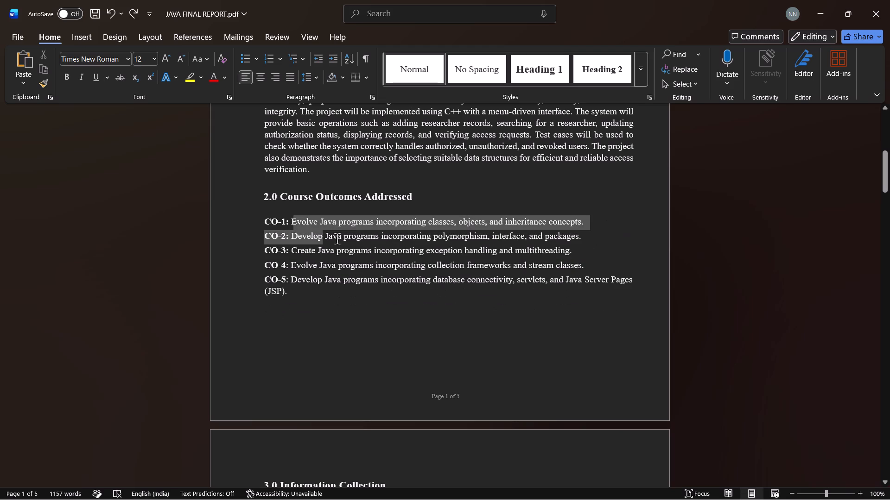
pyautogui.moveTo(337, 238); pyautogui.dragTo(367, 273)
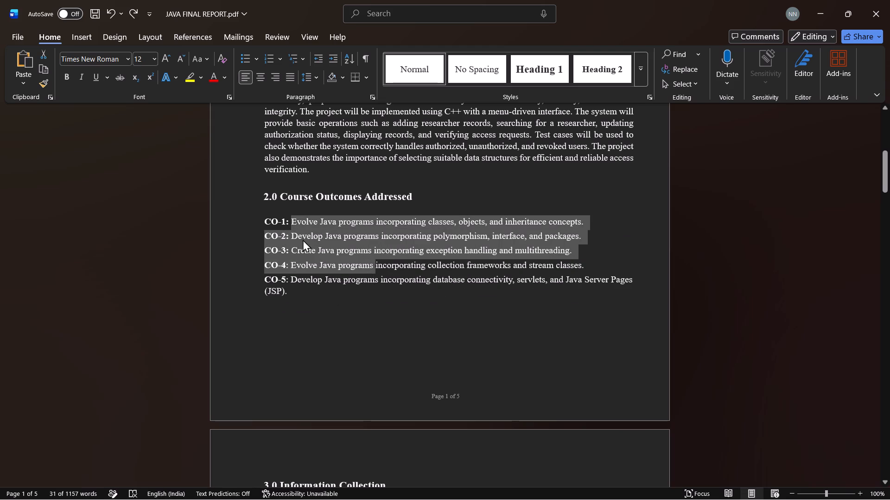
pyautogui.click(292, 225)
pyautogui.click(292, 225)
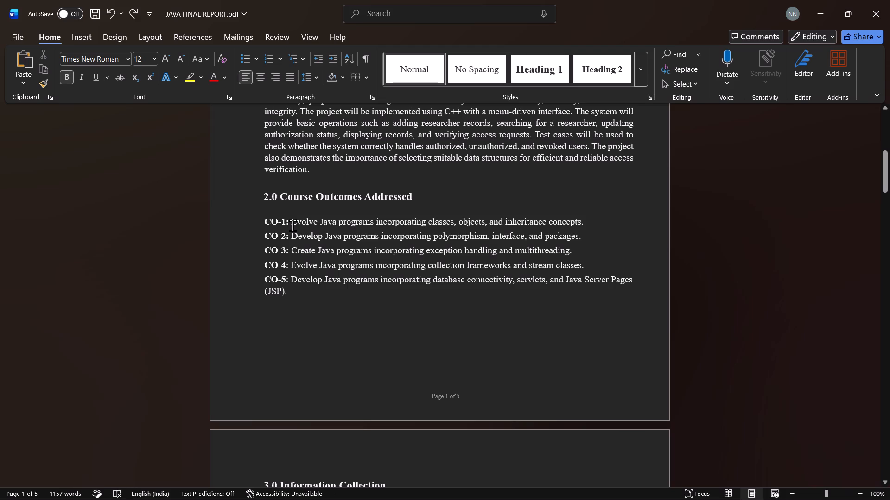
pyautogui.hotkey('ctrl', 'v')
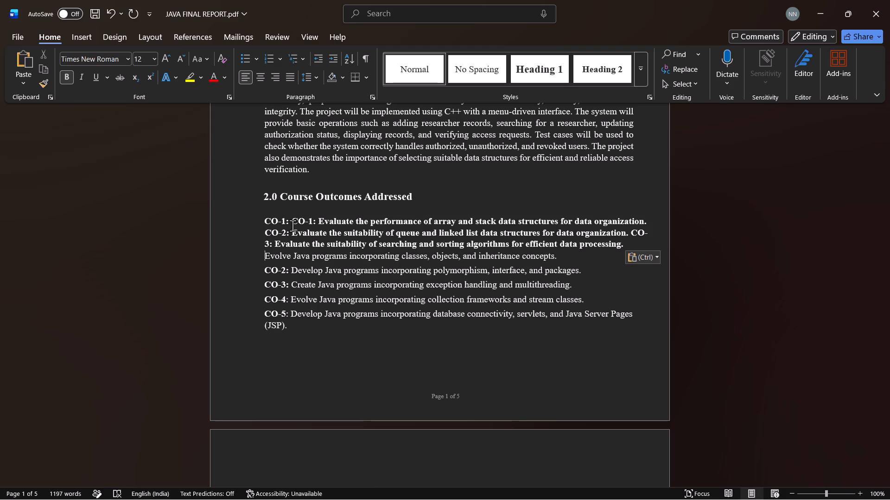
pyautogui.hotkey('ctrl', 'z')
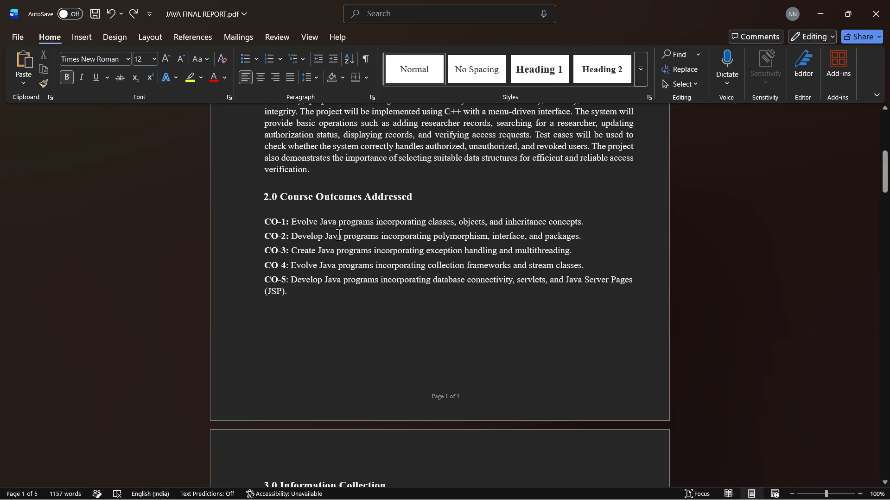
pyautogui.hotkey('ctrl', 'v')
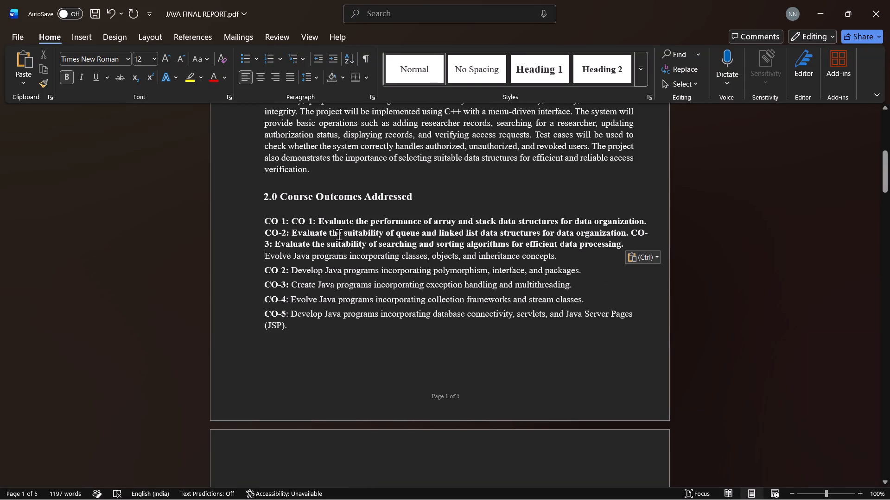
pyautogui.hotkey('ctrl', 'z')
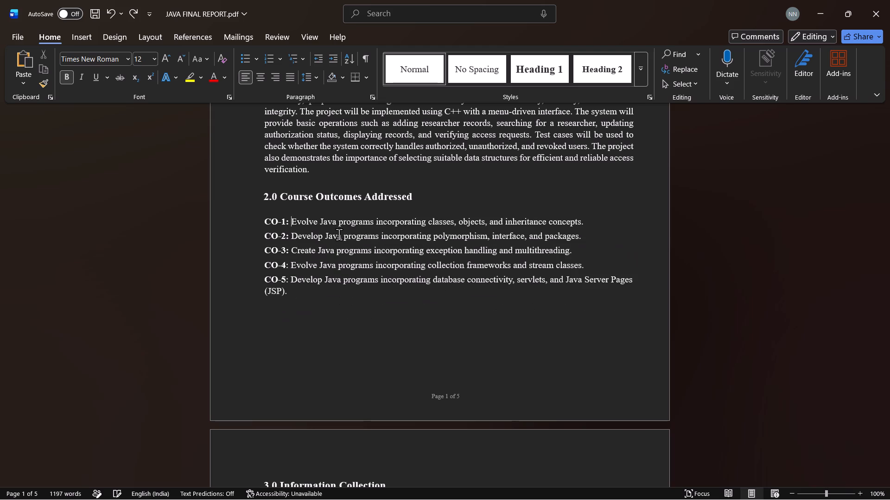
# Delete the Java outcome text on the CO-1 line of section 2.0, keeping only the "CO-1:" label.
pyautogui.click(585, 225)
pyautogui.press('BackSpace')
pyautogui.press('BackSpace')
pyautogui.press('BackSpace')
pyautogui.press('BackSpace')
pyautogui.press('BackSpace')
pyautogui.press('BackSpace')
pyautogui.press('BackSpace')
pyautogui.press('BackSpace')
pyautogui.press('BackSpace')
pyautogui.press('BackSpace')
pyautogui.press('BackSpace')
pyautogui.press('BackSpace')
pyautogui.press('BackSpace')
pyautogui.press('BackSpace')
pyautogui.press('BackSpace')
pyautogui.press('BackSpace')
pyautogui.press('BackSpace')
pyautogui.press('BackSpace')
pyautogui.press('BackSpace')
pyautogui.press('BackSpace')
pyautogui.hotkey('ctrl', 'BackSpace')
pyautogui.hotkey('ctrl', 'BackSpace')
pyautogui.hotkey('ctrl', 'BackSpace')
pyautogui.hotkey('ctrl', 'BackSpace')
pyautogui.hotkey('ctrl', 'BackSpace')
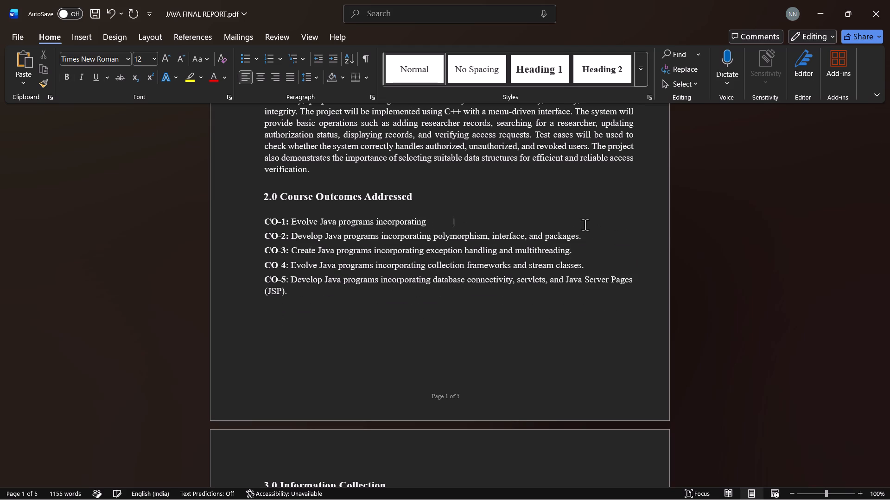
pyautogui.hotkey('ctrl', 'BackSpace')
pyautogui.hotkey('ctrl', 'BackSpace')
pyautogui.hotkey('ctrl', 'BackSpace')
pyautogui.press('BackSpace')
pyautogui.hotkey('ctrl', 'BackSpace')
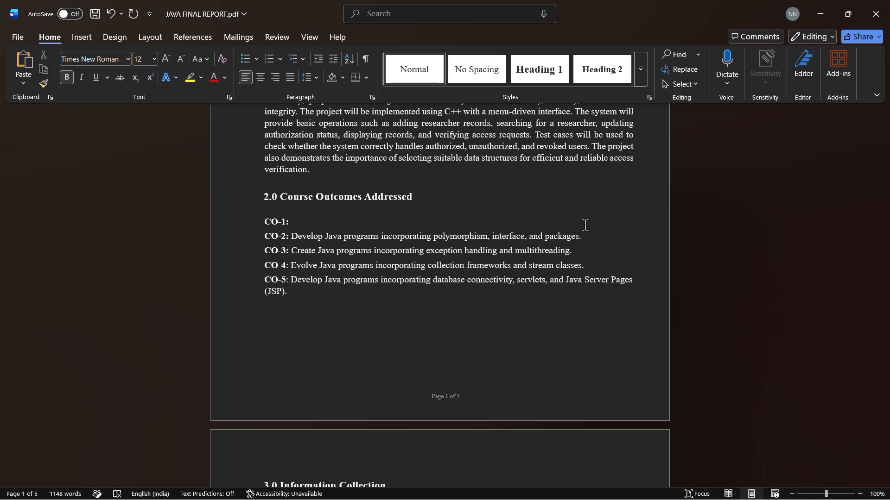
# Copy the CO-1 outcome text, including its colon, from NEW DSA.pdf in Edge and paste it after the "CO-1:" label in the Word report.
pyautogui.click(303, 244)
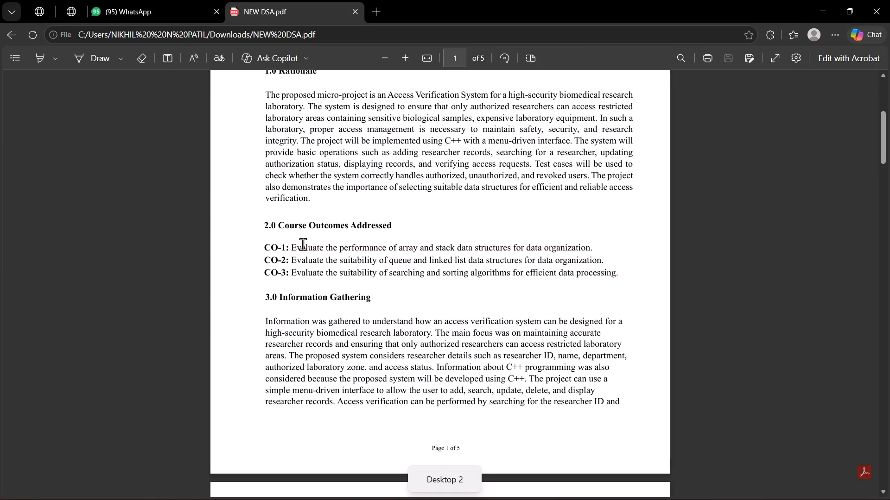
pyautogui.moveTo(288, 244); pyautogui.dragTo(428, 256)
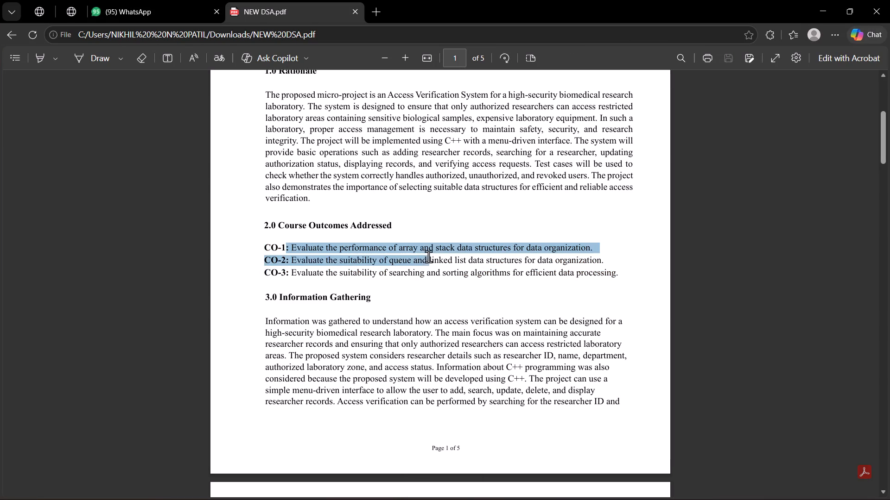
pyautogui.moveTo(428, 256); pyautogui.dragTo(592, 238)
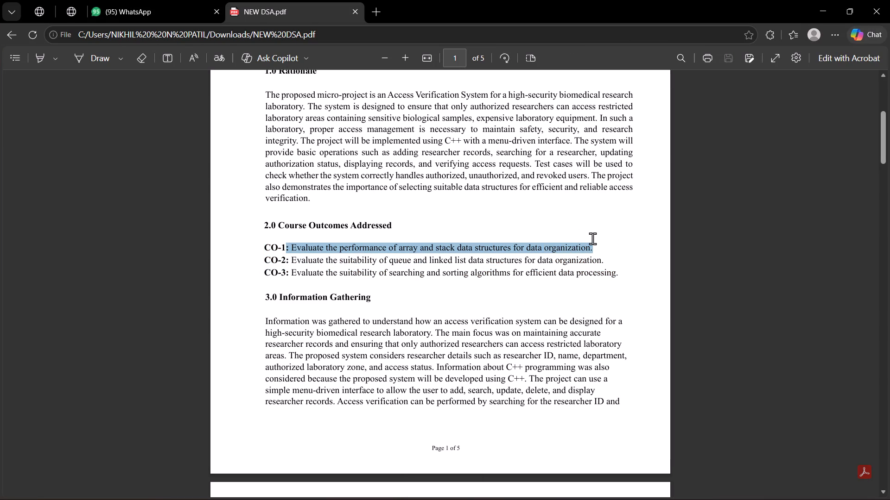
pyautogui.hotkey('ctrl', 'c')
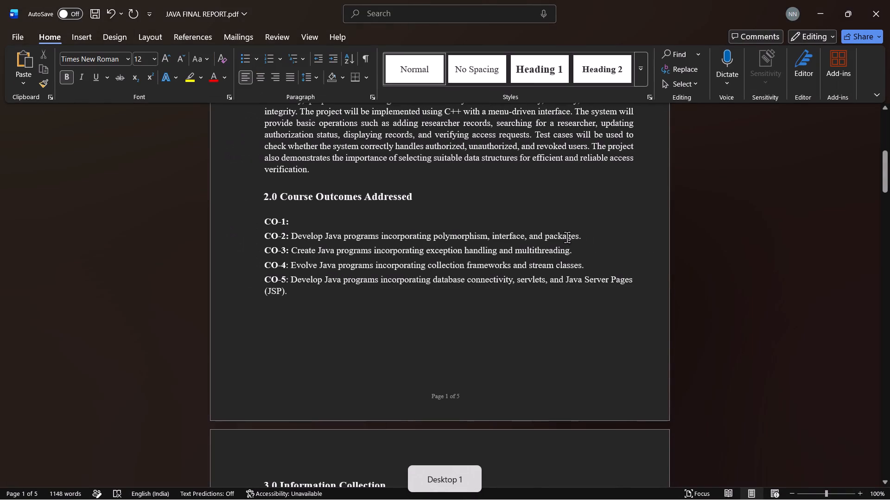
pyautogui.hotkey('ctrl', 'v')
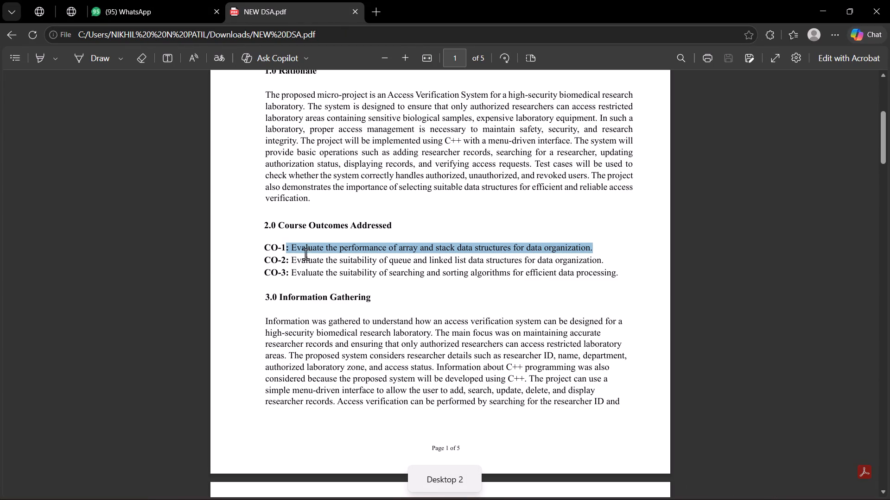
# Switch to NEW DSA.pdf in Edge and copy the CO-2 outcome text without its label.
pyautogui.moveTo(291, 259); pyautogui.dragTo(617, 262)
pyautogui.hotkey('ctrl', 'c')
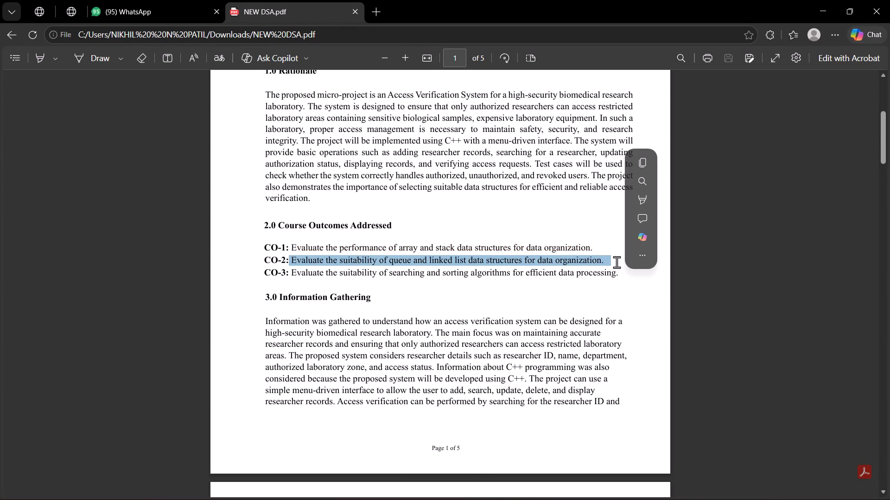
# Back in the Word report, replace the Java outcome after "CO-2:" with the copied text, keeping CO-3 on its own line.
pyautogui.click(593, 239)
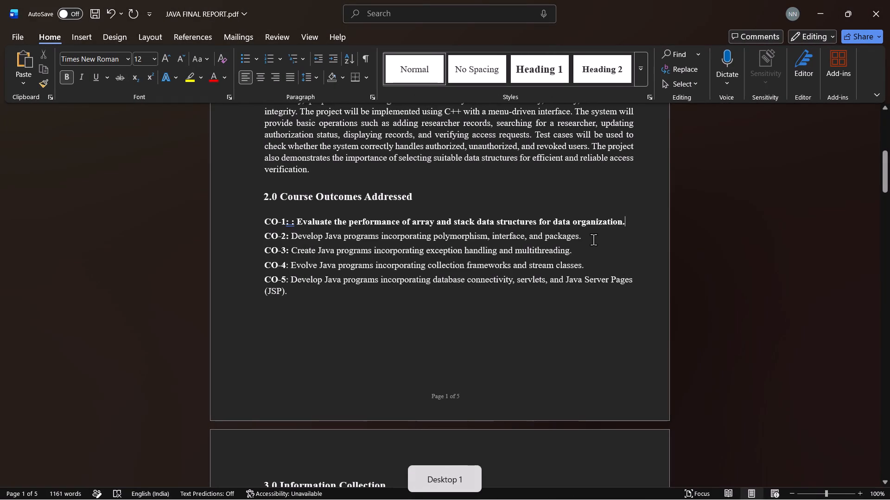
pyautogui.click(593, 239)
pyautogui.press('BackSpace')
pyautogui.hotkey('ctrl', 'BackSpace')
pyautogui.hotkey('ctrl', 'BackSpace')
pyautogui.hotkey('ctrl', 'BackSpace')
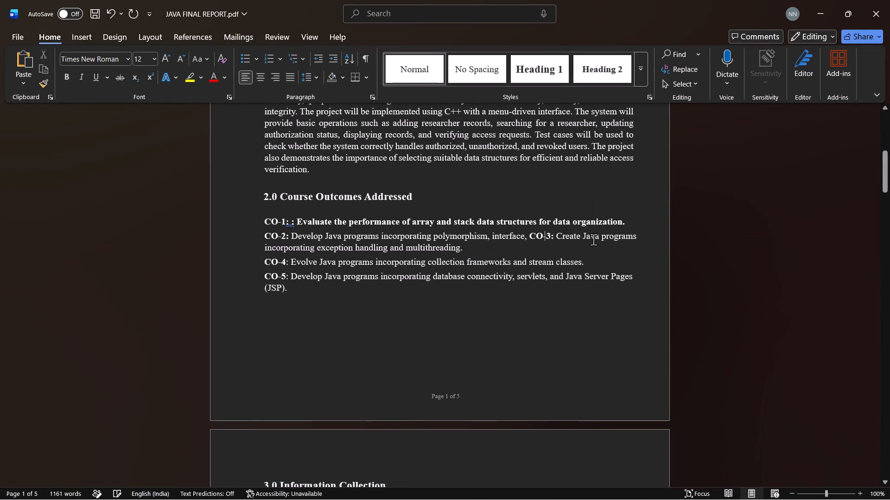
pyautogui.hotkey('ctrl', 'BackSpace')
pyautogui.hotkey('ctrl', 'BackSpace')
pyautogui.hotkey('ctrl', 'BackSpace')
pyautogui.hotkey('ctrl', 'BackSpace')
pyautogui.hotkey('ctrl', 'BackSpace')
pyautogui.hotkey('ctrl', 'BackSpace')
pyautogui.hotkey('ctrl', 'BackSpace')
pyautogui.hotkey('ctrl', 'BackSpace')
pyautogui.hotkey('ctrl', 'BackSpace')
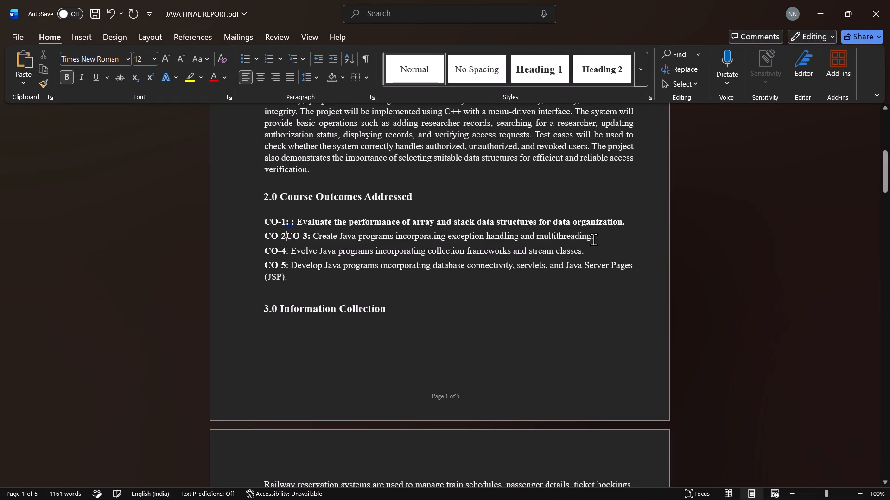
pyautogui.hotkey('ctrl', ';')
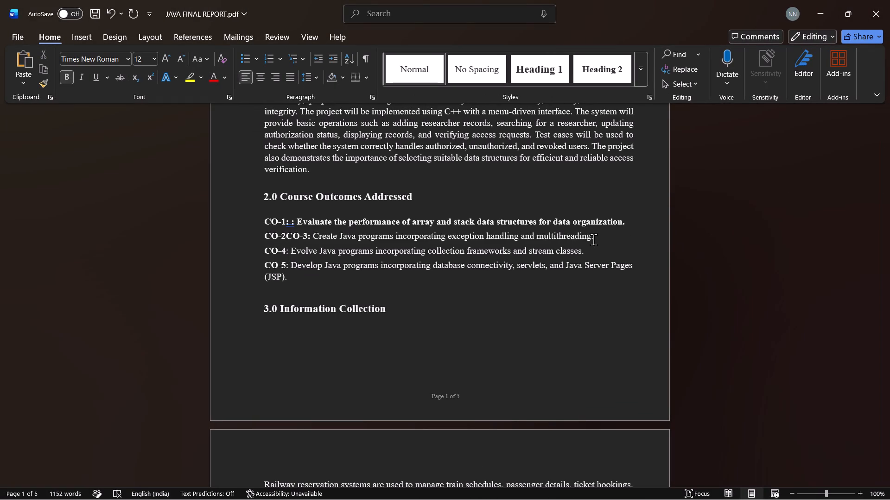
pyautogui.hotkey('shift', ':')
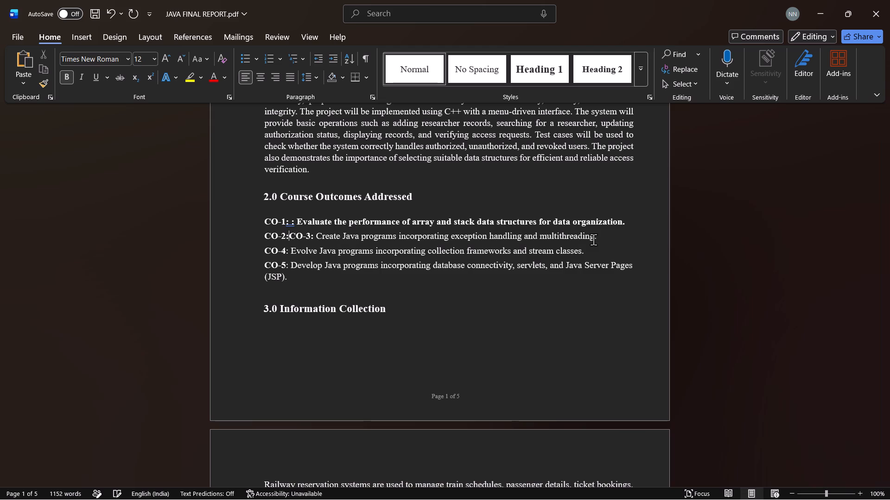
pyautogui.press('Return')
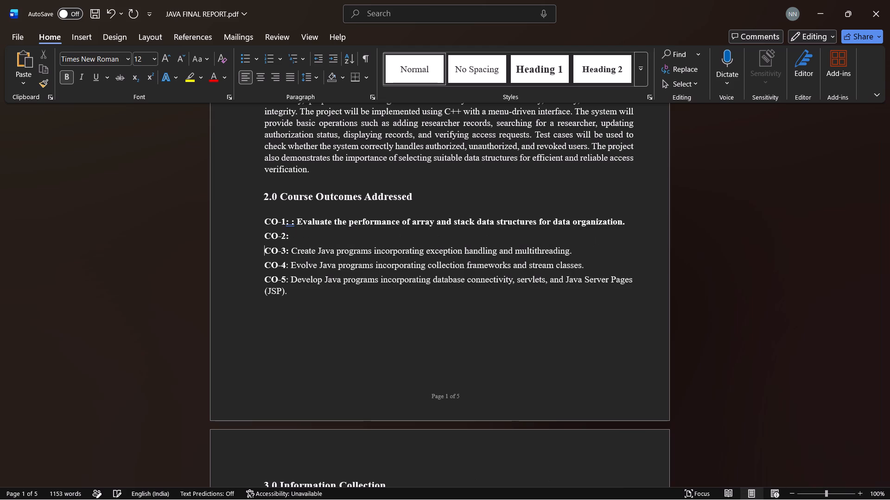
pyautogui.click(338, 232)
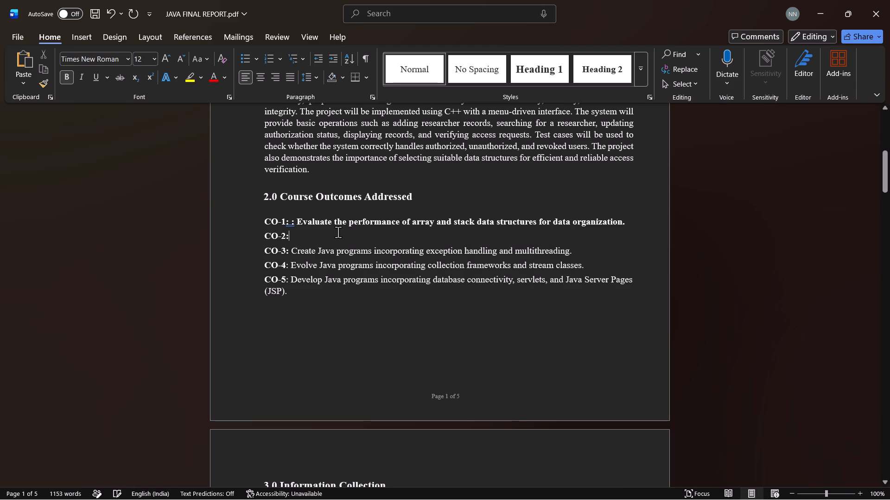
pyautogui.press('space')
pyautogui.hotkey('ctrl', 'v')
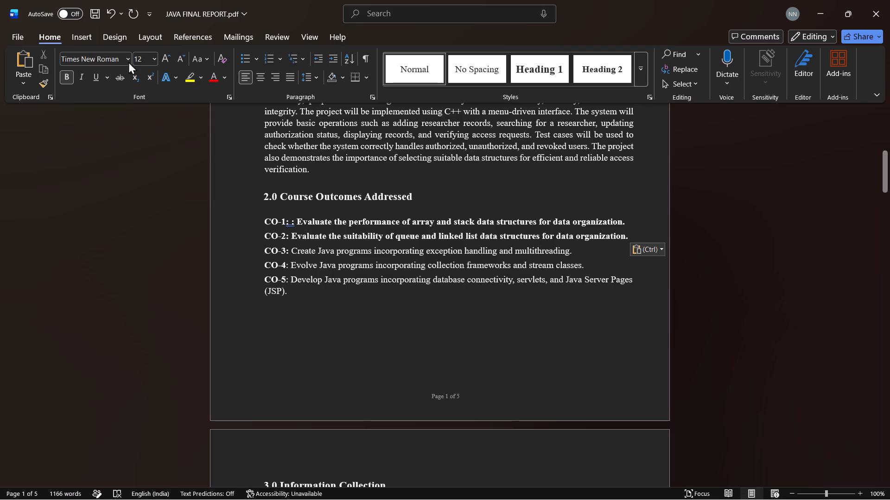
# Remove bold from the CO-1 outcome text through the end of the CO-3 line.
pyautogui.click(65, 78)
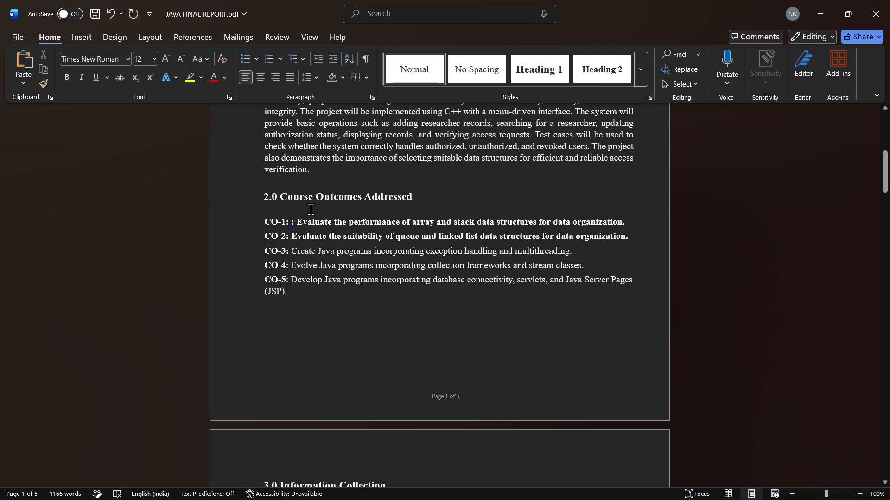
pyautogui.moveTo(297, 223); pyautogui.dragTo(541, 240)
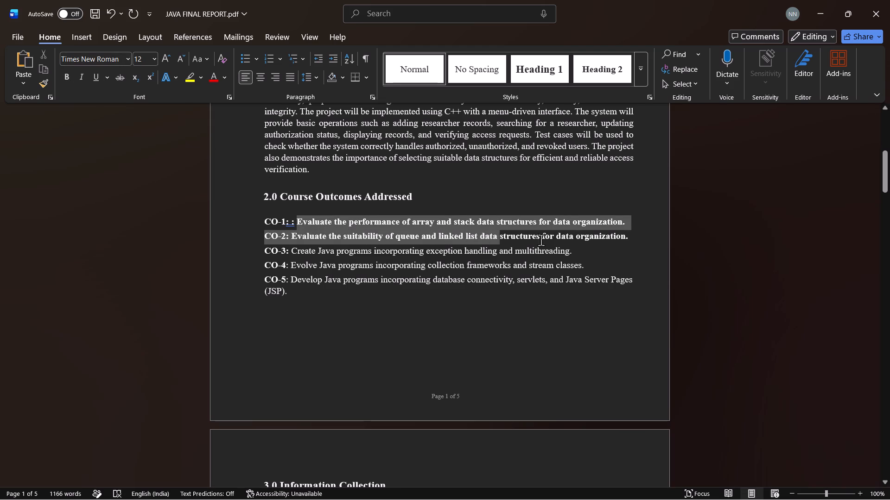
pyautogui.moveTo(541, 240); pyautogui.dragTo(670, 244)
pyautogui.click(678, 228)
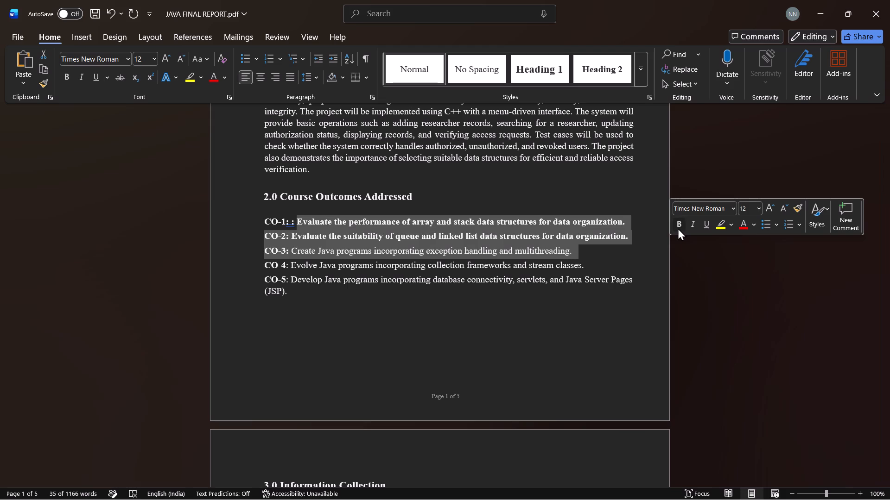
pyautogui.click(451, 282)
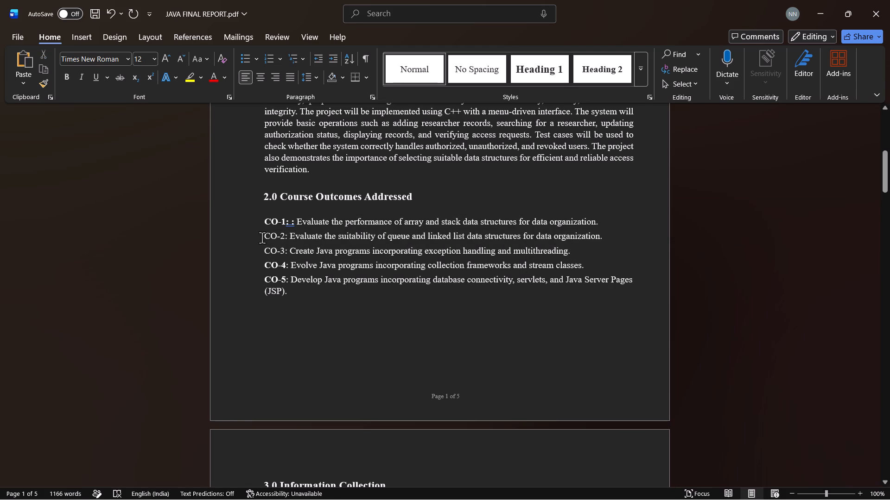
# Make the "CO-2:" label bold.
pyautogui.moveTo(263, 238); pyautogui.dragTo(290, 241)
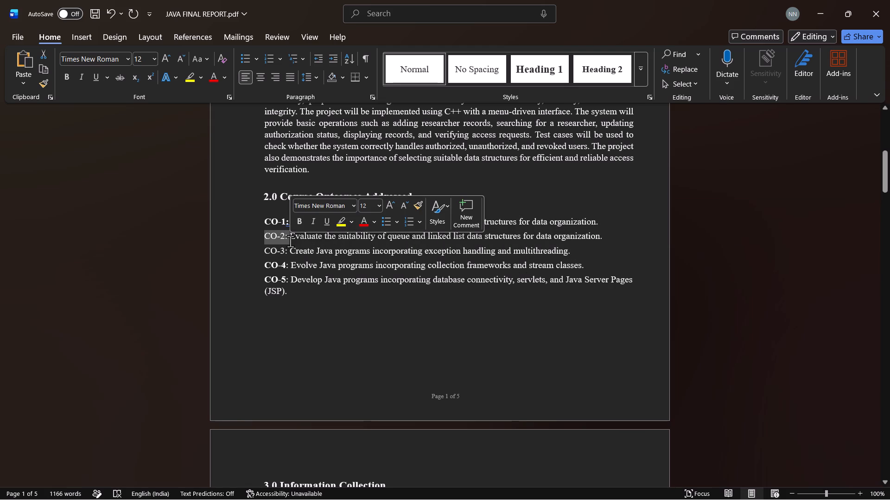
pyautogui.click(298, 222)
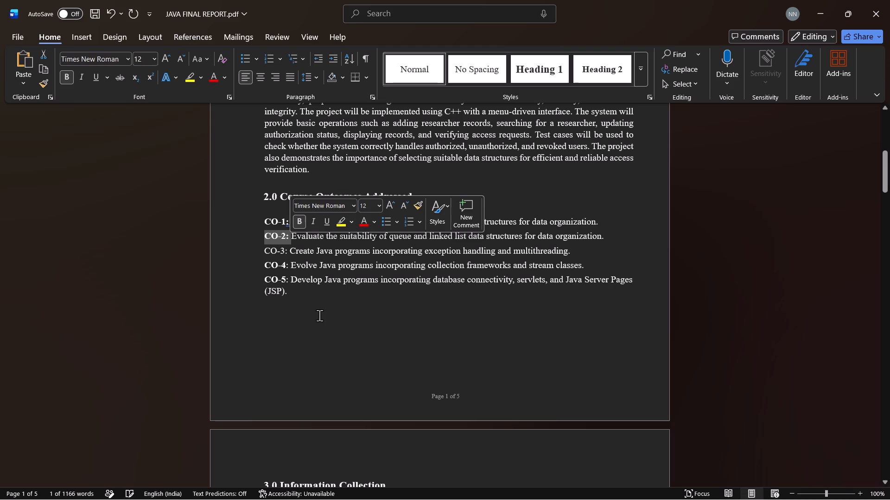
pyautogui.click(319, 319)
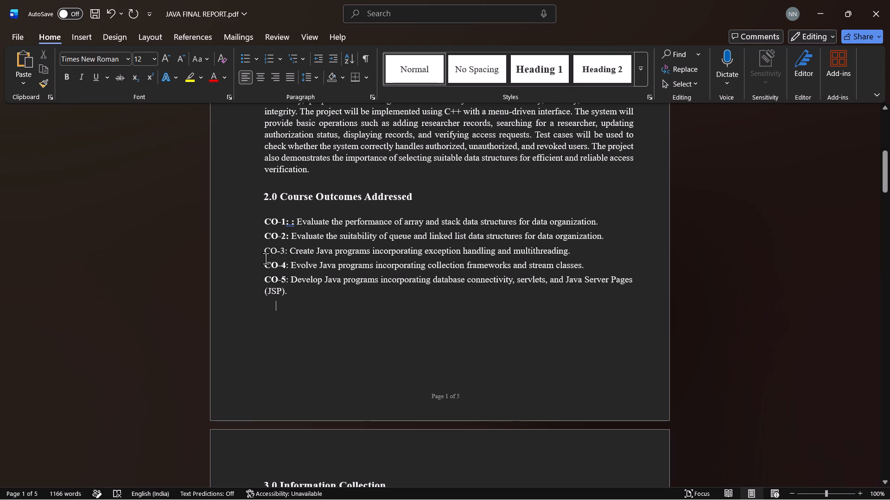
# Delete the CO-4 and CO-5 outcome lines from section 2.0, leaving a blank line in their place.
pyautogui.moveTo(266, 258); pyautogui.dragTo(293, 300)
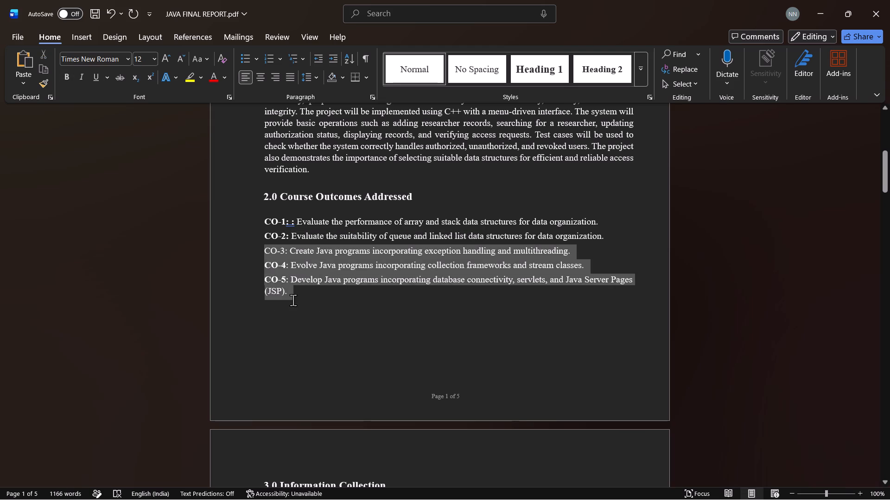
pyautogui.moveTo(293, 300); pyautogui.dragTo(290, 301)
pyautogui.click(290, 301)
pyautogui.moveTo(260, 266); pyautogui.dragTo(320, 299)
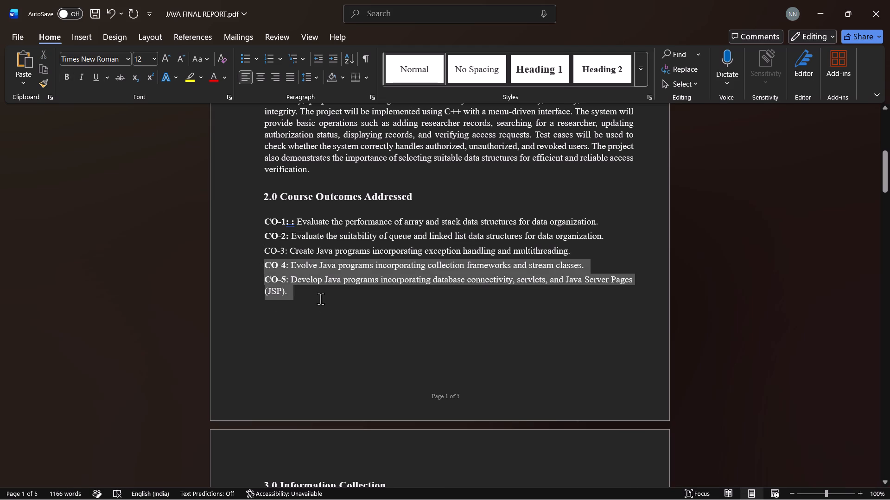
pyautogui.moveTo(320, 299); pyautogui.dragTo(320, 300)
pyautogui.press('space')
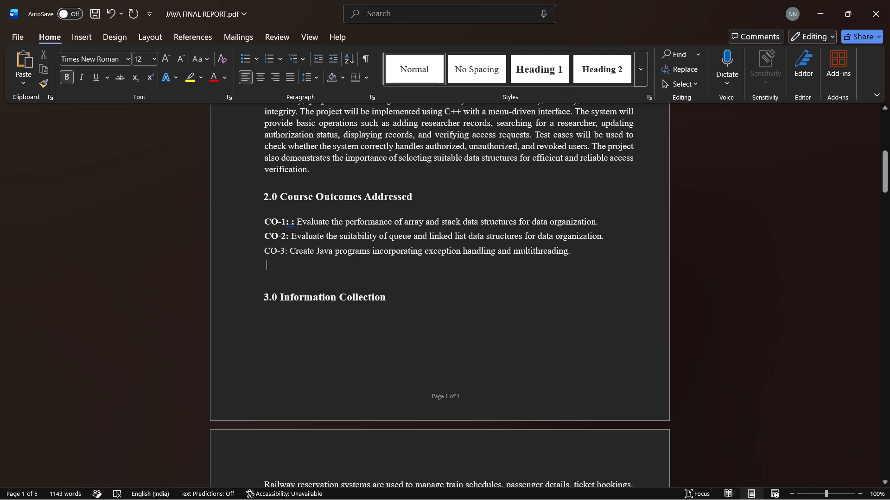
# Delete the Java outcome text on the CO-3 line, keeping only the "CO-3:" label.
pyautogui.click(568, 250)
pyautogui.hotkey('ctrl', 'BackSpace')
pyautogui.hotkey('ctrl', 'BackSpace')
pyautogui.hotkey('ctrl', 'BackSpace')
pyautogui.hotkey('ctrl', 'BackSpace')
pyautogui.hotkey('ctrl', 'BackSpace')
pyautogui.hotkey('ctrl', 'BackSpace')
pyautogui.hotkey('ctrl', 'BackSpace')
pyautogui.hotkey('ctrl', 'BackSpace')
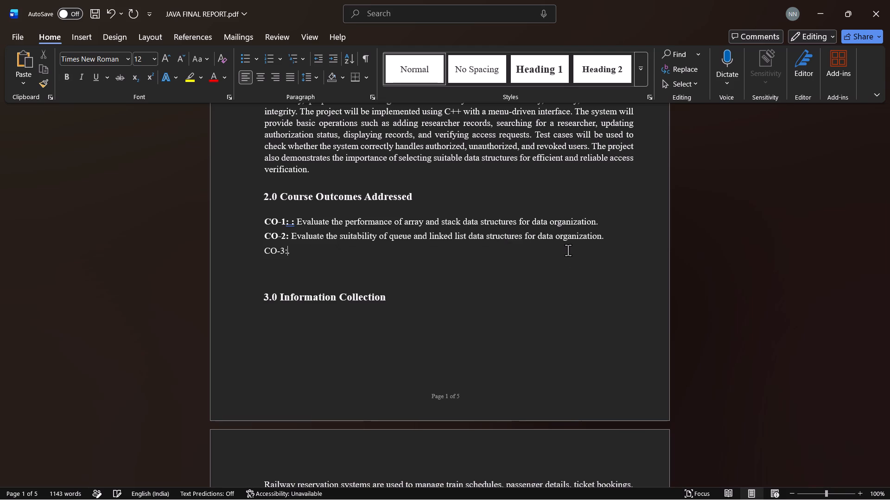
pyautogui.press('Right')
pyautogui.press('BackSpace')
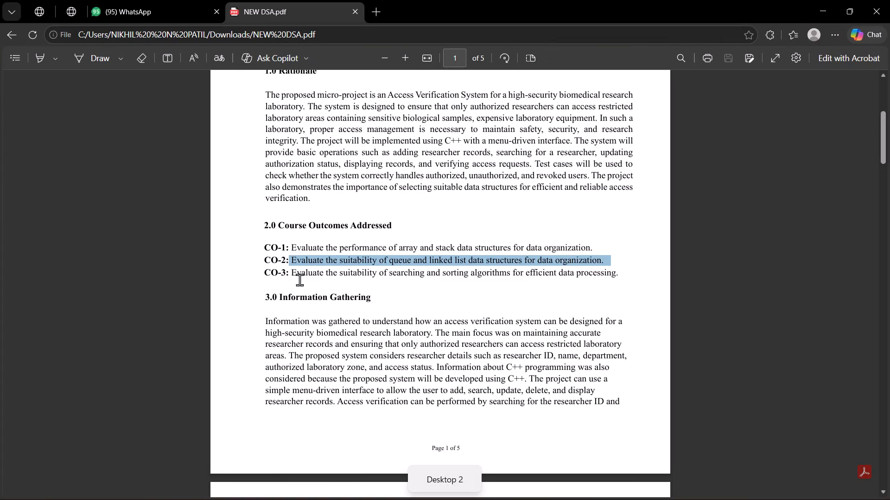
# Copy the CO-3 outcome text from NEW DSA.pdf in Edge and paste it after the "CO-3:" label in the Word report.
pyautogui.moveTo(291, 275); pyautogui.dragTo(631, 278)
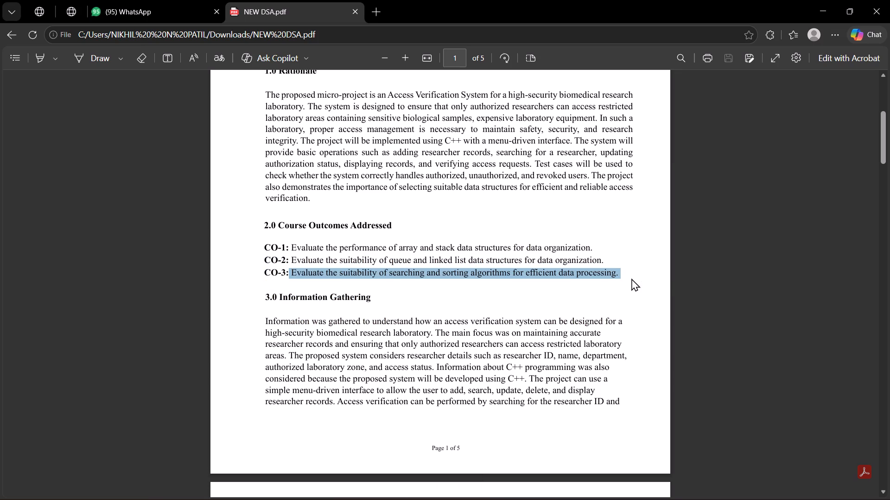
pyautogui.hotkey('ctrl', 'c')
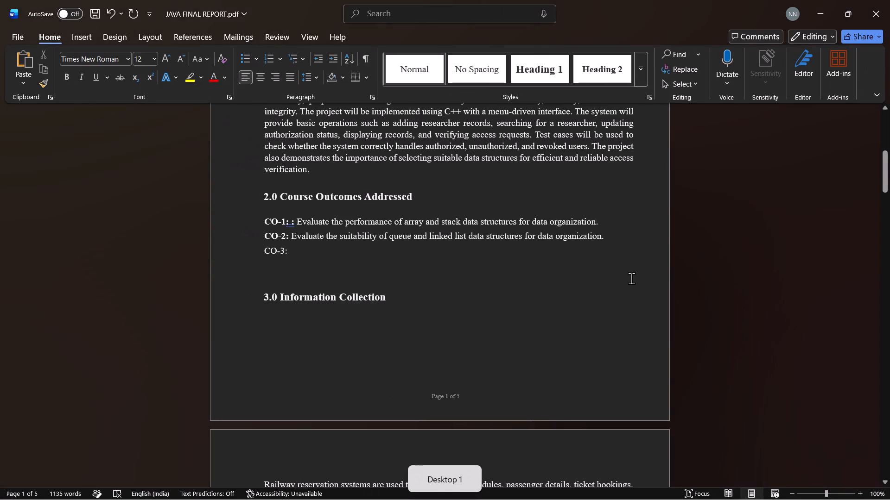
pyautogui.hotkey('ctrl', 'v')
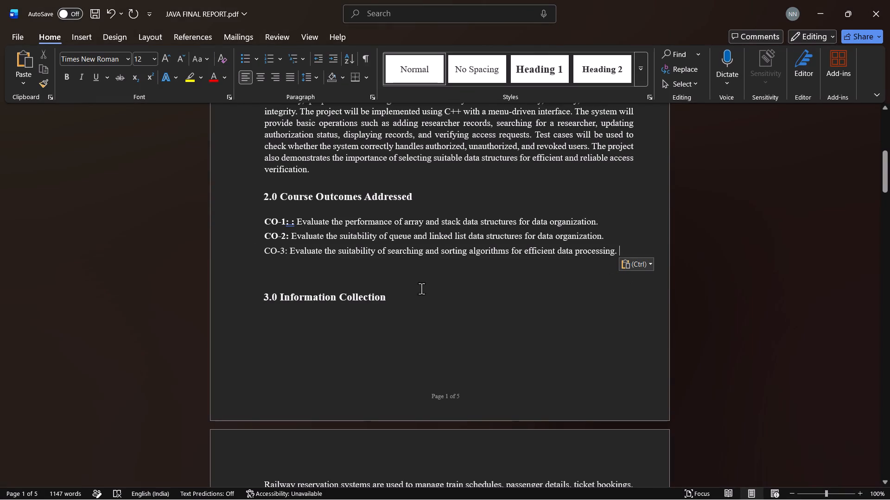
# Make the "CO-3" label text bold.
pyautogui.moveTo(284, 251); pyautogui.dragTo(255, 252)
pyautogui.moveTo(255, 252); pyautogui.dragTo(257, 252)
pyautogui.click(260, 232)
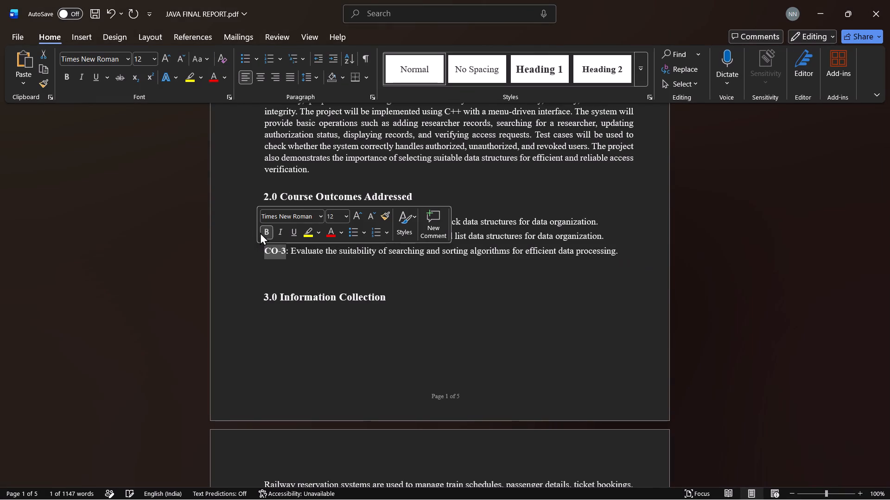
# Copy the full body paragraph of section 3.0 Information Gathering from NEW DSA.pdf in Edge, spanning pages 1 and 2.
pyautogui.click(282, 302)
pyautogui.click(255, 314)
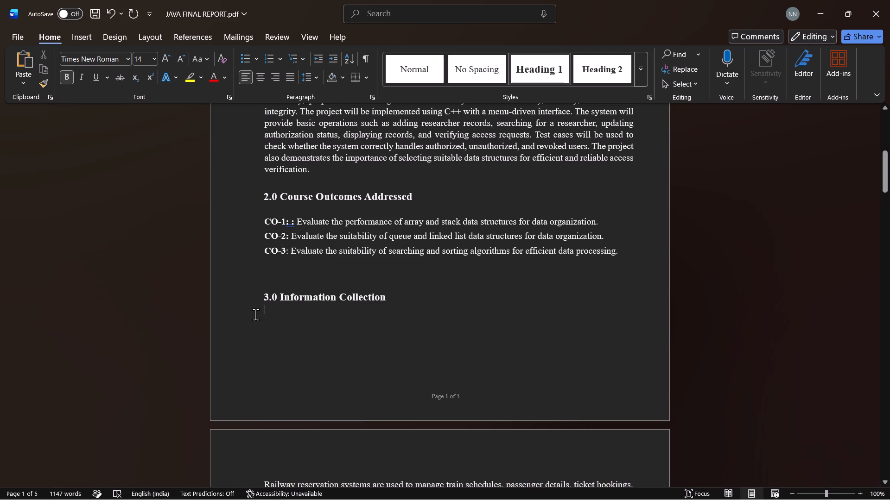
pyautogui.scroll(-5, 255, 314)
pyautogui.scroll(6, 255, 314)
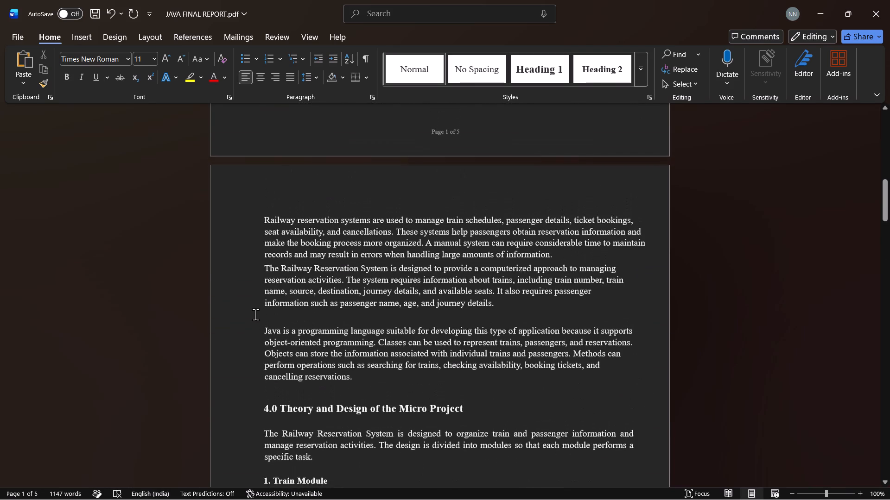
pyautogui.scroll(1, 255, 314)
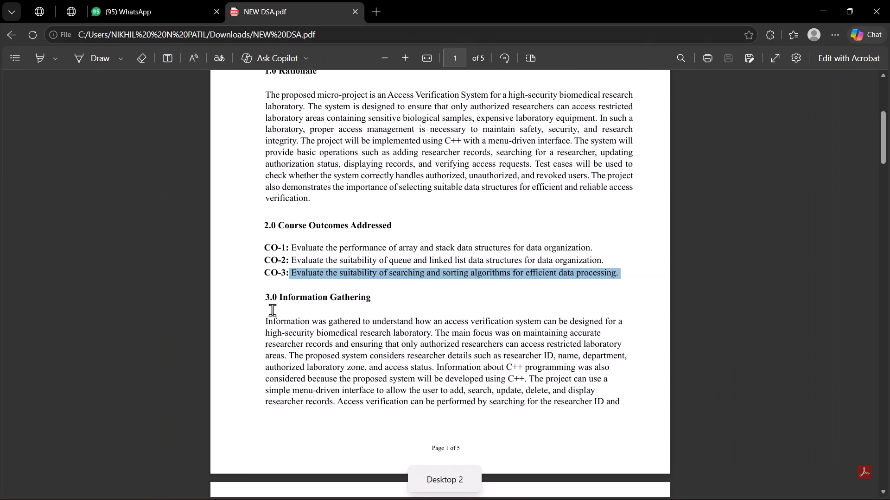
pyautogui.moveTo(265, 314); pyautogui.dragTo(641, 394)
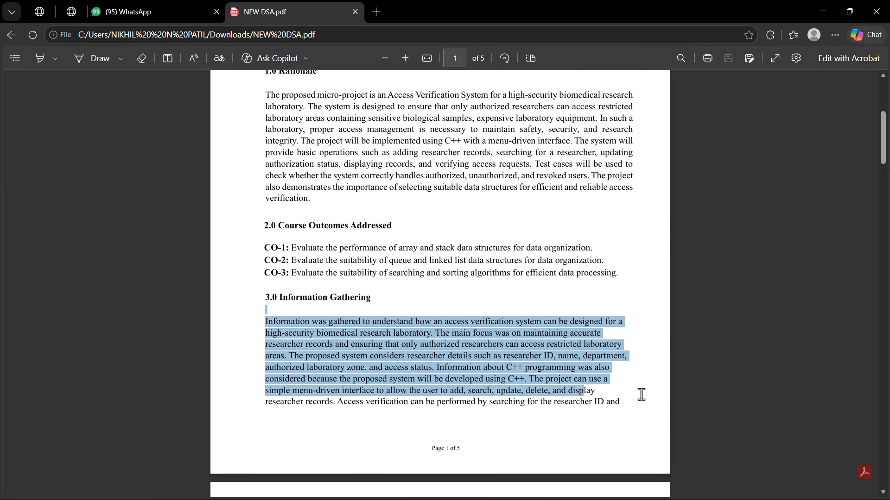
pyautogui.moveTo(641, 394); pyautogui.dragTo(578, 277)
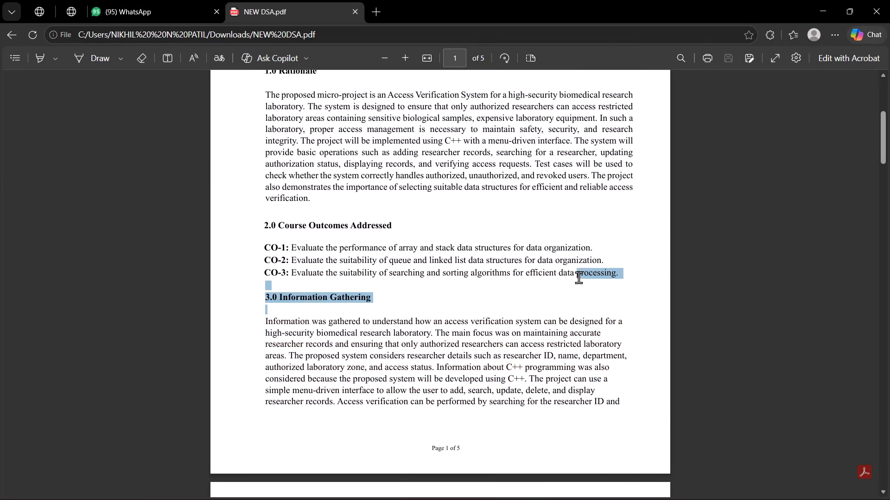
pyautogui.moveTo(578, 277); pyautogui.dragTo(600, 458)
pyautogui.click(600, 458)
pyautogui.scroll(-2, 600, 458)
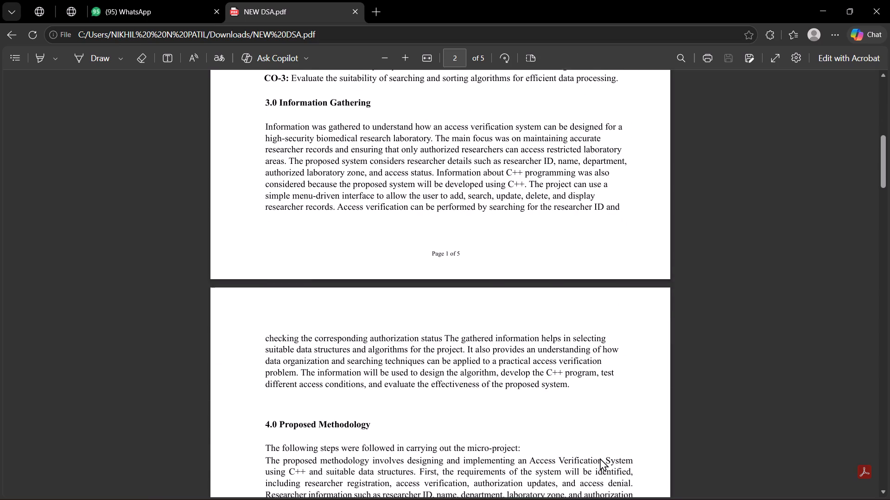
pyautogui.scroll(-2, 600, 458)
pyautogui.moveTo(261, 119); pyautogui.dragTo(385, 175)
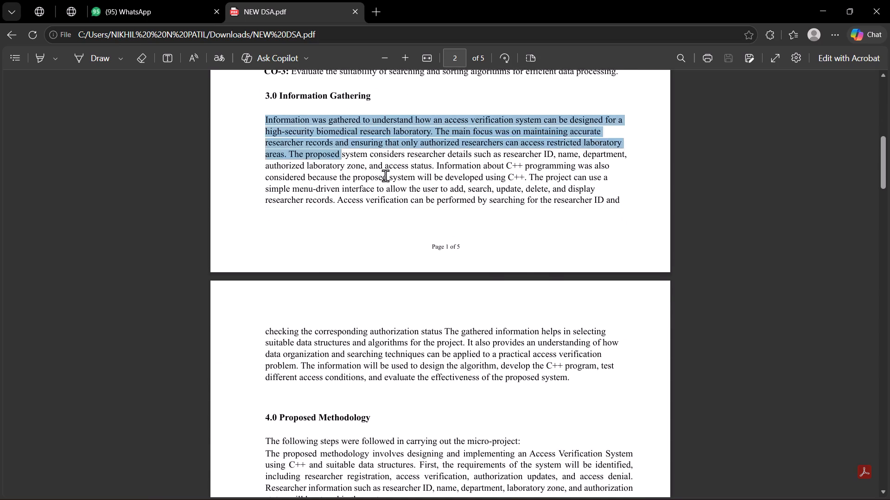
pyautogui.moveTo(385, 175); pyautogui.dragTo(597, 416)
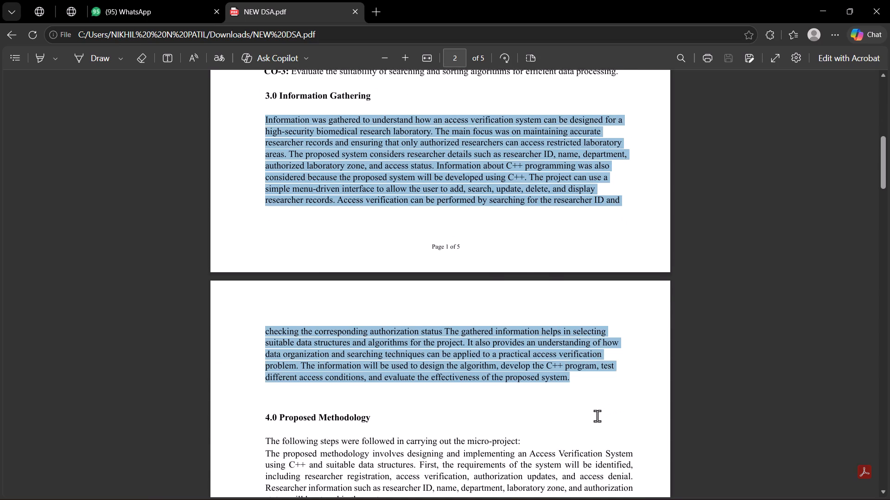
pyautogui.moveTo(597, 416); pyautogui.dragTo(598, 414)
pyautogui.hotkey('ctrl', 'c')
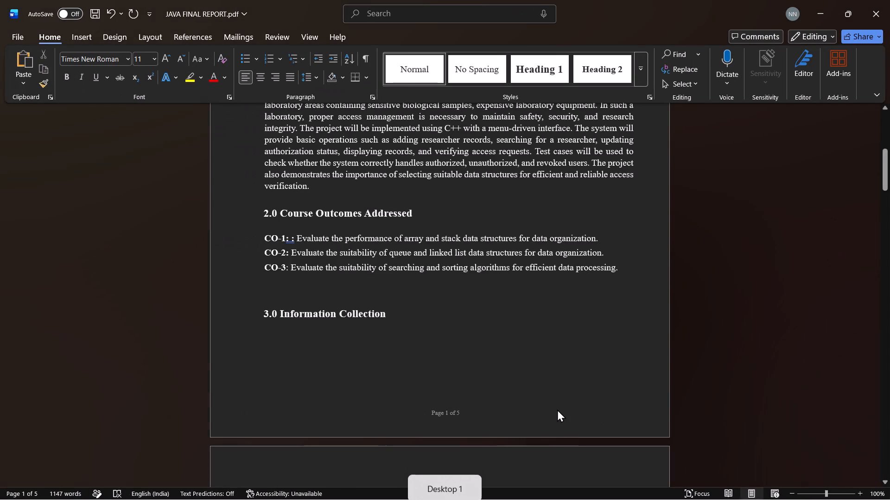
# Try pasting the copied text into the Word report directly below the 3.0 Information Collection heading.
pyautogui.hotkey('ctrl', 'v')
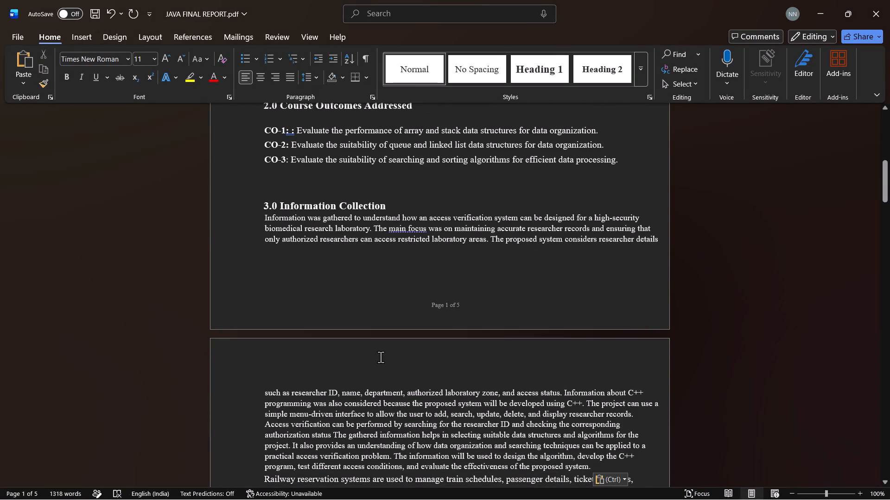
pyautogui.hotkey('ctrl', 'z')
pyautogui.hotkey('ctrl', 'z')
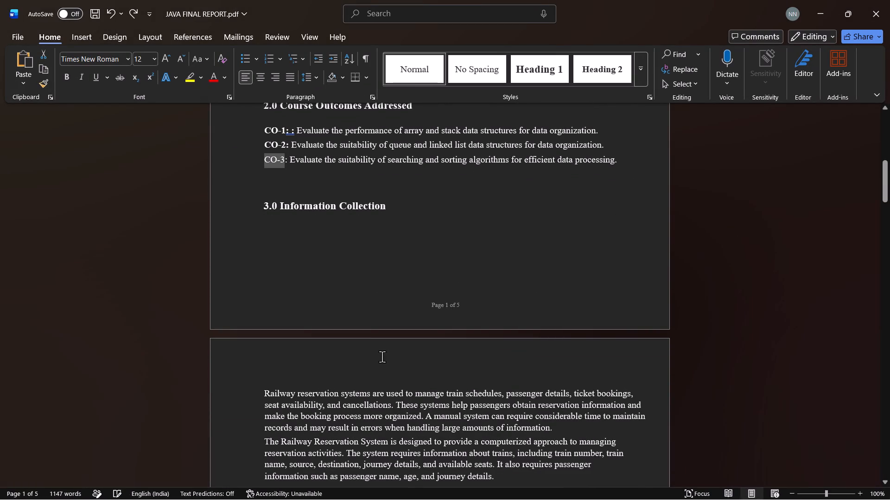
# Replace most of the first two railway paragraphs in section 3.0, from after "Railway" to "passenger", with the copied information-gathering text.
pyautogui.click(291, 386)
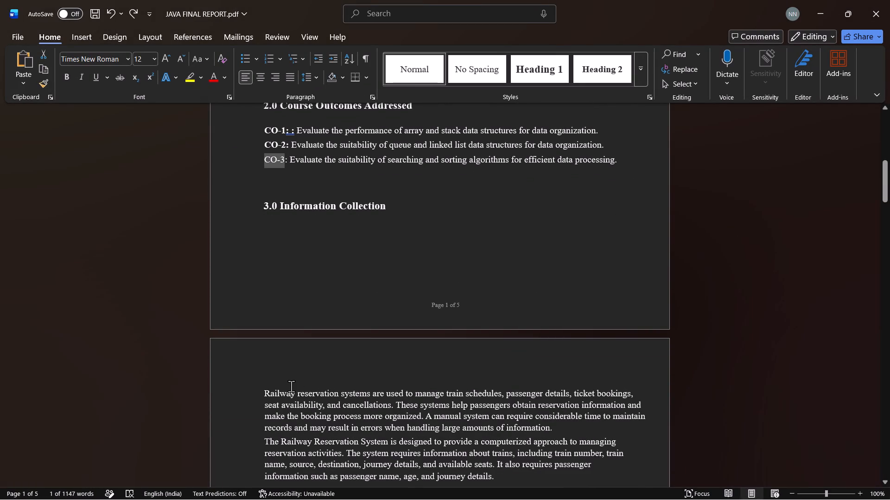
pyautogui.moveTo(297, 396); pyautogui.dragTo(343, 424)
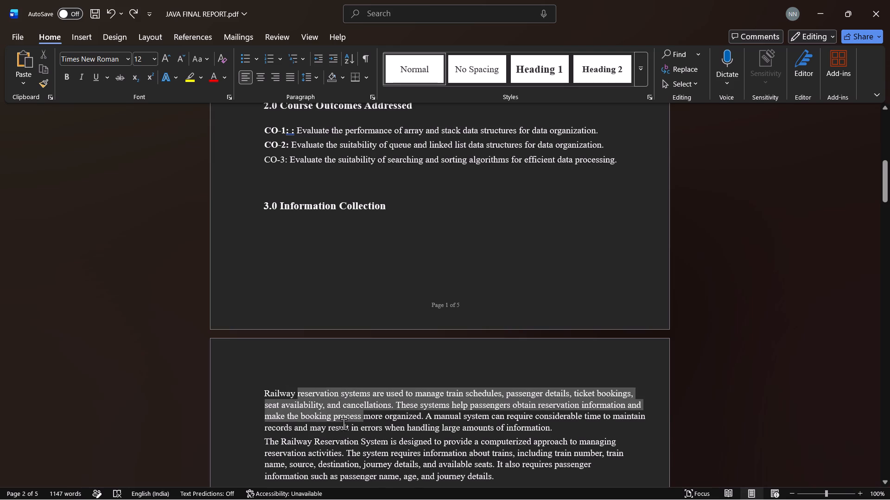
pyautogui.moveTo(343, 424); pyautogui.dragTo(378, 475)
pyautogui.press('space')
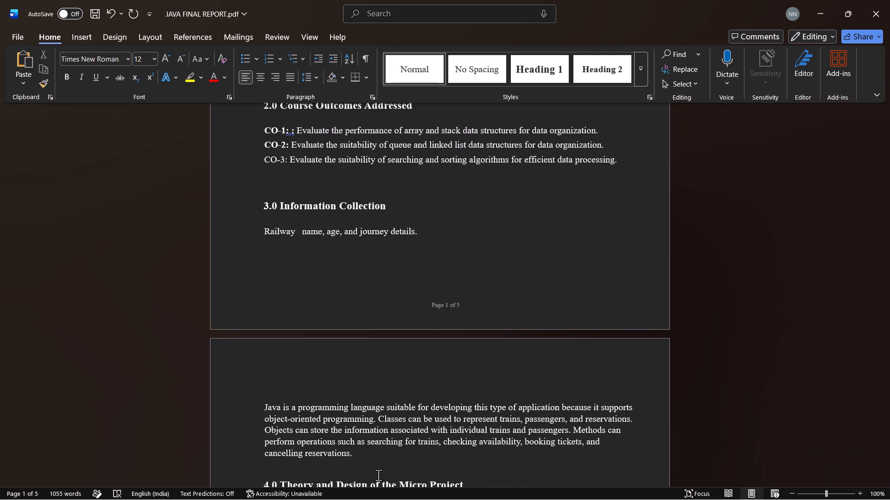
pyautogui.hotkey('ctrl', 'v')
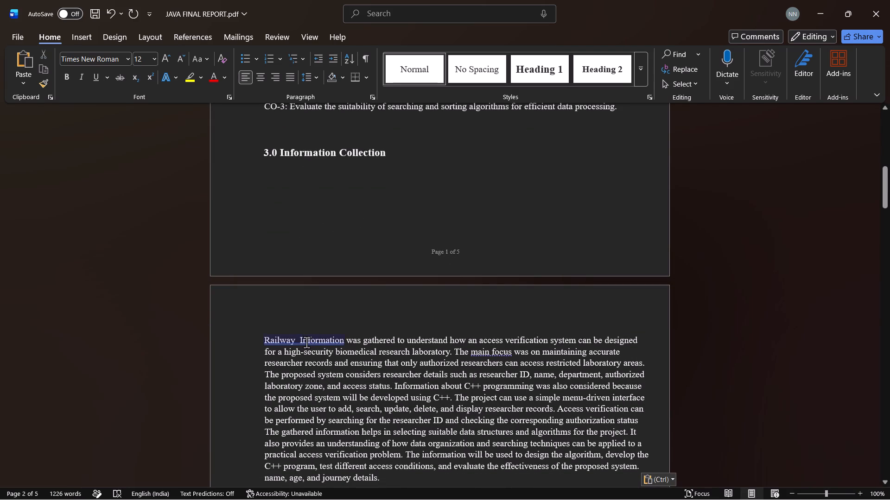
# Delete the leftover word "Railway" in front of the pasted information-gathering paragraph.
pyautogui.click(297, 340)
pyautogui.click(297, 340)
pyautogui.click(375, 329)
pyautogui.click(298, 342)
pyautogui.press('BackSpace')
pyautogui.press('BackSpace')
pyautogui.press('BackSpace')
pyautogui.press('BackSpace')
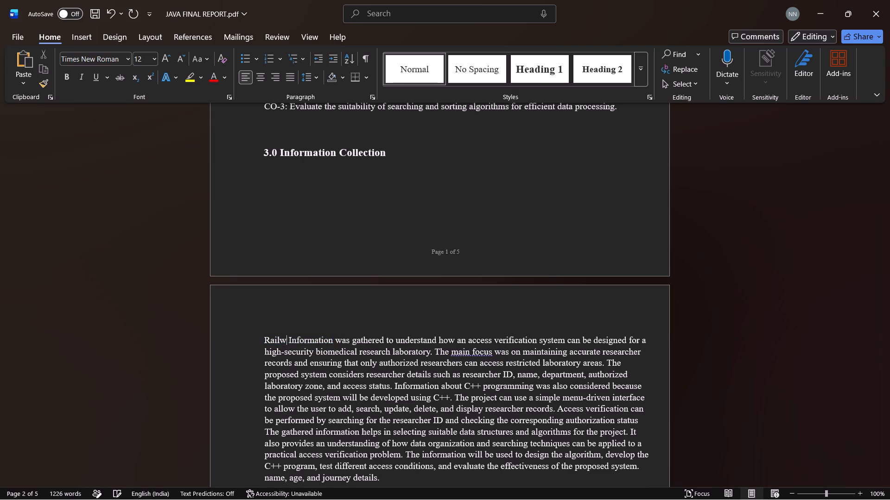
pyautogui.press('BackSpace')
pyautogui.press('BackSpace')
pyautogui.press('BackSpace')
pyautogui.press('BackSpace')
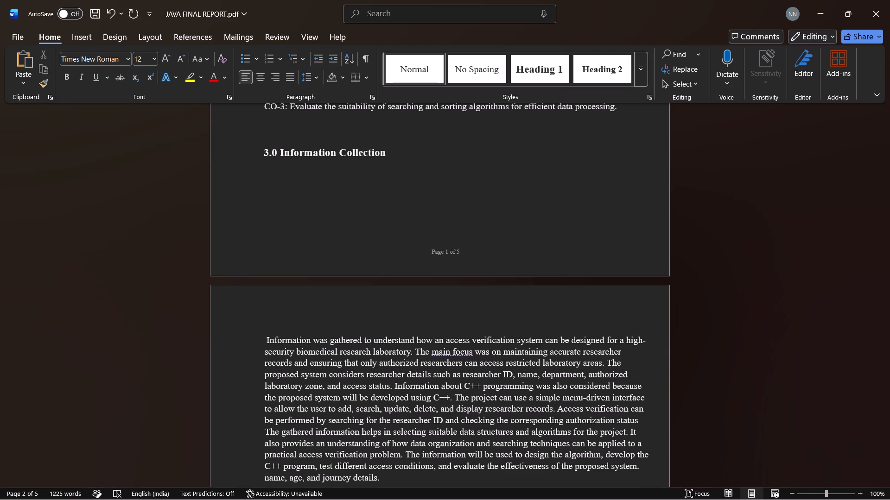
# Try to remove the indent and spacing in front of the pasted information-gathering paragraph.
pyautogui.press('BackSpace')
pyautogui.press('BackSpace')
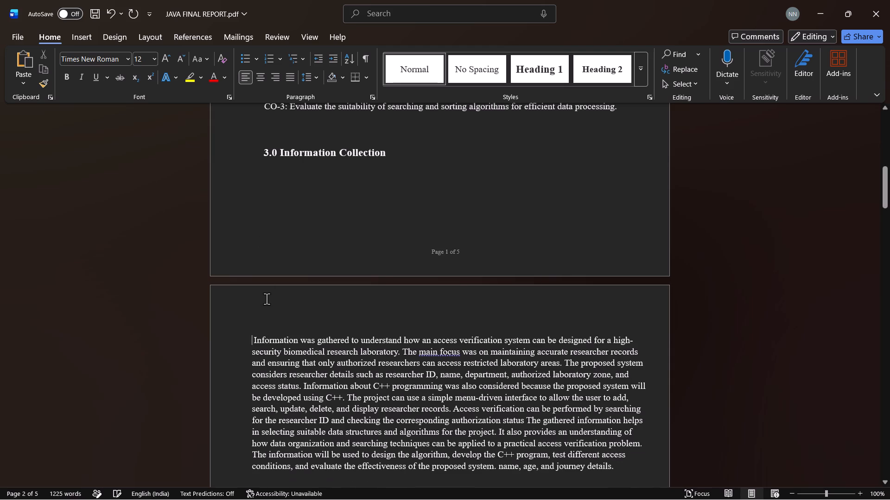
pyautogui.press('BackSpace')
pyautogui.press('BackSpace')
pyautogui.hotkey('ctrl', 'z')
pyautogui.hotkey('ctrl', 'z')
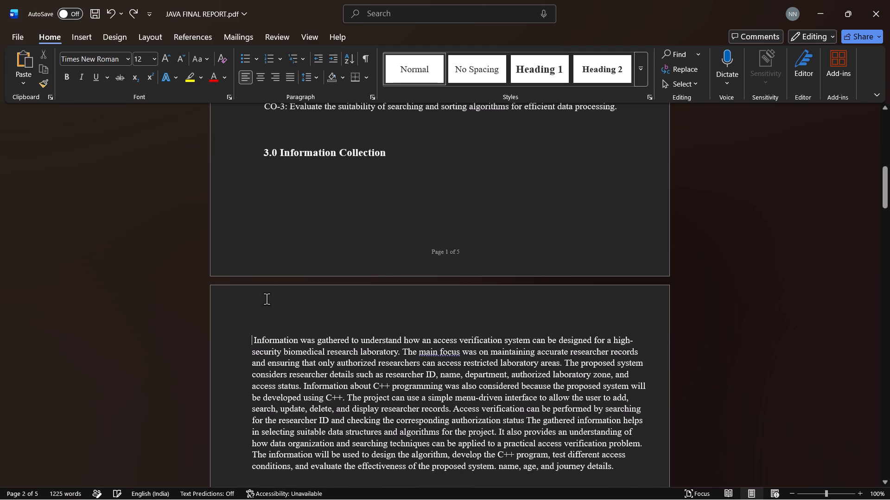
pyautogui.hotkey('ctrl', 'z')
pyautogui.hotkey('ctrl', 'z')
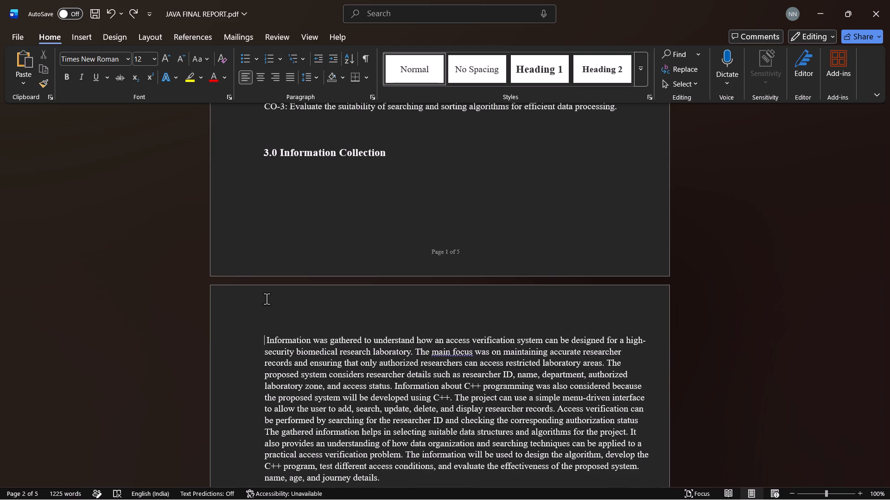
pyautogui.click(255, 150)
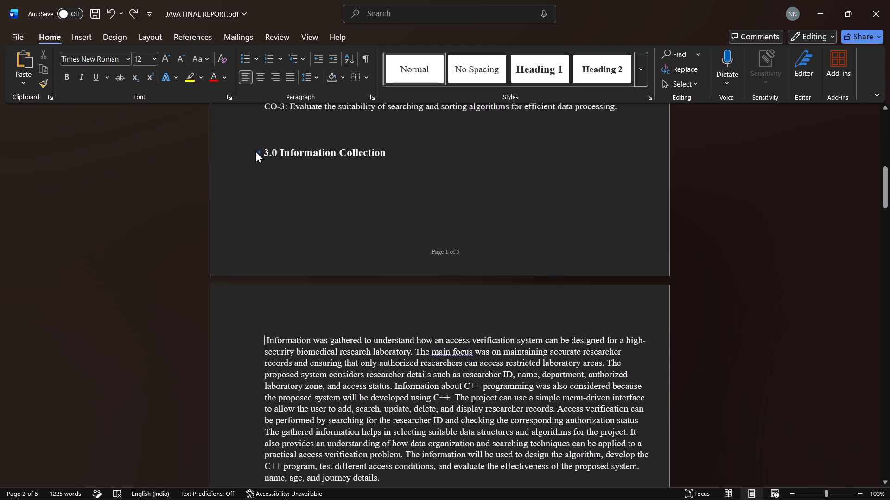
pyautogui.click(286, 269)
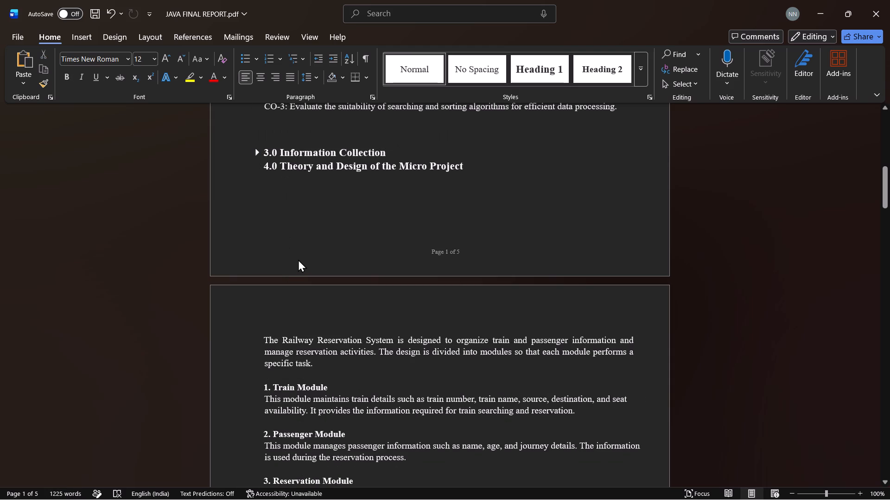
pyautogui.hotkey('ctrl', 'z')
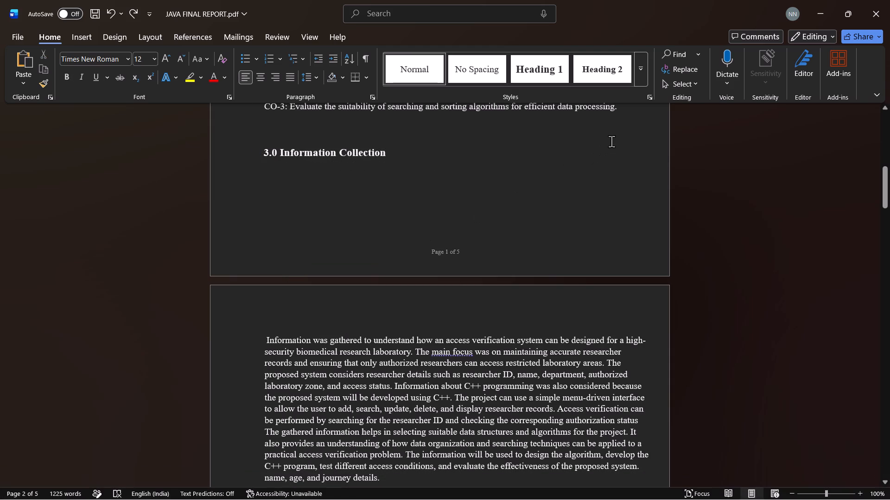
# Insert two blank lines after the CO-3 line to move the 3.0 Information Collection heading to page 2.
pyautogui.click(624, 117)
pyautogui.press('Return')
pyautogui.press('Return')
pyautogui.press('Return')
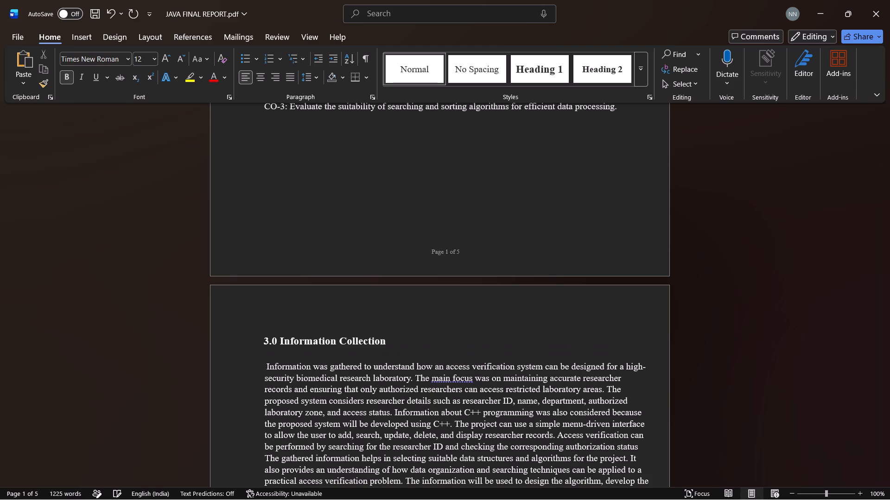
pyautogui.press('BackSpace')
pyautogui.press('BackSpace')
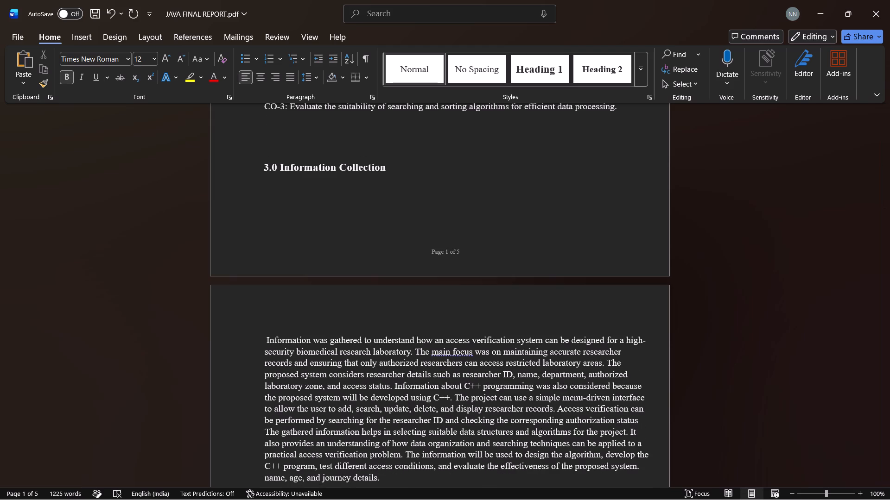
pyautogui.press('Return')
# Add one blank line between the Rationale paragraph and the 2.0 Course Outcomes Addressed heading.
pyautogui.scroll(4, 624, 117)
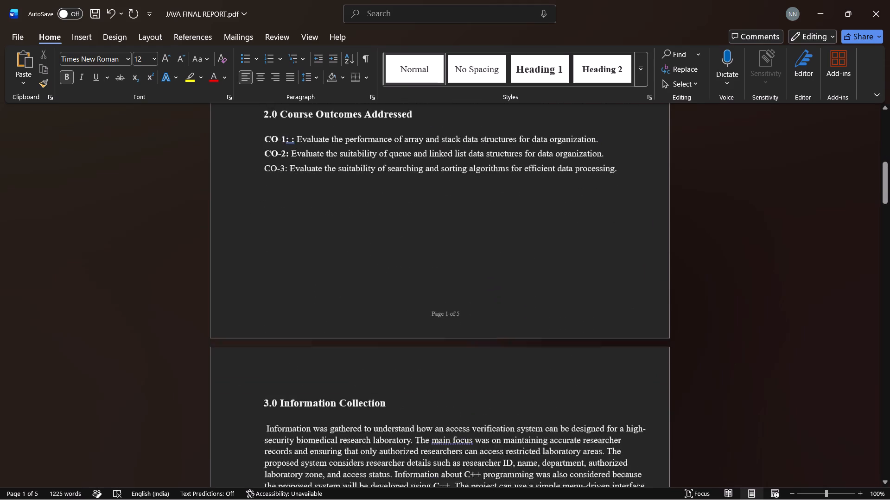
pyautogui.click(362, 374)
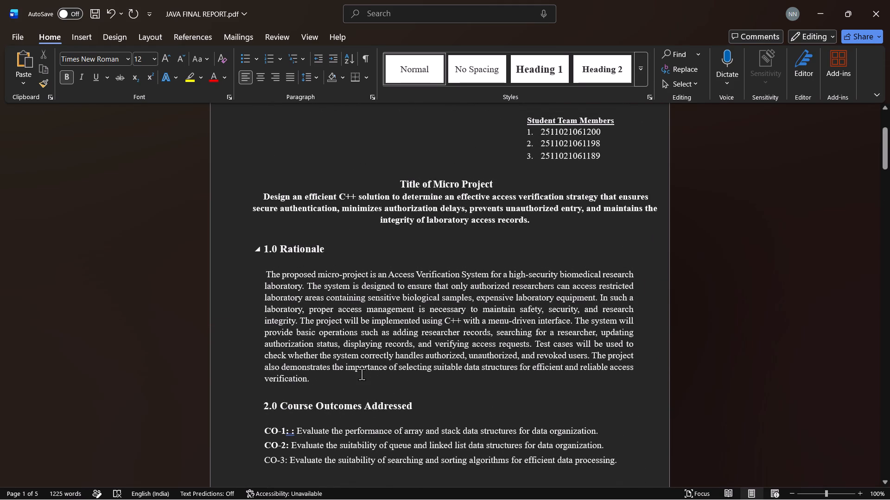
pyautogui.press('Return')
pyautogui.press('Return')
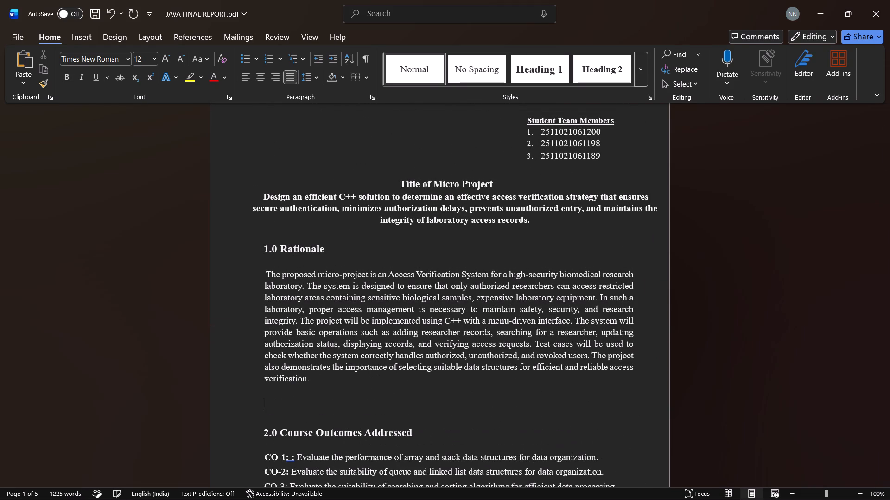
pyautogui.scroll(-1, 362, 374)
pyautogui.scroll(1, 362, 374)
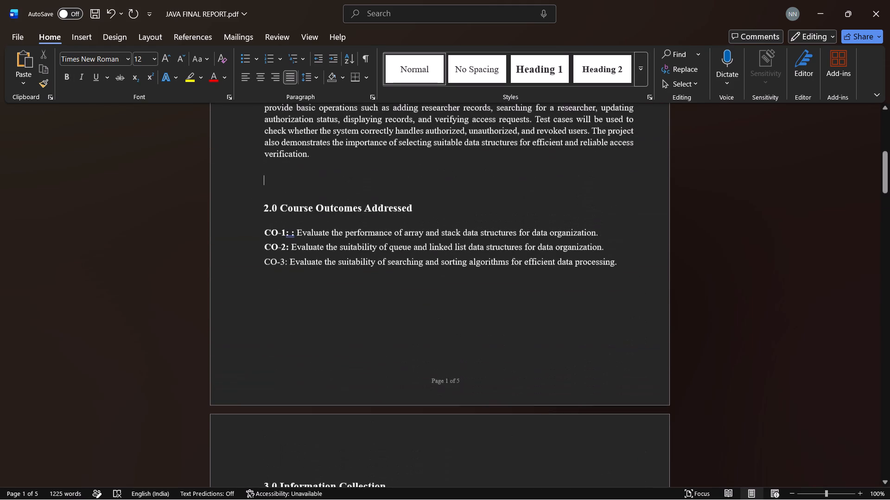
pyautogui.scroll(1, 362, 374)
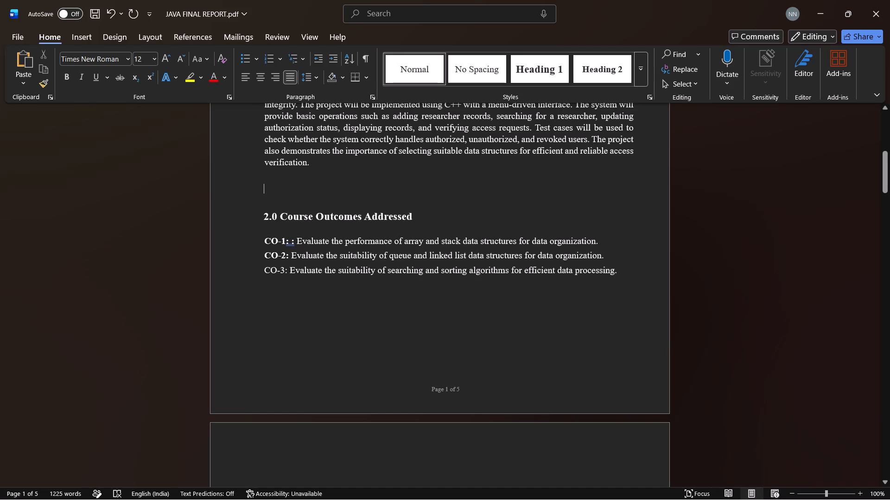
pyautogui.press('Down')
pyautogui.press('BackSpace')
pyautogui.press('BackSpace')
pyautogui.press('BackSpace')
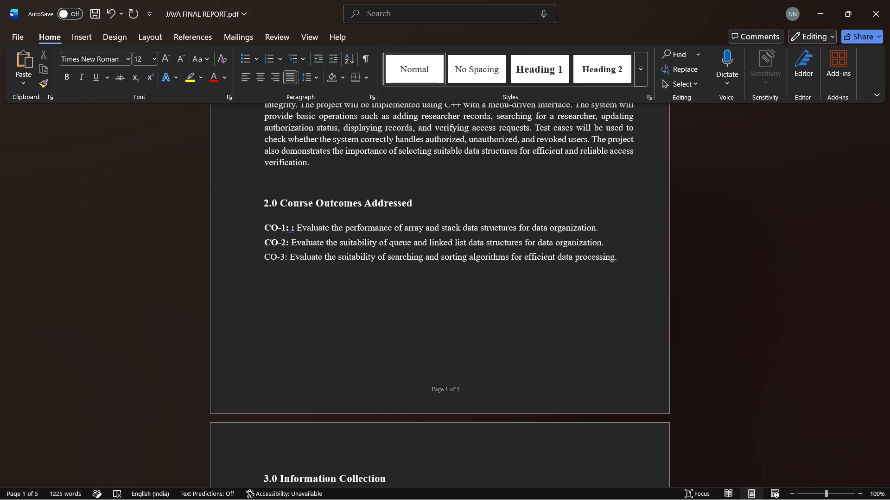
# Remove the extra blank line above the 2.0 Course Outcomes Addressed heading.
pyautogui.press('BackSpace')
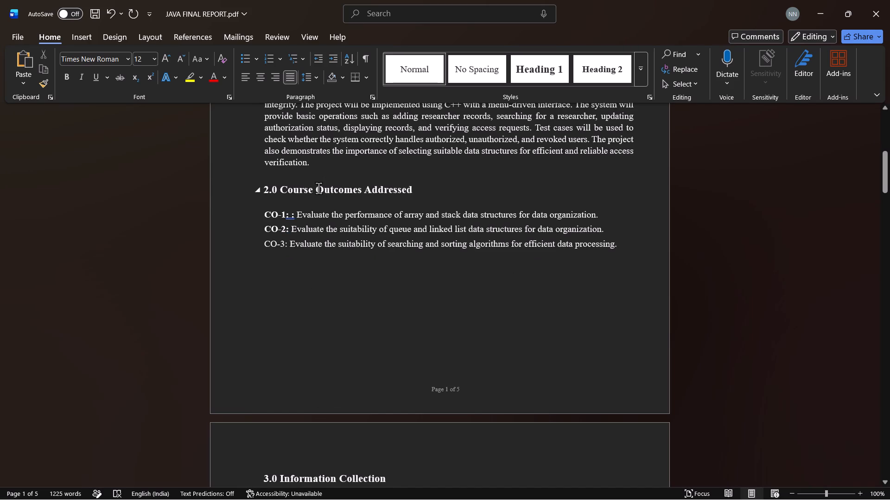
# Add one blank line between the student team members list and the Title of Micro Project heading.
pyautogui.scroll(2, 318, 188)
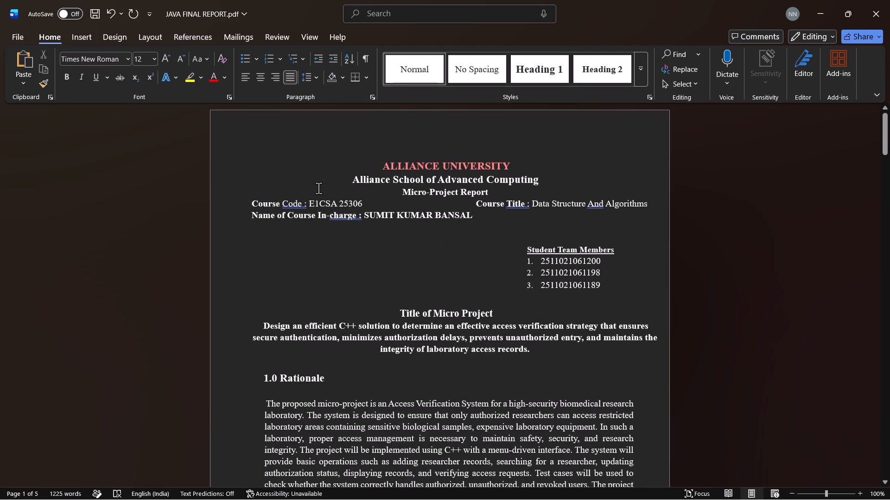
pyautogui.click(422, 298)
pyautogui.press('Return')
pyautogui.press('Return')
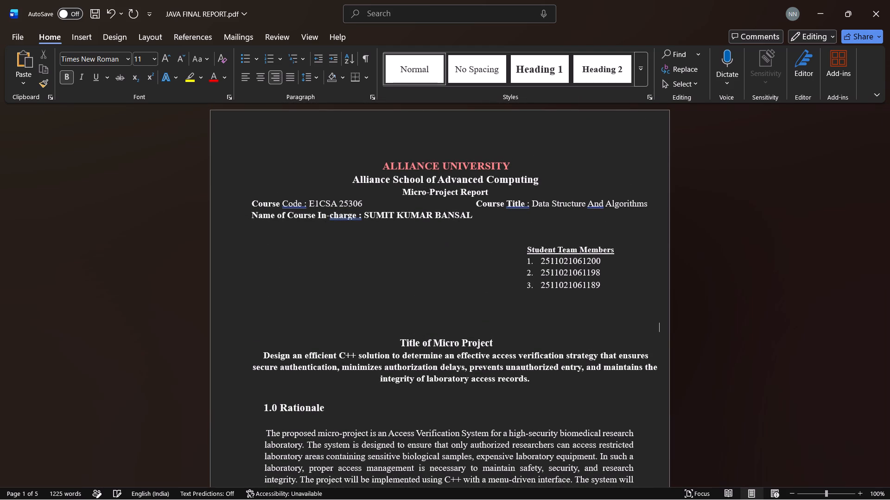
pyautogui.press('BackSpace')
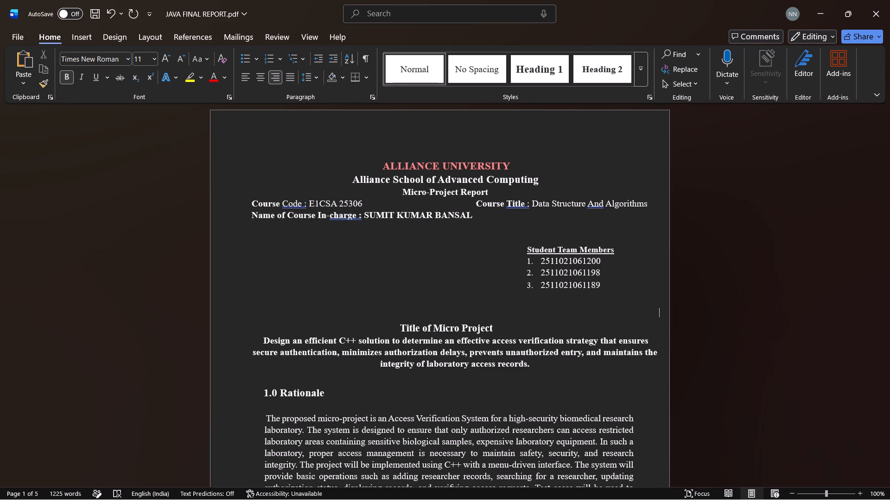
# Add one blank line between the project title text and the 1.0 Rationale heading.
pyautogui.click(306, 382)
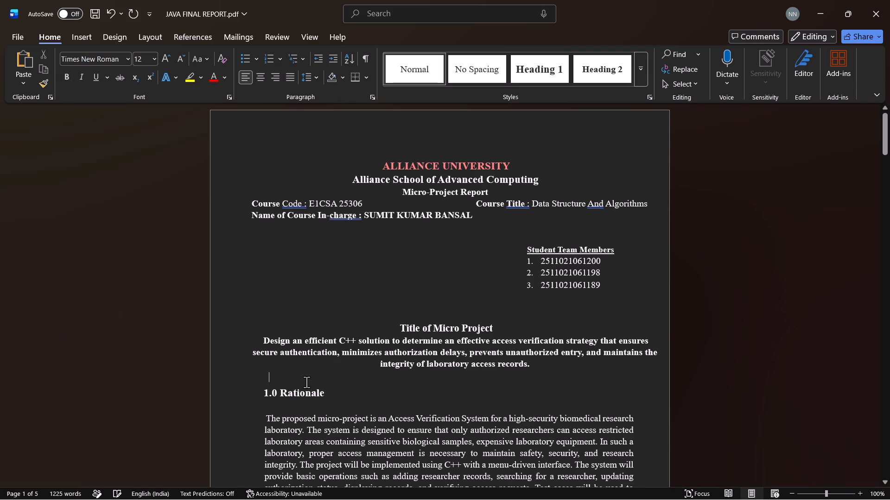
pyautogui.press('Return')
# Delete the stray extra colon after CO-1 in the Course Outcomes Addressed section.
pyautogui.scroll(-1, 306, 382)
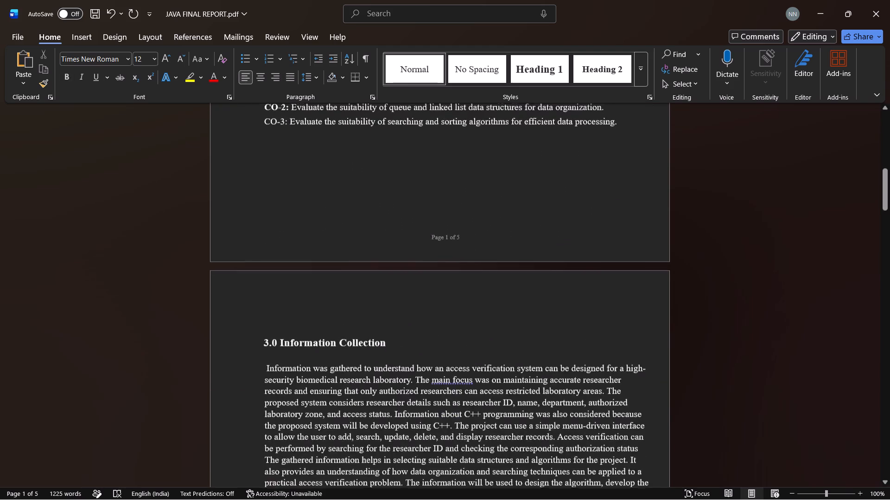
pyautogui.scroll(-1, 306, 382)
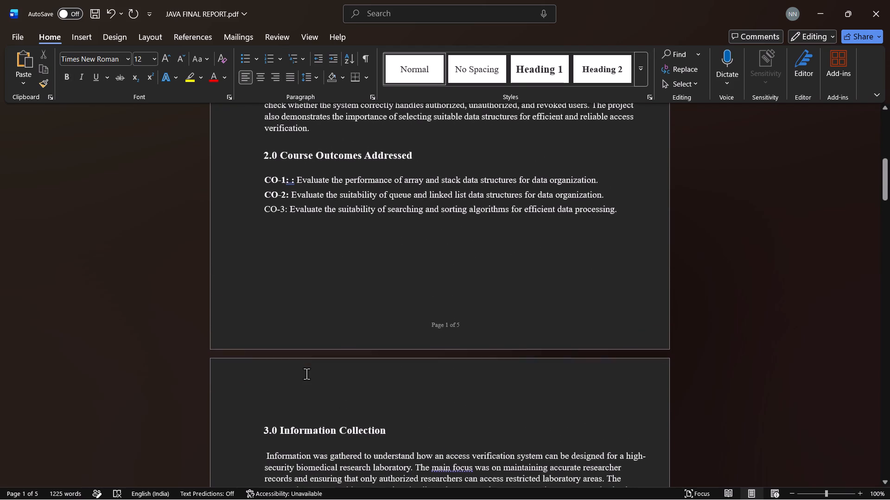
pyautogui.click(295, 180)
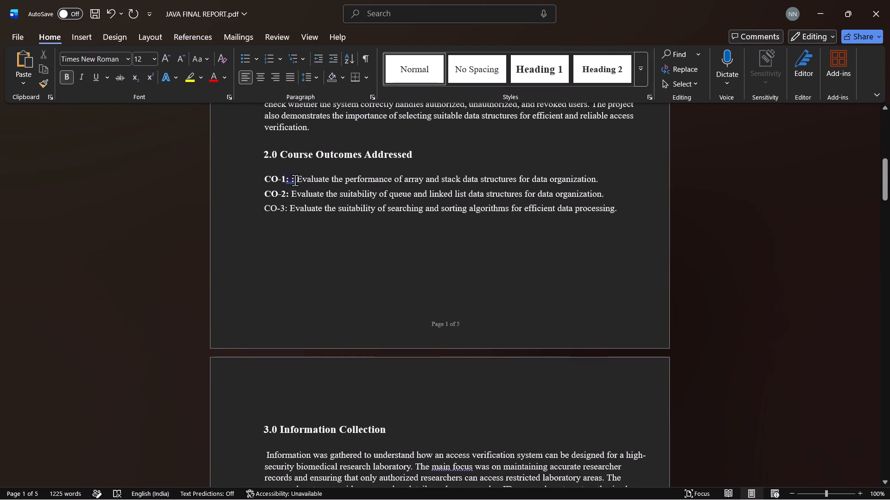
pyautogui.press('BackSpace')
# Switch to NEW DSA.pdf in Edge and copy the text under the 4.0 Proposed Methodology heading.
pyautogui.scroll(-2, 386, 405)
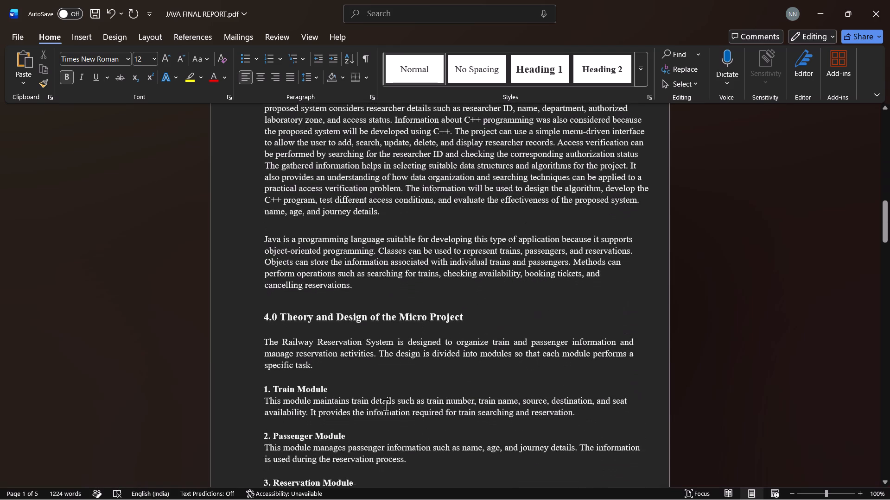
pyautogui.scroll(1, 386, 405)
pyautogui.scroll(-1, 386, 405)
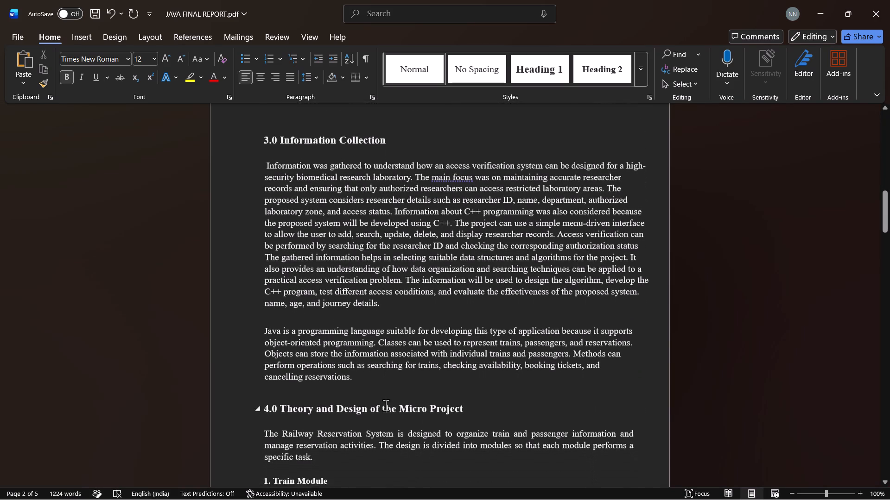
pyautogui.scroll(-2, 386, 405)
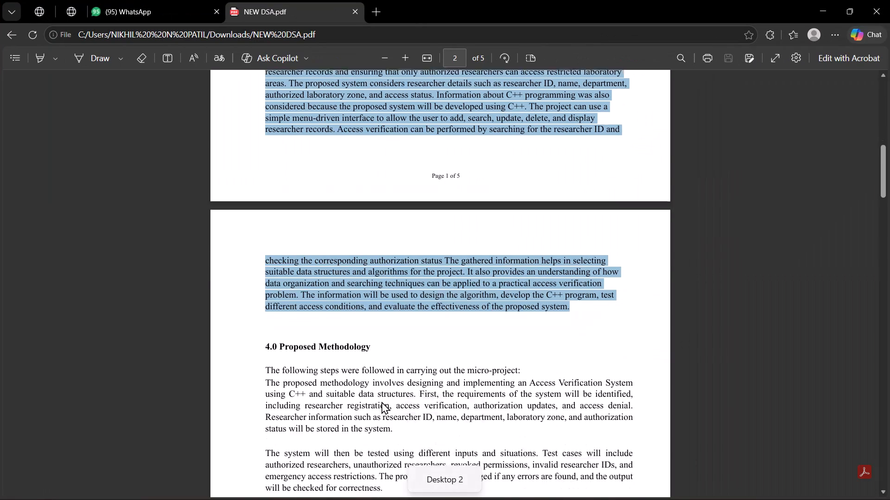
pyautogui.scroll(-3, 381, 401)
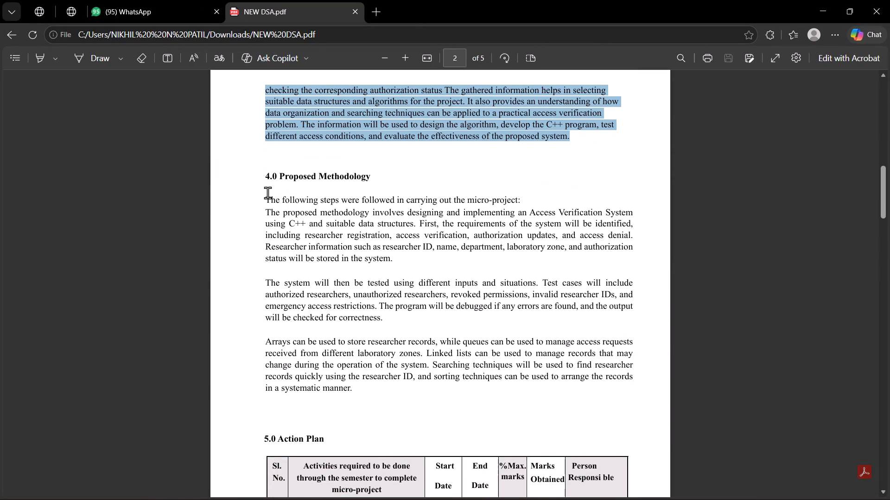
pyautogui.moveTo(266, 189); pyautogui.dragTo(410, 411)
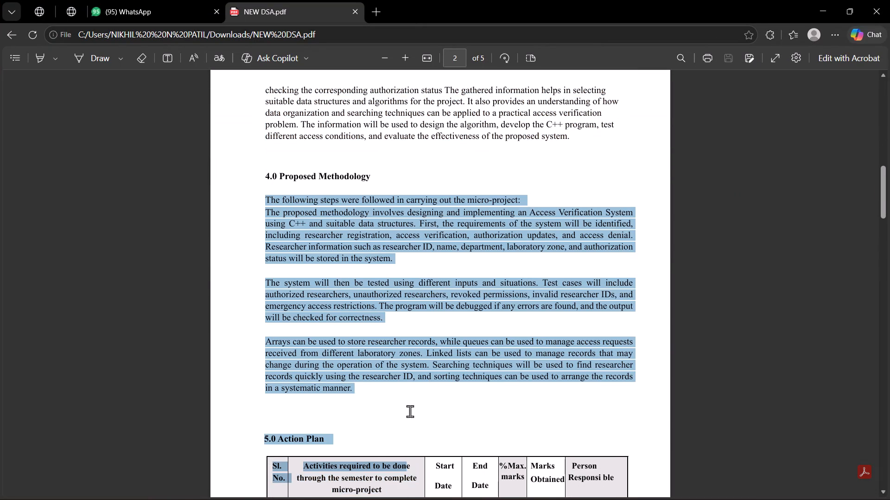
pyautogui.moveTo(410, 411); pyautogui.dragTo(409, 411)
pyautogui.hotkey('ctrl', 'c')
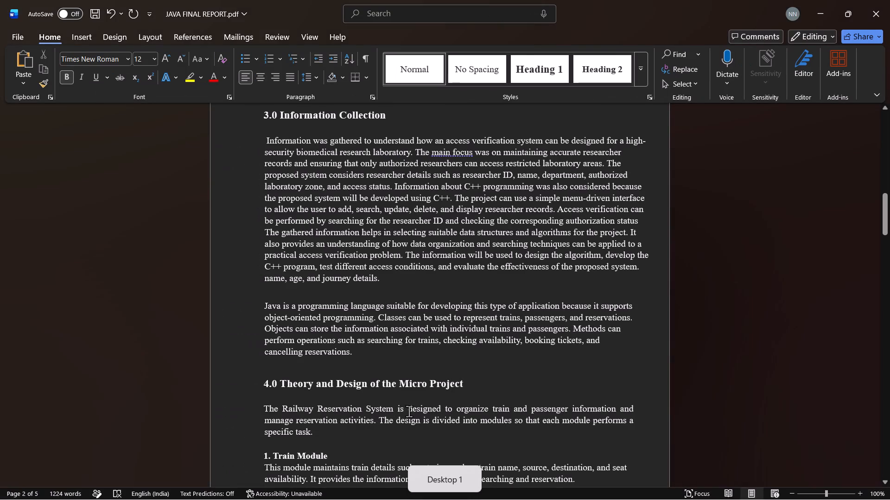
# Review sections 4.0 to 6.0 of the Word report against the Proposed Methodology section of NEW DSA.pdf in Edge.
pyautogui.scroll(-1, 399, 404)
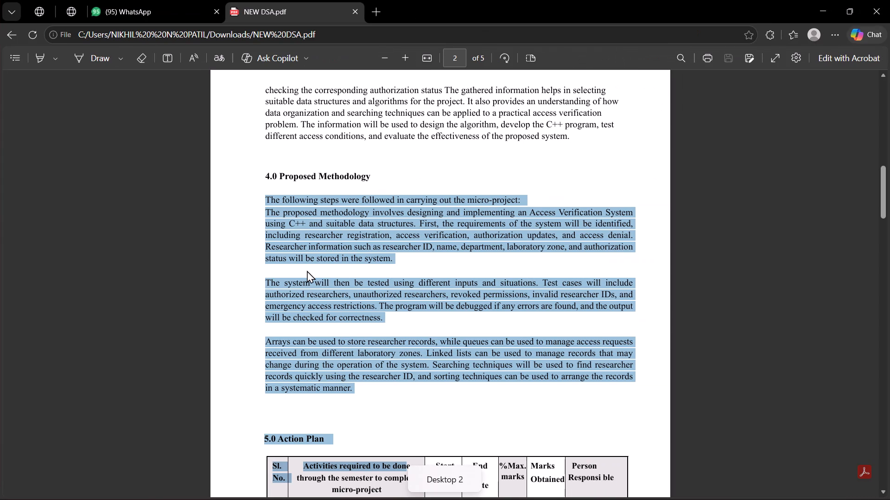
pyautogui.click(307, 270)
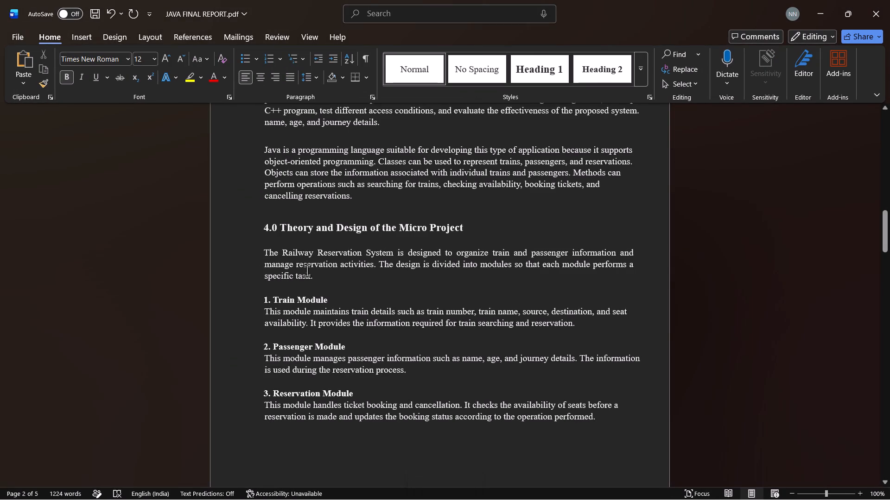
pyautogui.scroll(2, 307, 270)
pyautogui.scroll(-8, 307, 270)
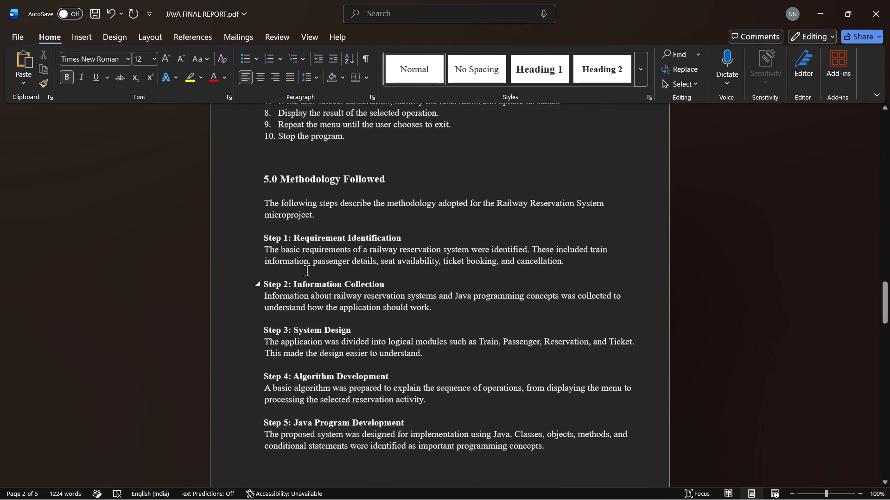
pyautogui.scroll(-3, 307, 270)
pyautogui.scroll(1, 307, 270)
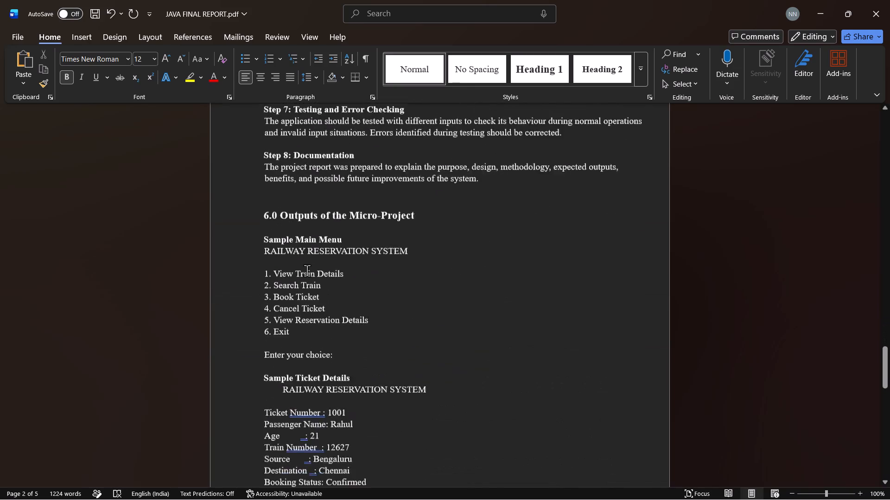
pyautogui.scroll(1, 307, 270)
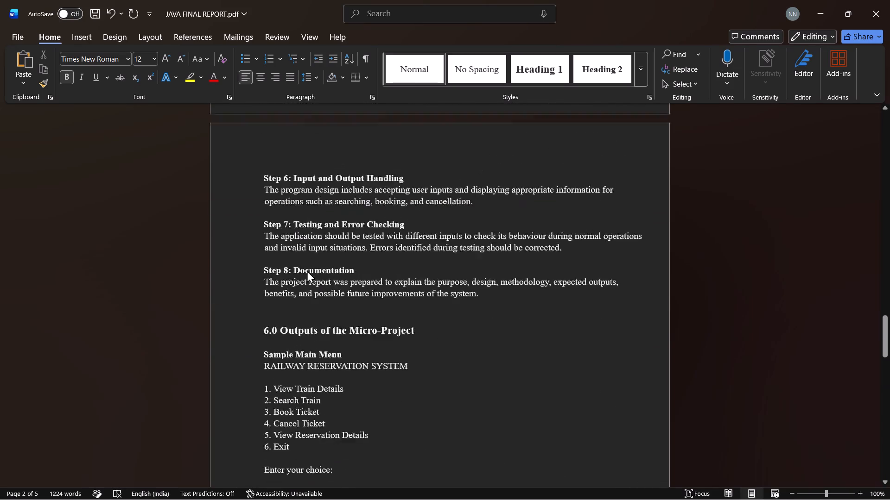
pyautogui.scroll(4, 307, 270)
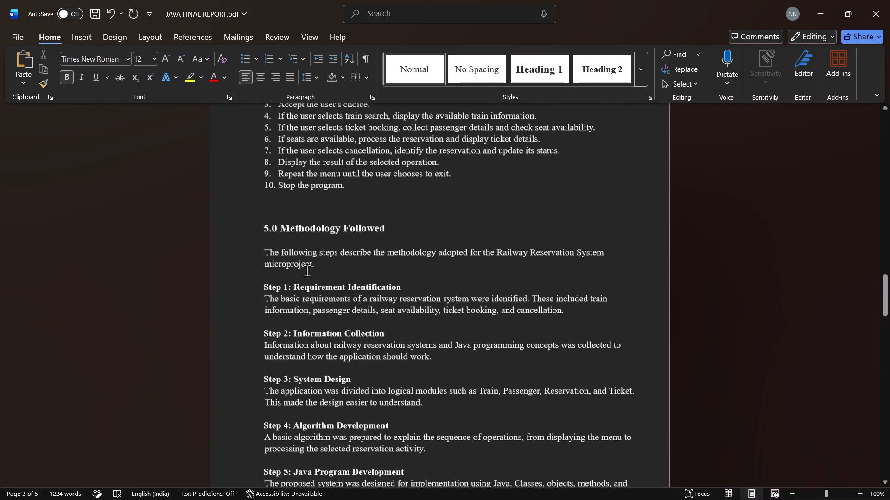
pyautogui.scroll(2, 307, 270)
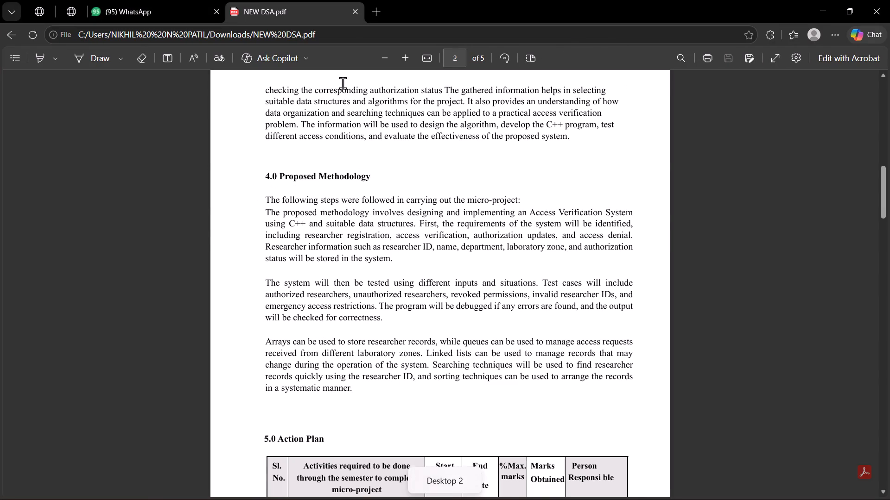
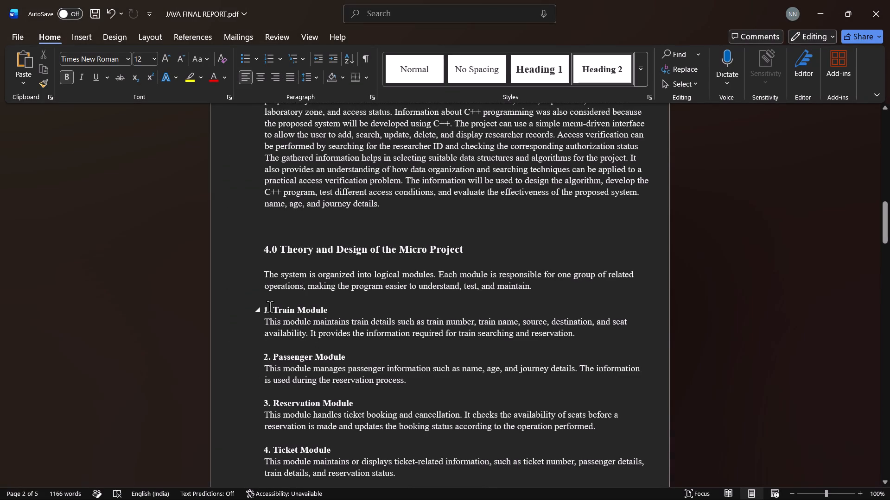
pyautogui.hotkey('ctrl', 'v')
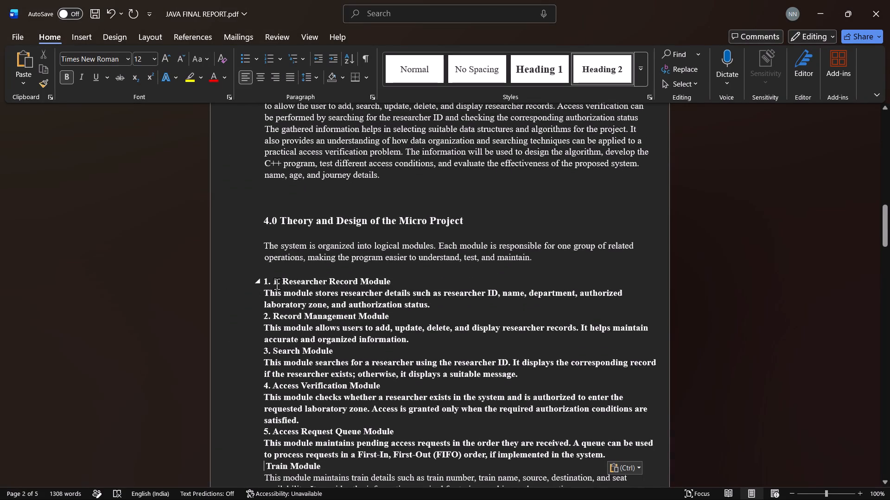
# Remove the duplicate "1." numbering in front of the "1. Researcher Record Module" heading in section 4.0.
pyautogui.click(273, 281)
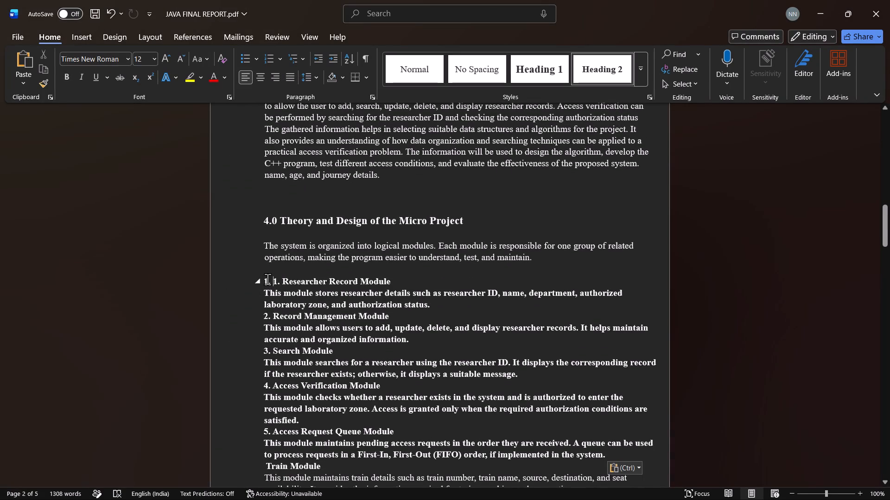
pyautogui.click(267, 279)
pyautogui.moveTo(267, 279); pyautogui.dragTo(254, 280)
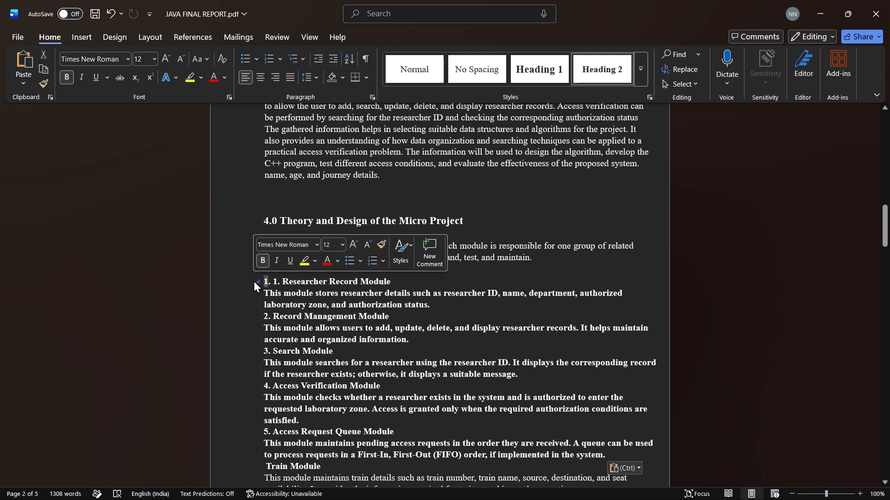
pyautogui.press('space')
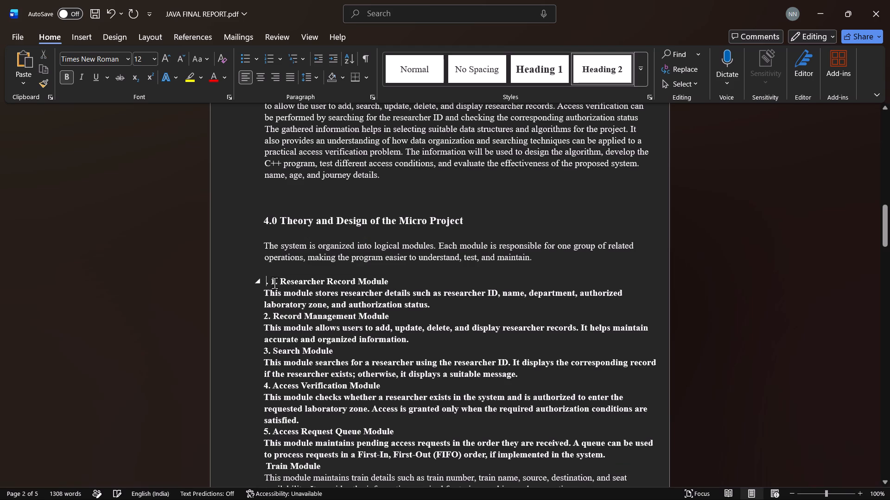
pyautogui.click(274, 282)
pyautogui.click(272, 282)
pyautogui.moveTo(272, 282); pyautogui.dragTo(260, 282)
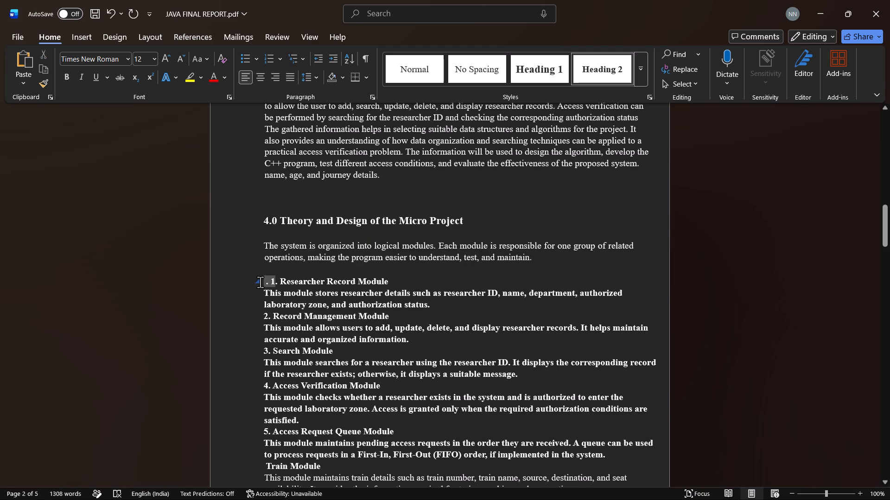
pyautogui.moveTo(260, 282); pyautogui.dragTo(261, 282)
pyautogui.moveTo(261, 282); pyautogui.dragTo(272, 286)
pyautogui.click(272, 286)
pyautogui.click(269, 280)
pyautogui.moveTo(269, 280); pyautogui.dragTo(261, 280)
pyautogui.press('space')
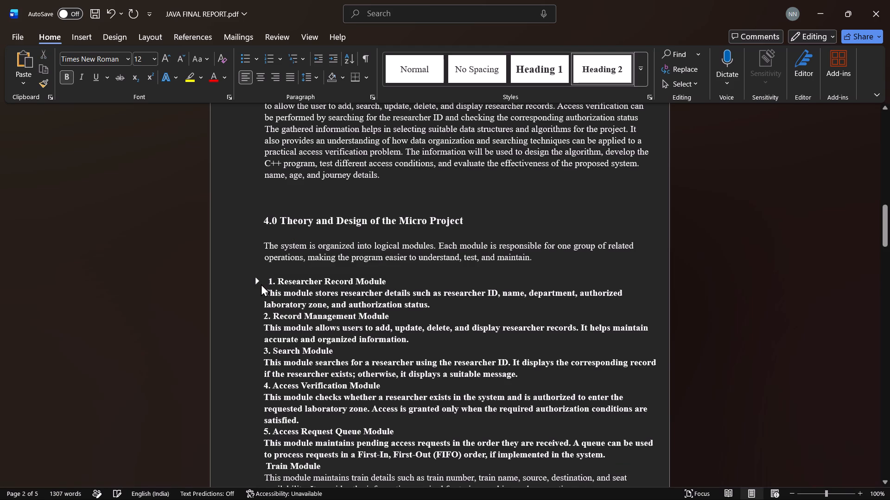
# Delete the leftover Train, Passenger, Reservation and Ticket Module headings and descriptions before the Basic Algorithm heading.
pyautogui.scroll(-3, 261, 284)
pyautogui.scroll(2, 261, 284)
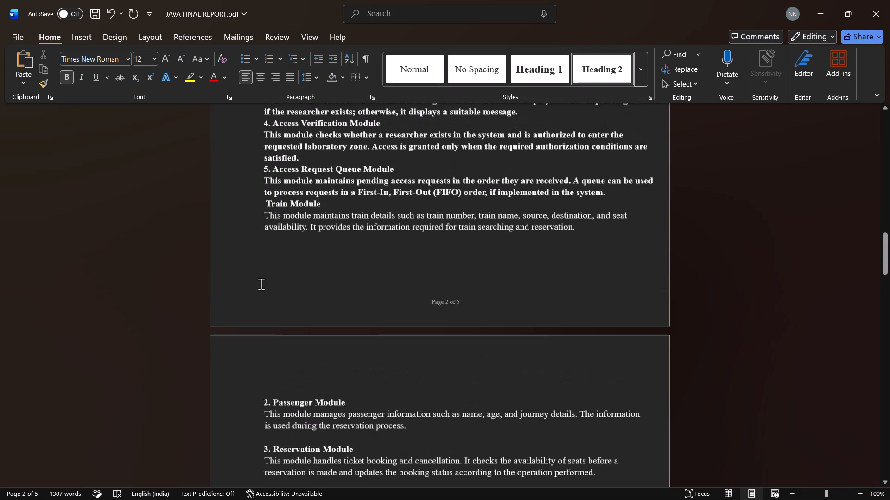
pyautogui.scroll(1, 261, 284)
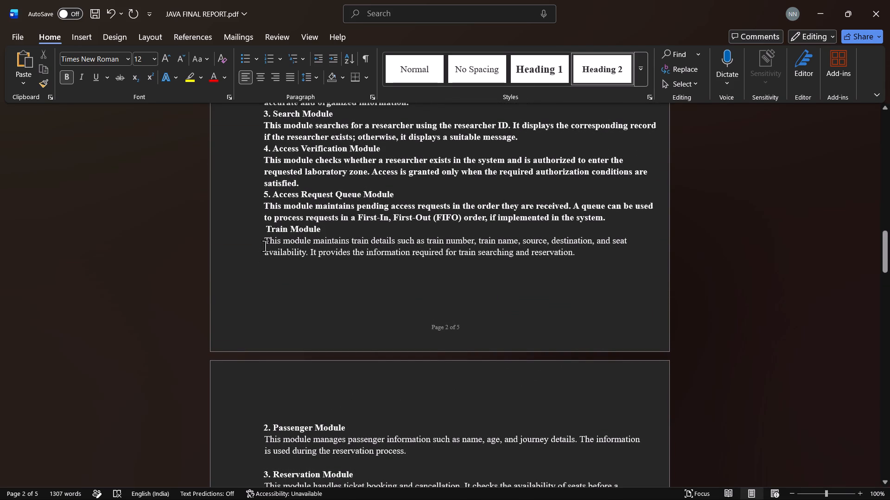
pyautogui.moveTo(265, 247); pyautogui.dragTo(307, 323)
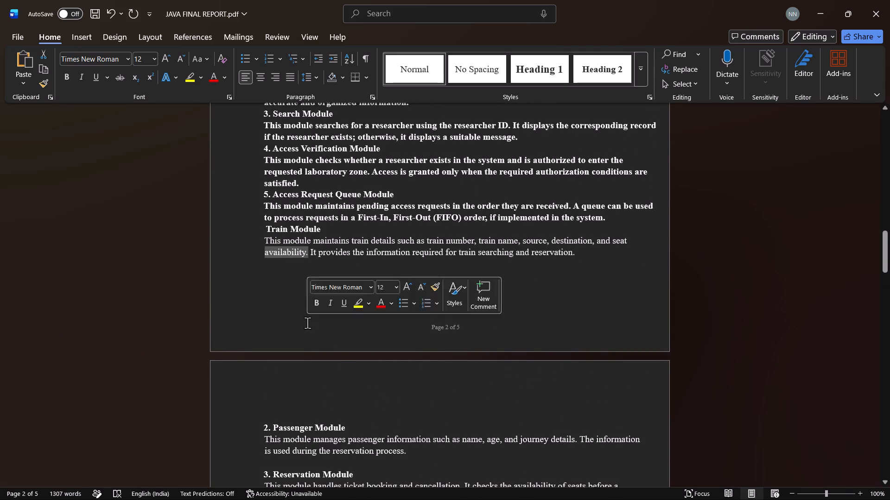
pyautogui.moveTo(307, 323); pyautogui.dragTo(266, 229)
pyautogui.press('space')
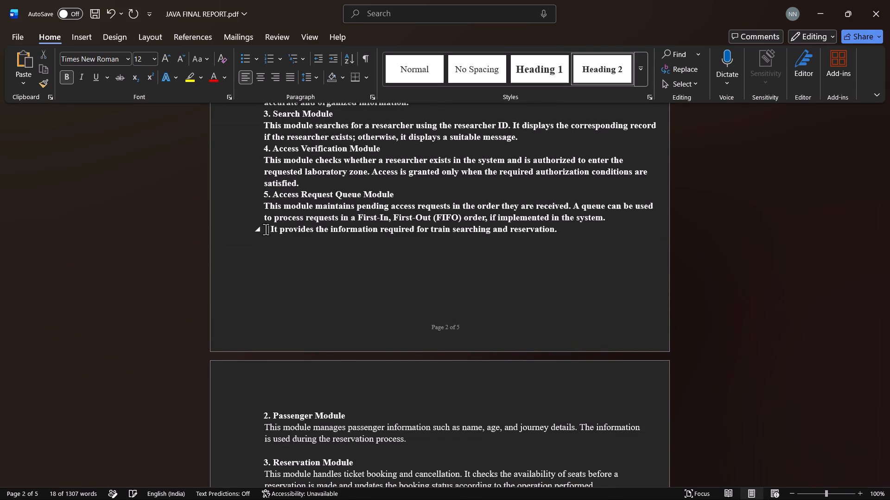
pyautogui.moveTo(266, 229); pyautogui.dragTo(354, 237)
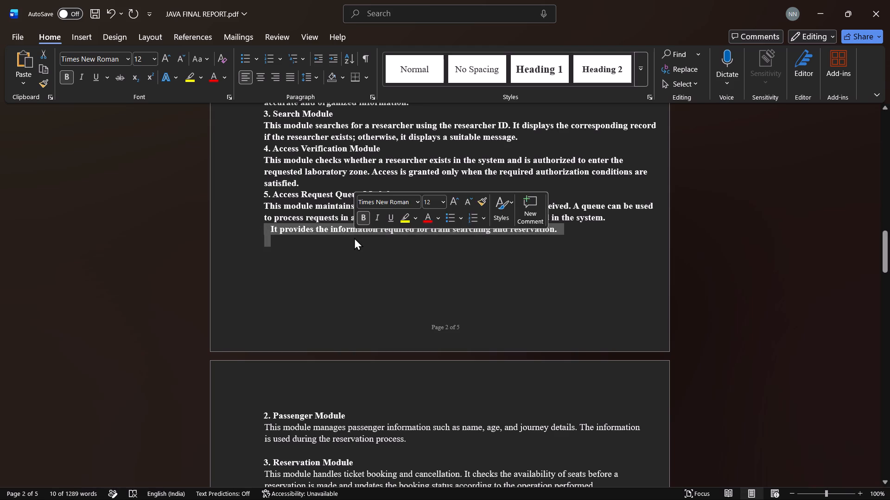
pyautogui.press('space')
pyautogui.scroll(-1, 266, 375)
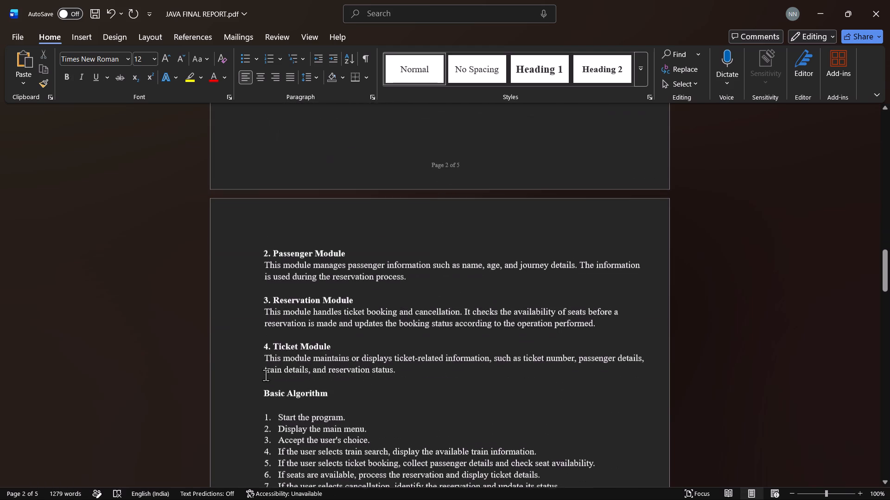
pyautogui.moveTo(258, 236); pyautogui.dragTo(453, 367)
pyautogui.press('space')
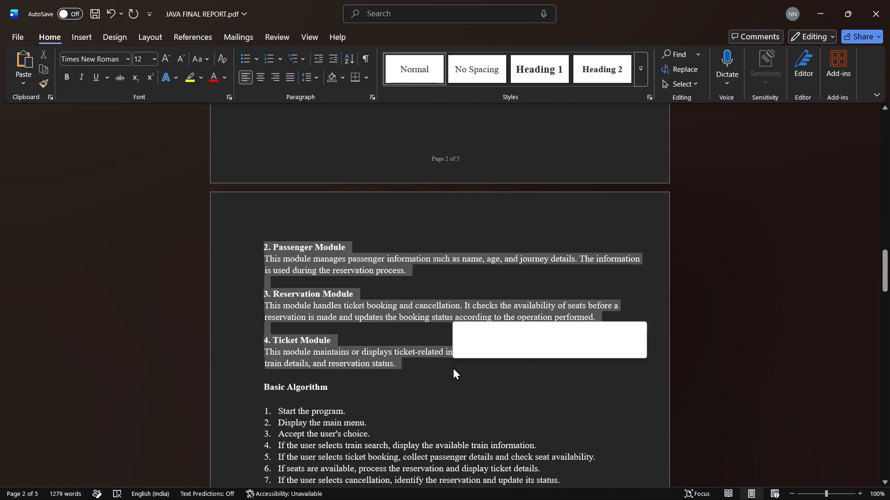
# Insert a blank line after the Researcher Record Module description and after the Record Management Module description.
pyautogui.scroll(3, 408, 271)
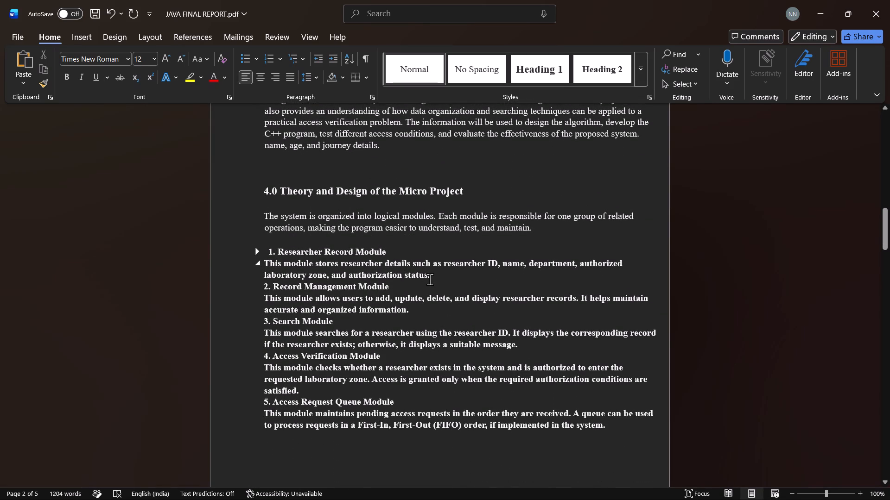
pyautogui.click(434, 280)
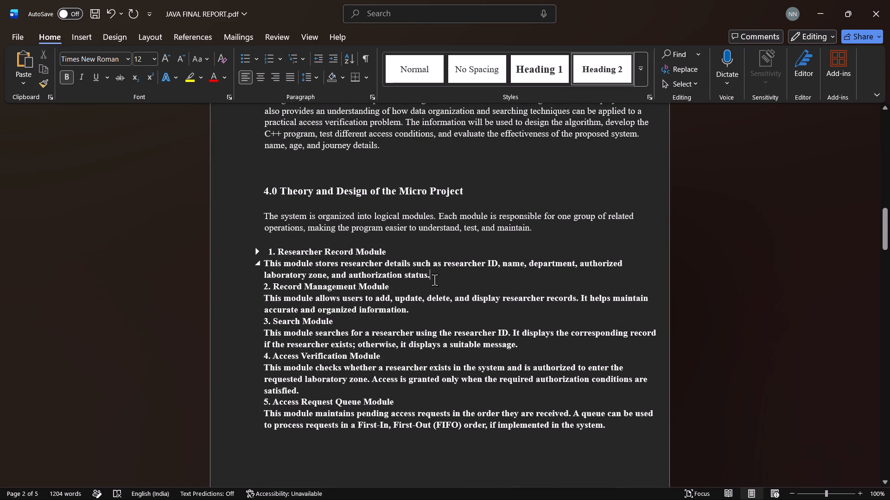
pyautogui.press('Return')
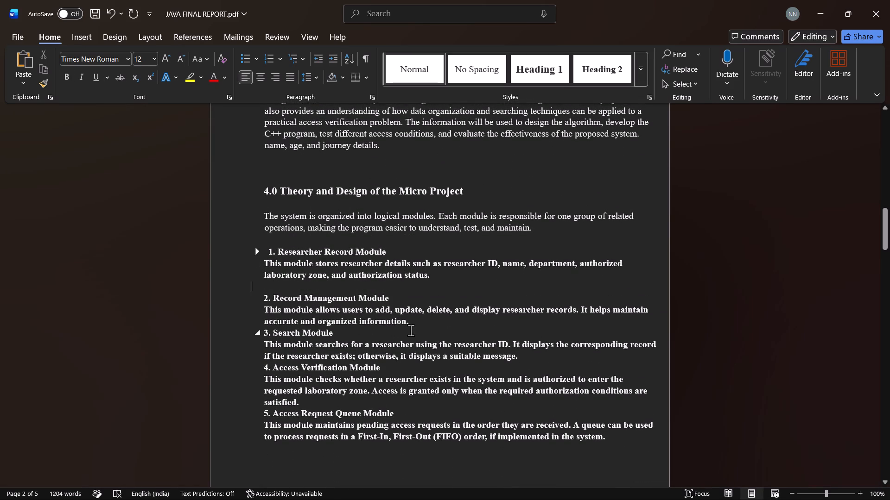
pyautogui.click(413, 330)
pyautogui.click(415, 321)
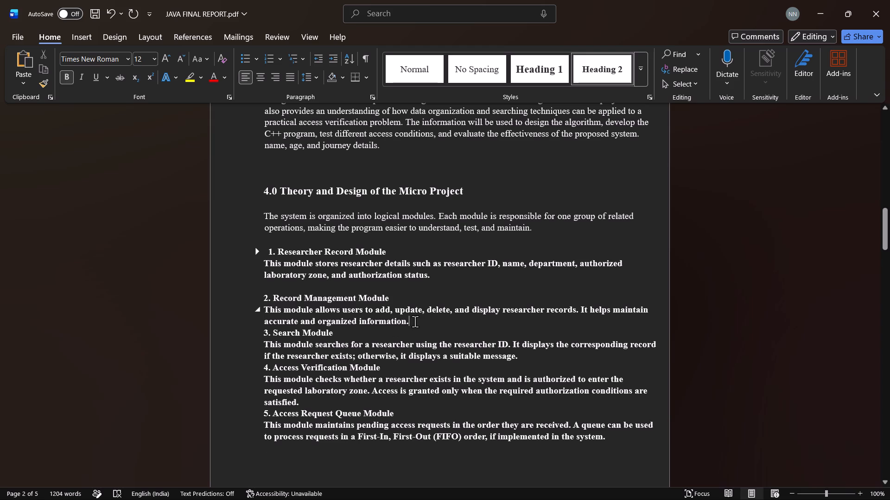
pyautogui.press('Return')
pyautogui.click(535, 377)
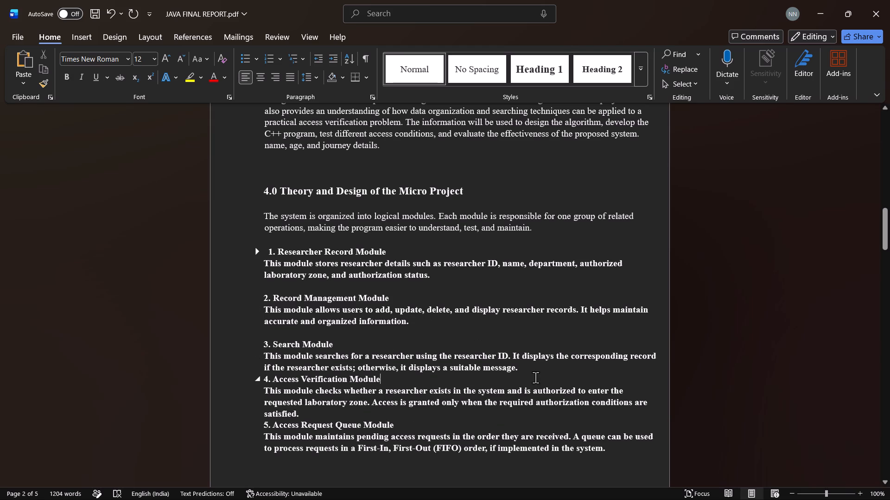
pyautogui.click(529, 371)
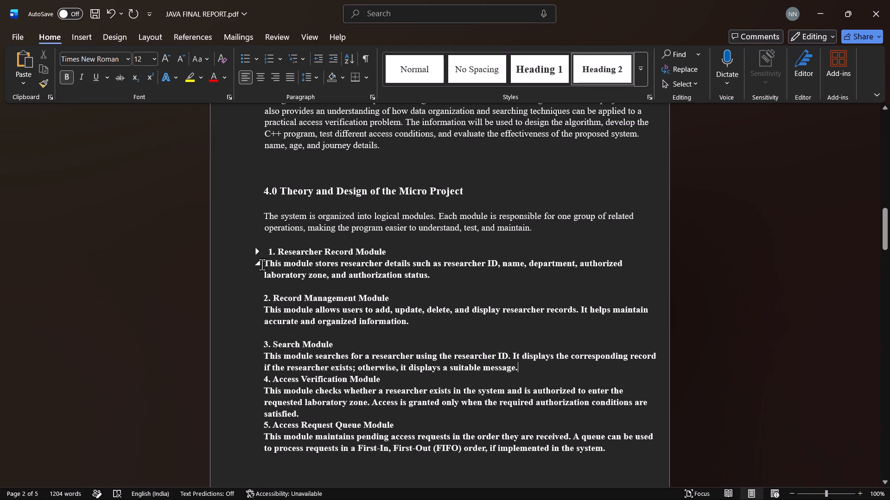
# Remove the bold formatting from the description paragraphs of the Researcher Record, Record Management and Search modules.
pyautogui.moveTo(263, 261); pyautogui.dragTo(432, 280)
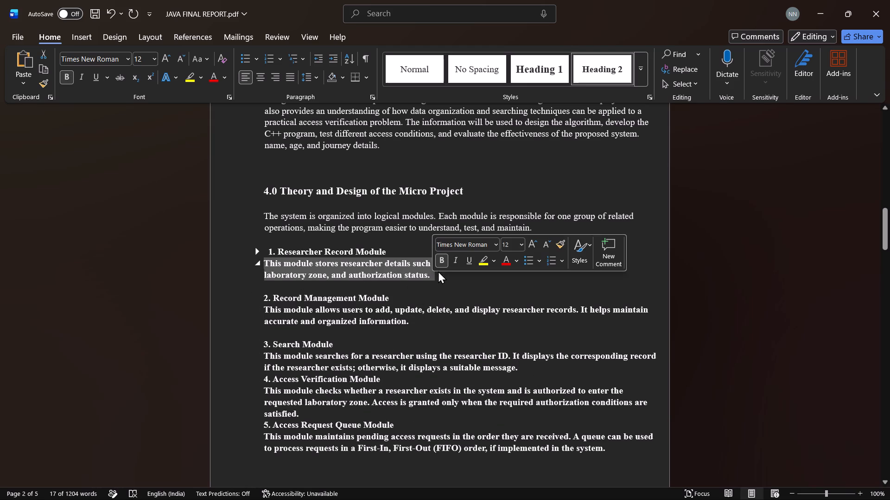
pyautogui.click(440, 256)
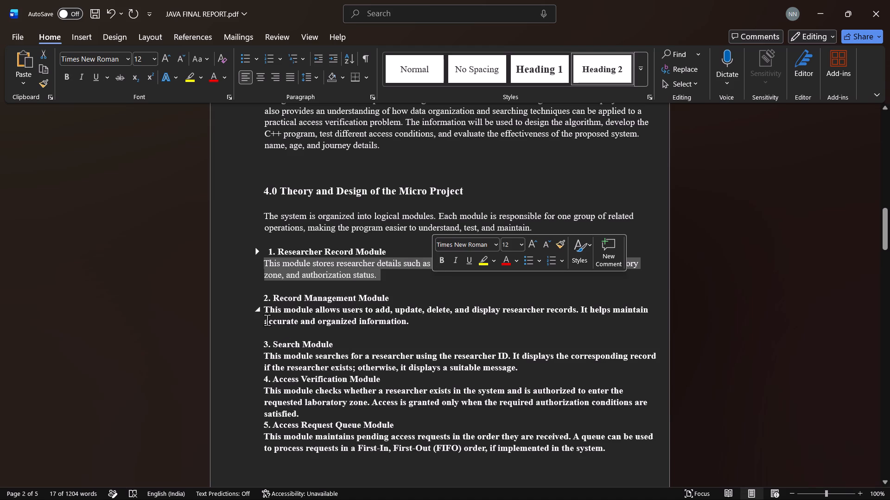
pyautogui.moveTo(262, 311); pyautogui.dragTo(419, 337)
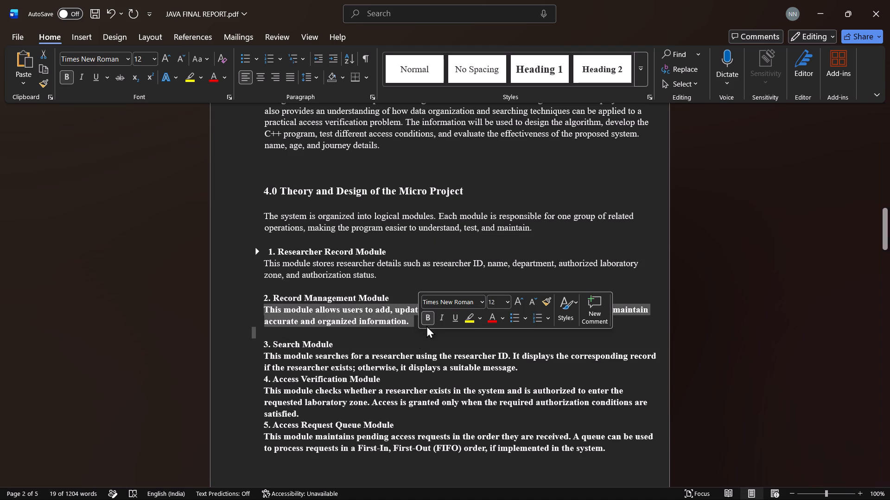
pyautogui.click(427, 321)
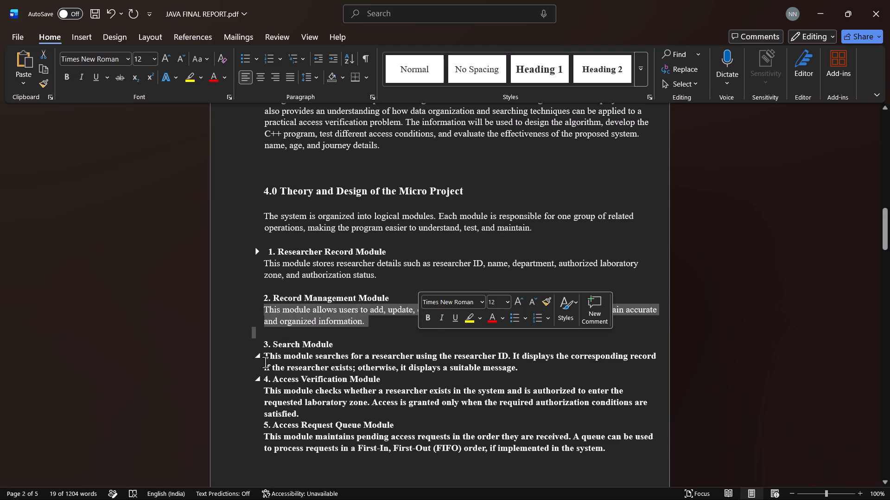
pyautogui.moveTo(265, 362); pyautogui.dragTo(361, 381)
pyautogui.moveTo(409, 399); pyautogui.dragTo(297, 350)
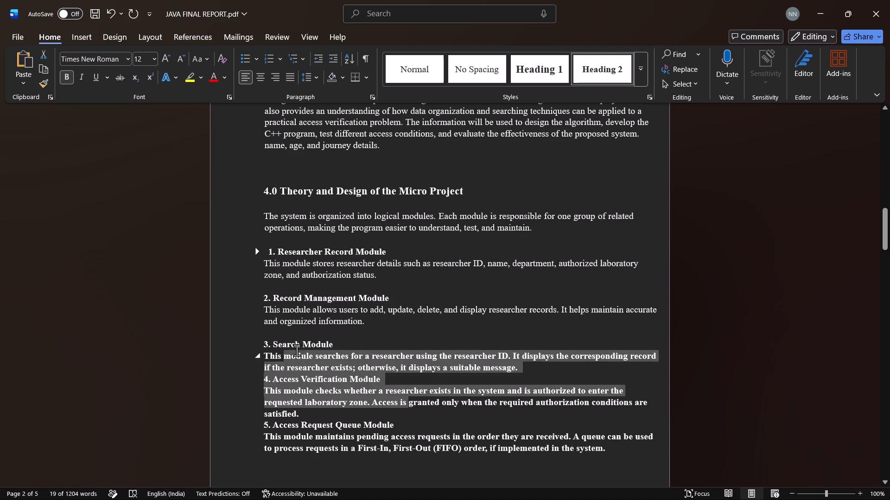
pyautogui.moveTo(297, 350); pyautogui.dragTo(258, 335)
pyautogui.click(258, 335)
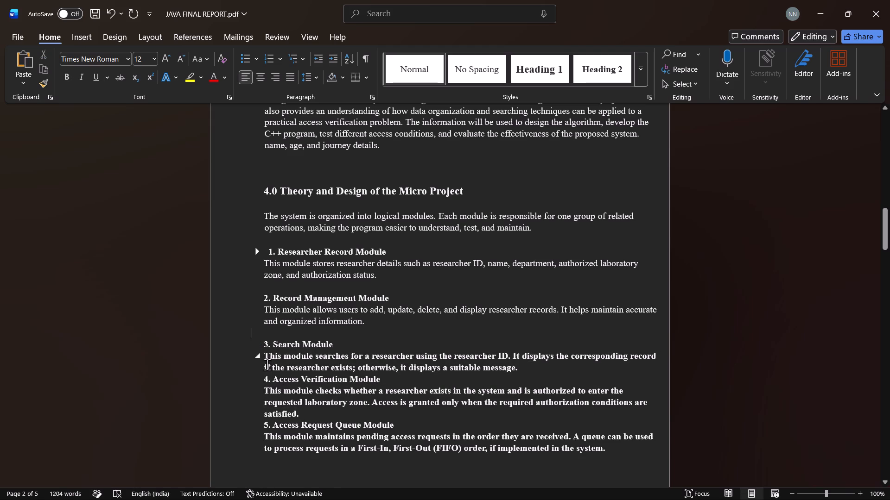
pyautogui.moveTo(267, 356); pyautogui.dragTo(490, 364)
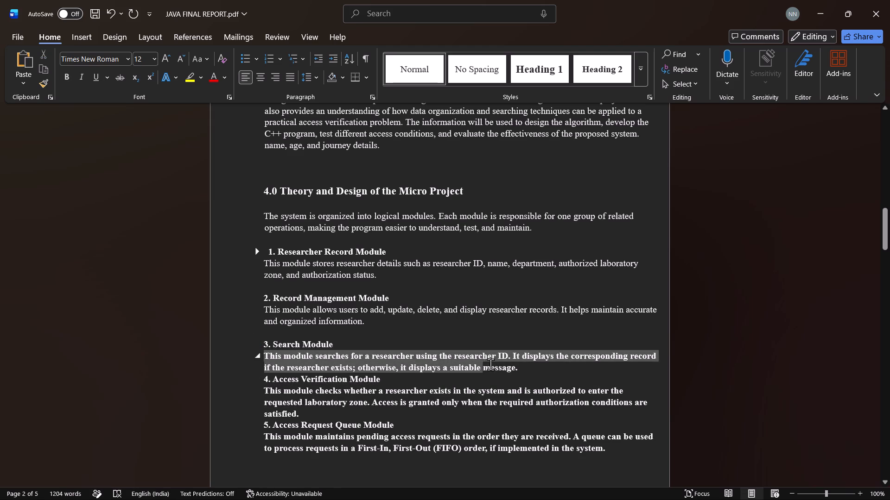
pyautogui.moveTo(490, 364); pyautogui.dragTo(515, 369)
pyautogui.click(523, 354)
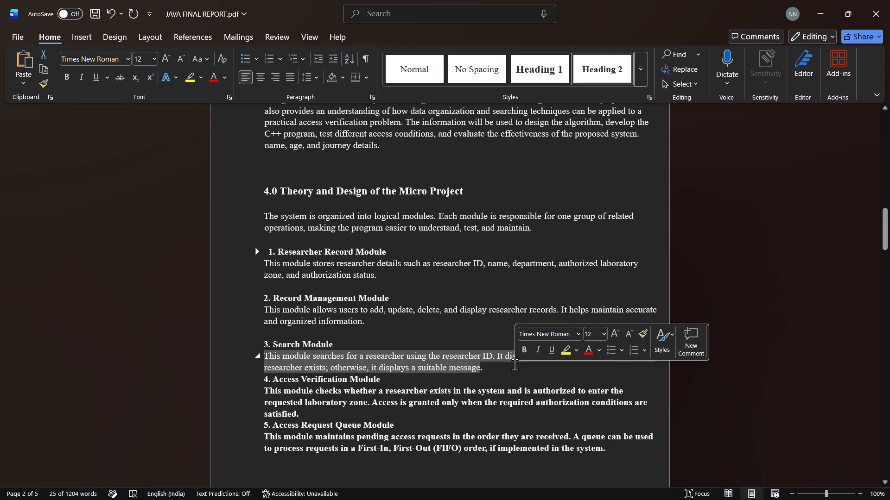
# Insert a blank line after the Search Module description and after the Access Verification Module description.
pyautogui.click(514, 366)
pyautogui.press('Return')
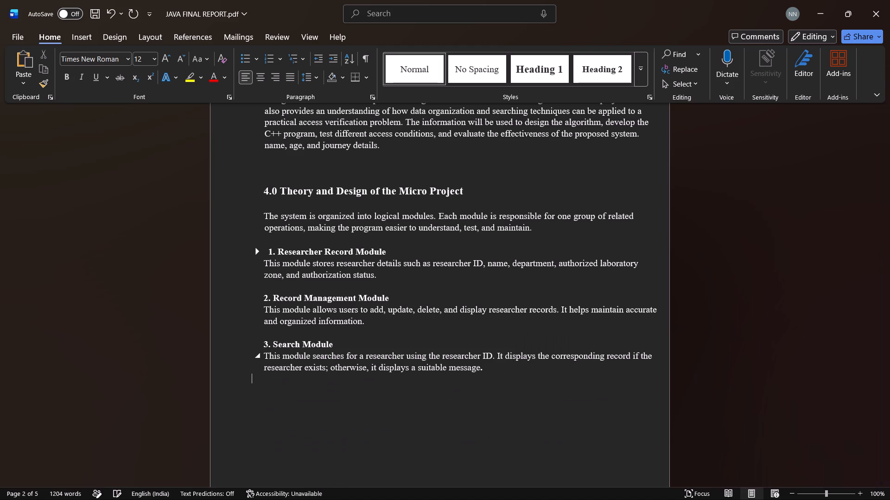
pyautogui.hotkey('ctrl', 'z')
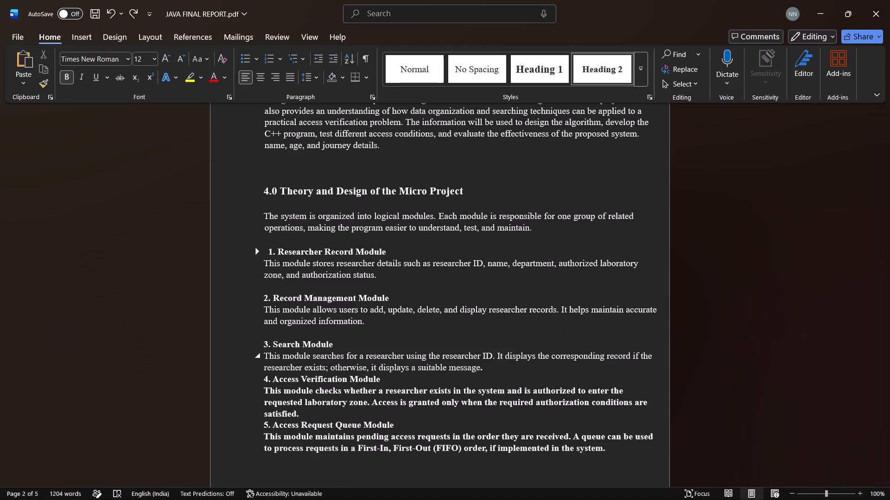
pyautogui.press('Return')
pyautogui.scroll(-1, 446, 408)
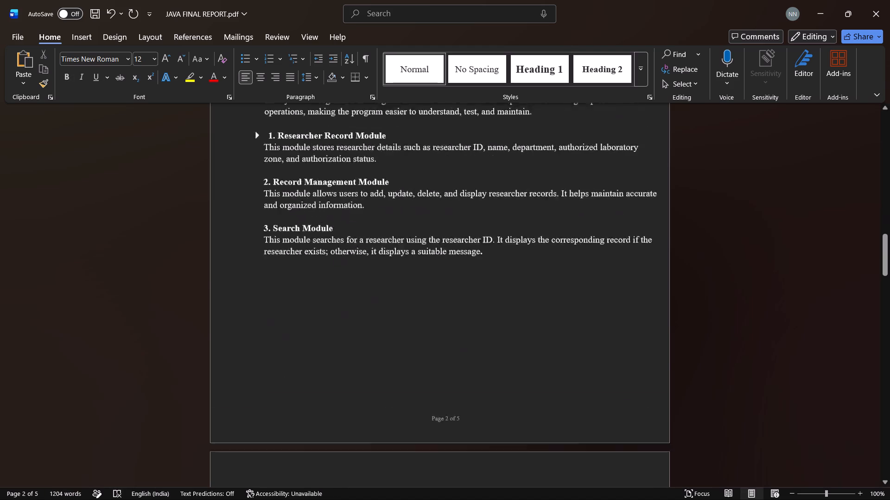
pyautogui.scroll(-1, 446, 408)
pyautogui.click(333, 349)
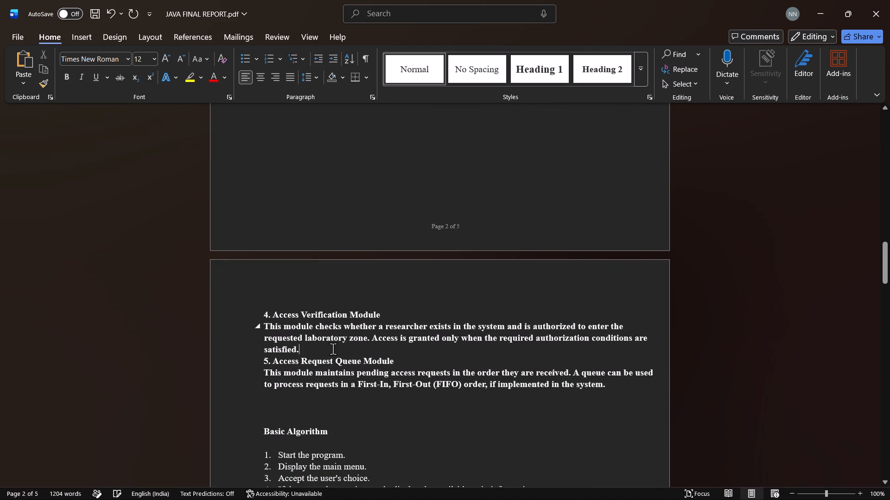
pyautogui.press('Return')
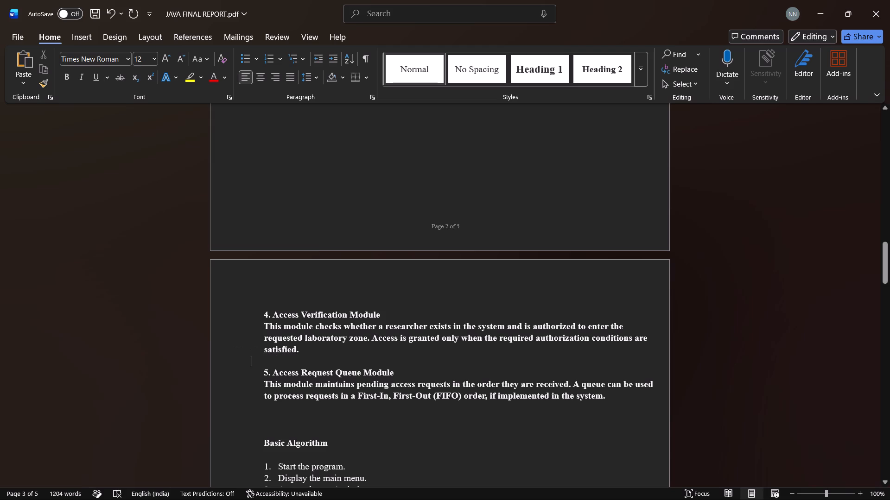
# Remove the bold formatting from the description paragraphs of the Access Verification and Access Request Queue modules.
pyautogui.moveTo(300, 356); pyautogui.dragTo(261, 327)
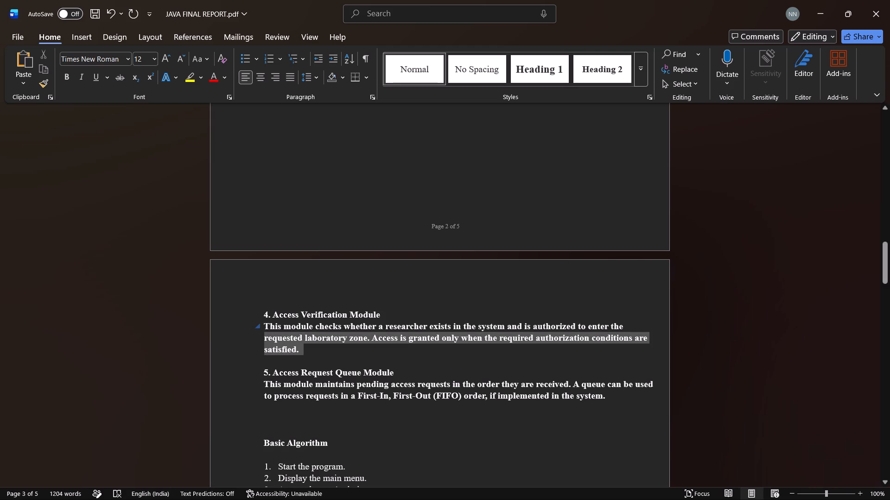
pyautogui.moveTo(261, 327); pyautogui.dragTo(261, 327)
pyautogui.click(273, 305)
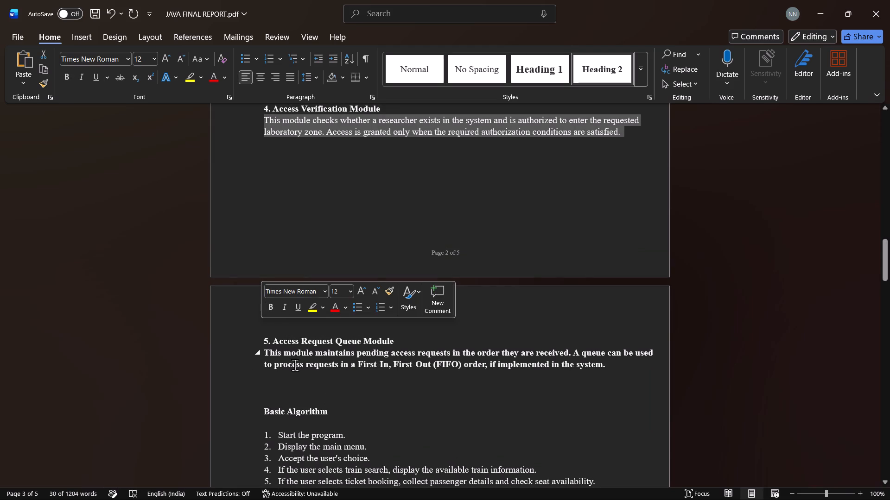
pyautogui.moveTo(269, 355); pyautogui.dragTo(582, 356)
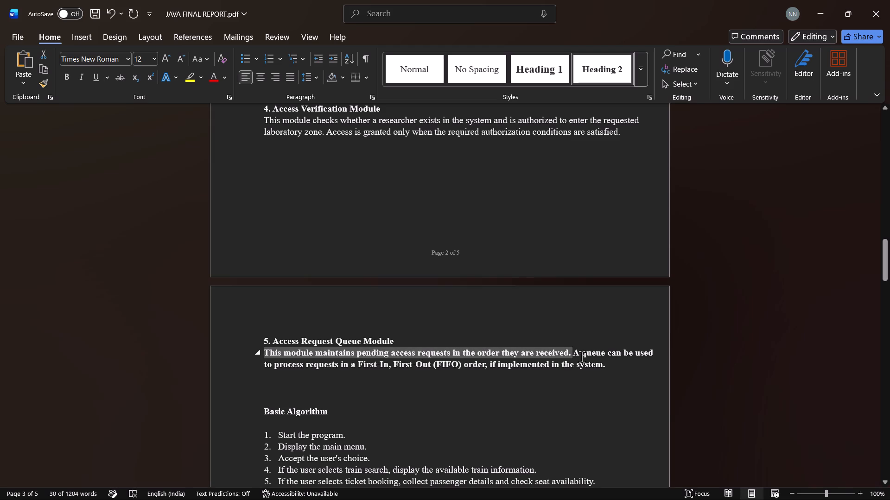
pyautogui.moveTo(582, 356); pyautogui.dragTo(619, 376)
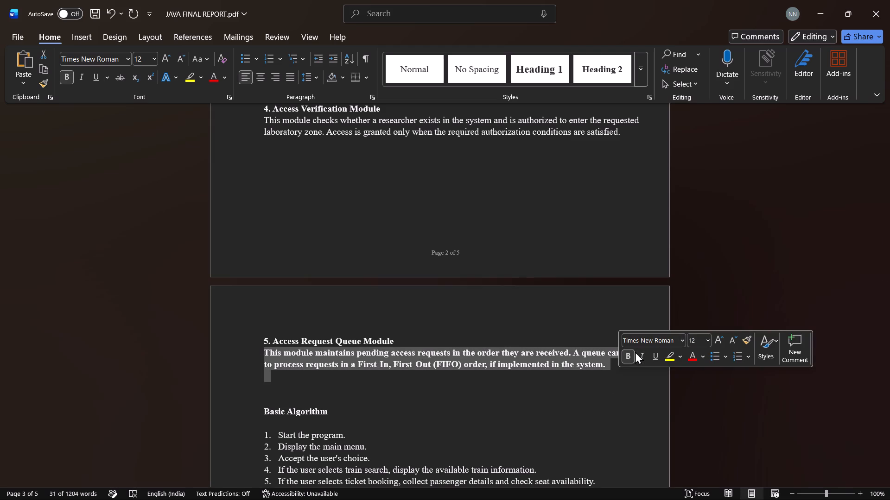
pyautogui.click(625, 354)
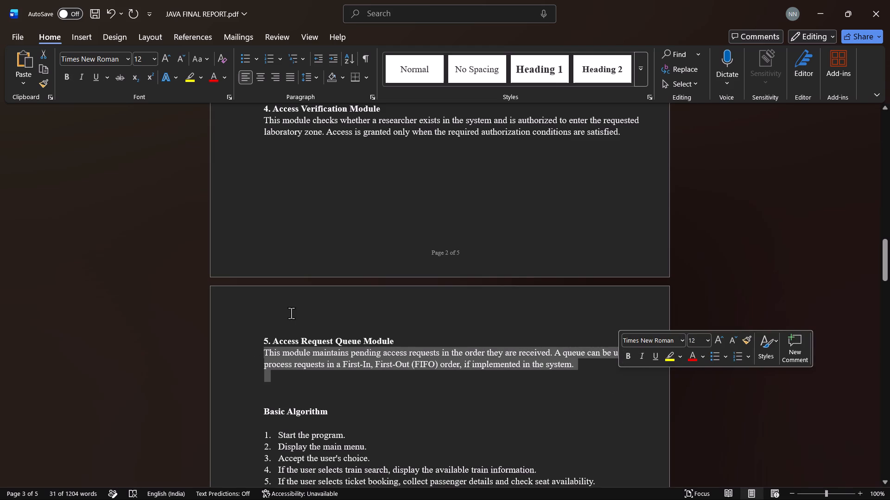
# Remove the indent and the blank line before the Access Request Queue Module heading so it directly follows the Access Verification description.
pyautogui.click(264, 331)
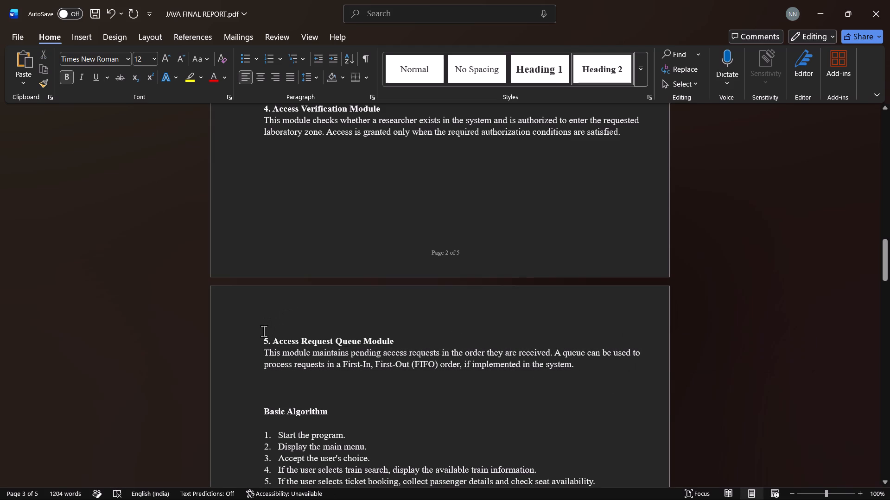
pyautogui.press('BackSpace')
pyautogui.hotkey('ctrl', 'z')
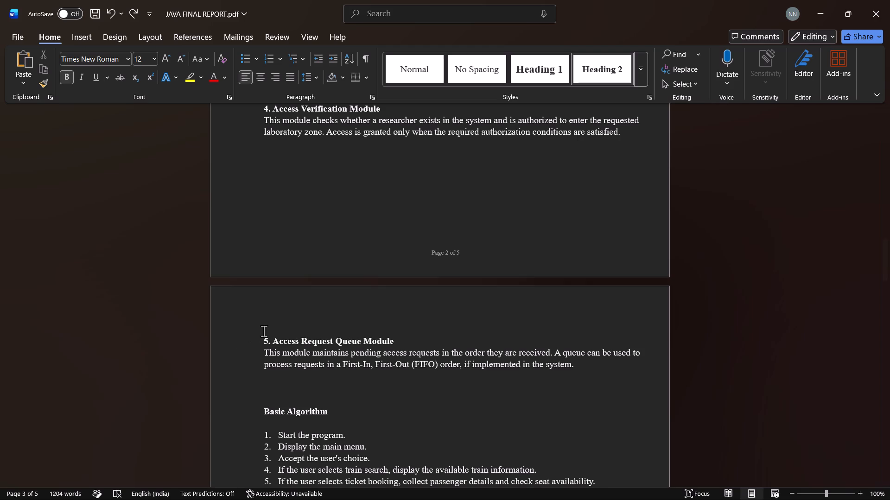
pyautogui.scroll(1, 264, 331)
pyautogui.scroll(-1, 264, 331)
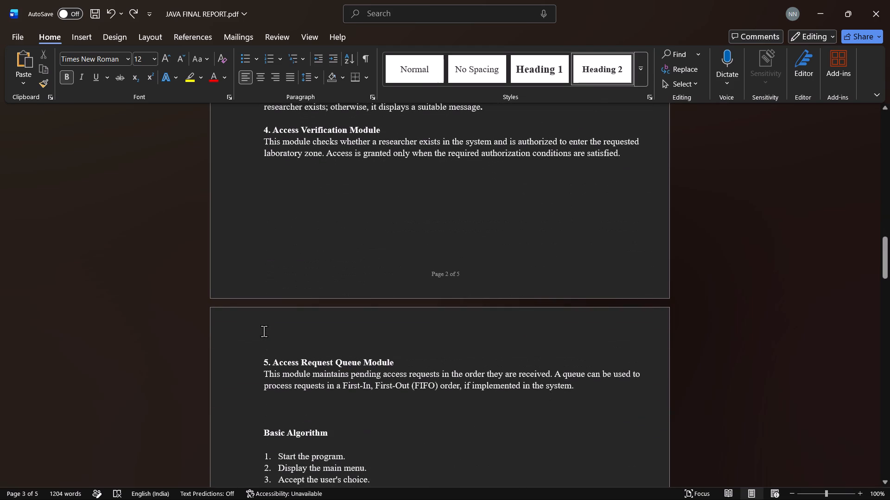
pyautogui.press('BackSpace')
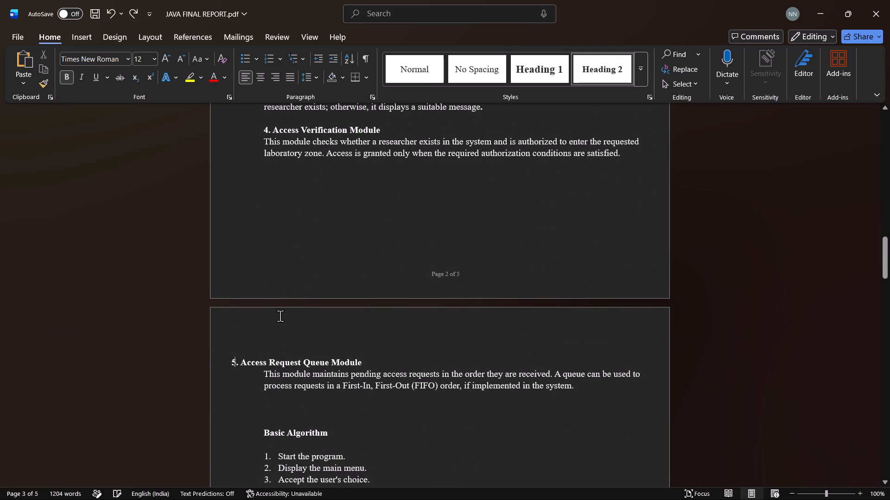
pyautogui.press('BackSpace')
pyautogui.press('BackSpace')
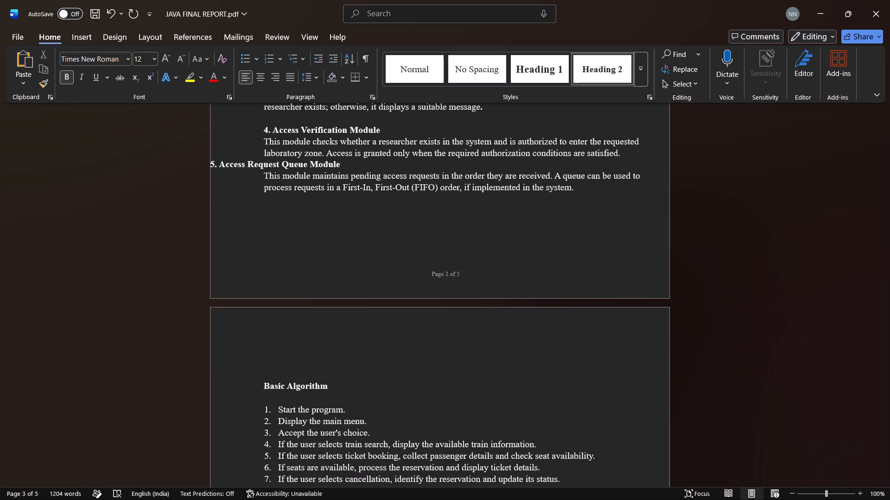
pyautogui.press('Return')
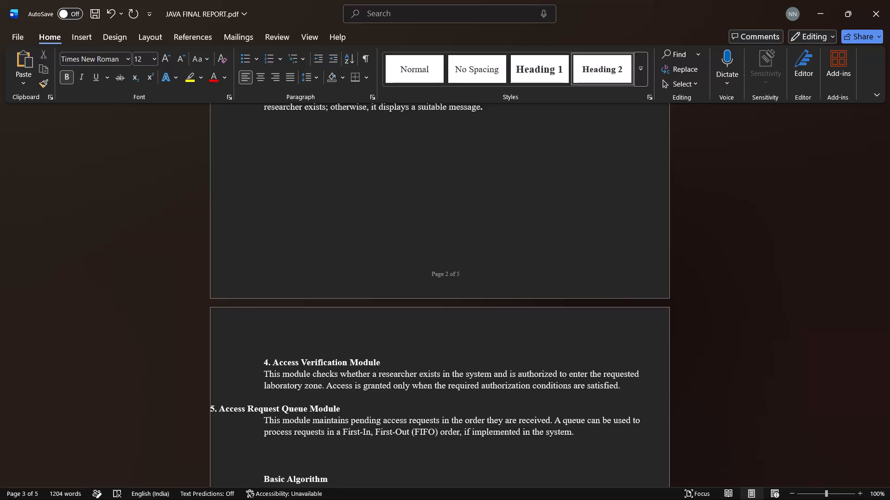
pyautogui.hotkey('ctrl', 'z')
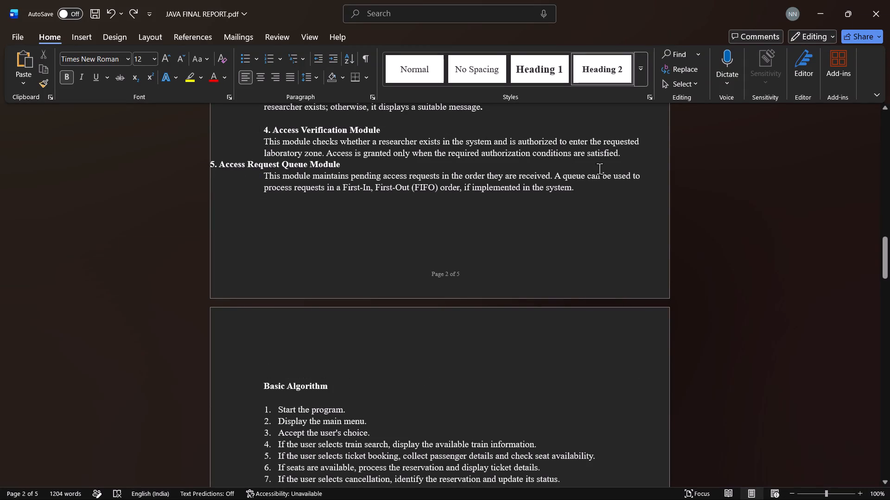
# Insert a new line after the Access Verification Module description and indent it with five spaces.
pyautogui.click(623, 154)
pyautogui.press('Return')
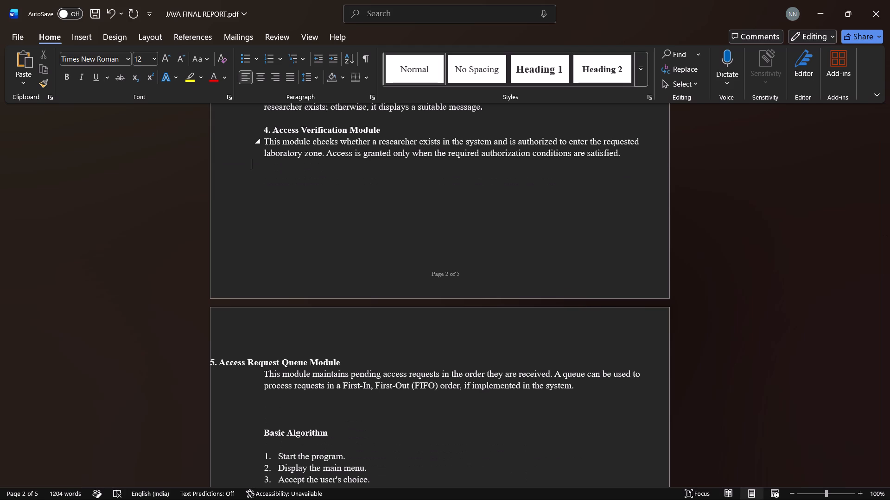
pyautogui.hotkey('ctrl', 'z')
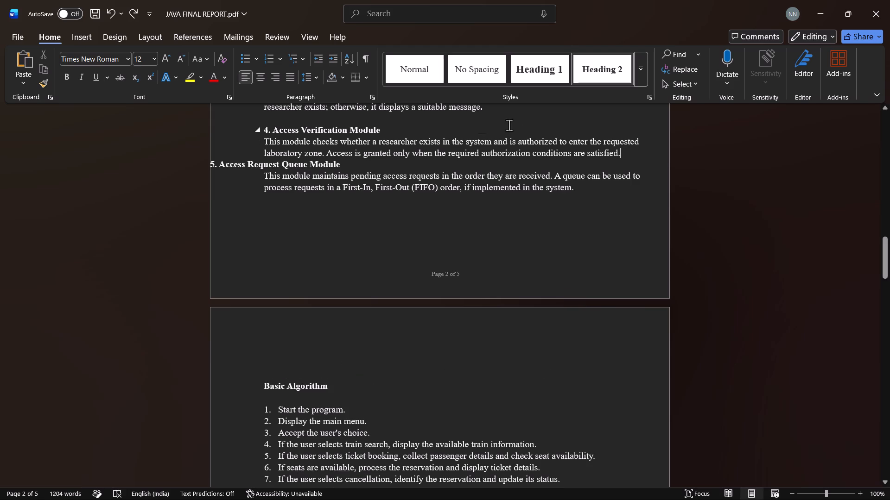
pyautogui.press('Return')
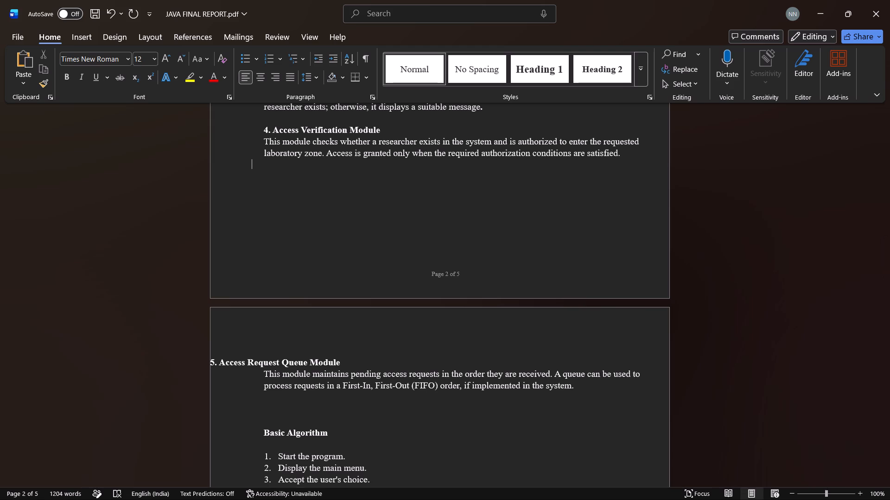
pyautogui.scroll(1, 375, 193)
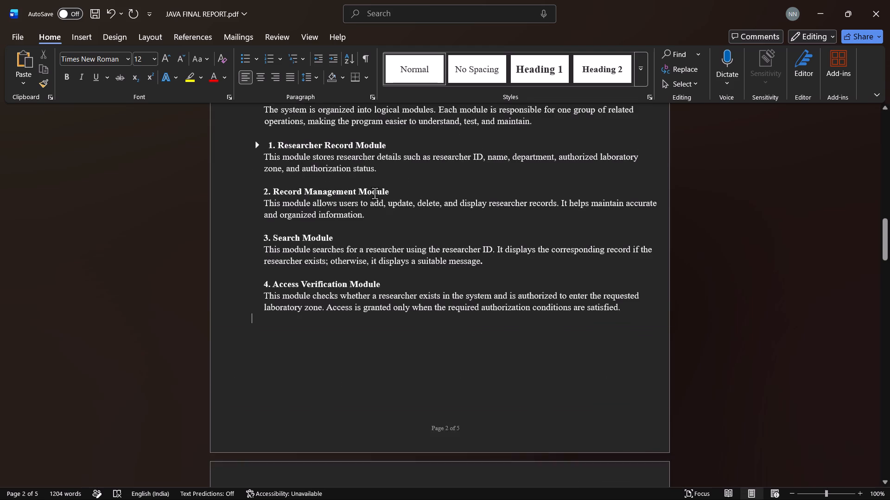
pyautogui.scroll(1, 375, 193)
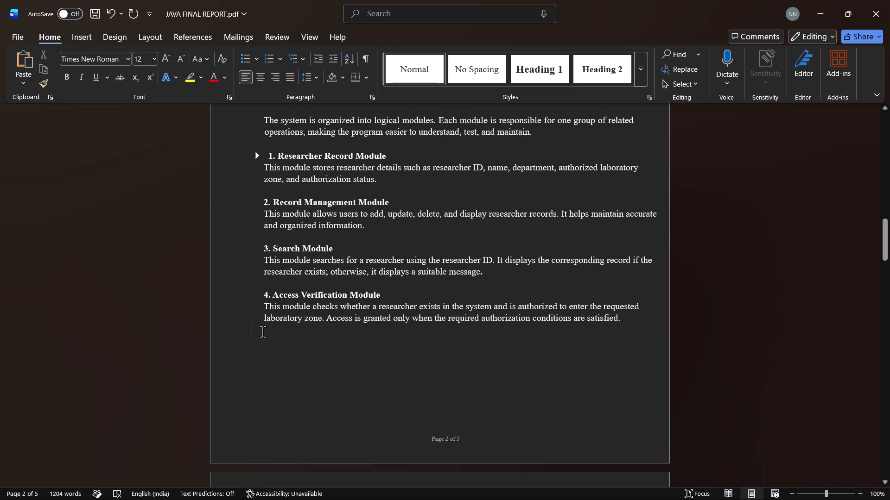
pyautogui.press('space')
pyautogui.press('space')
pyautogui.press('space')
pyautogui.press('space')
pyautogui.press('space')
# Retype the full stop ending the Access Verification Module description and insert three blank lines after it.
pyautogui.click(628, 319)
pyautogui.press('BackSpace')
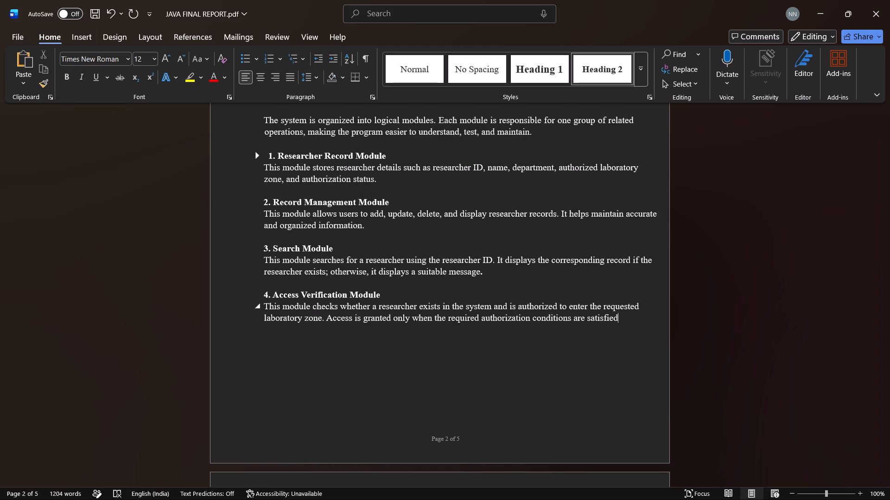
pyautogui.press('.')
pyautogui.press('Return')
pyautogui.press('Return')
pyautogui.press('Return')
# Copy the Access Request Queue Module heading and description and paste them into the blank lines below the Access Verification Module description.
pyautogui.scroll(-2, 628, 319)
pyautogui.scroll(1, 628, 319)
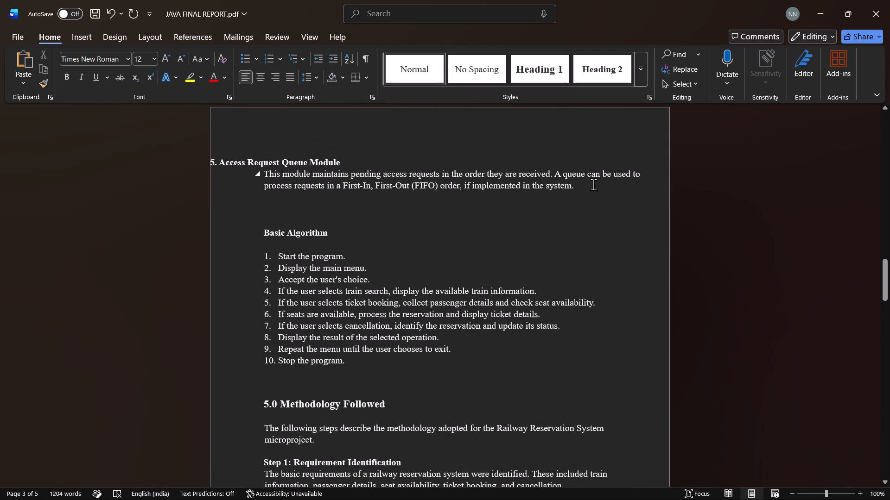
pyautogui.moveTo(580, 188); pyautogui.dragTo(222, 165)
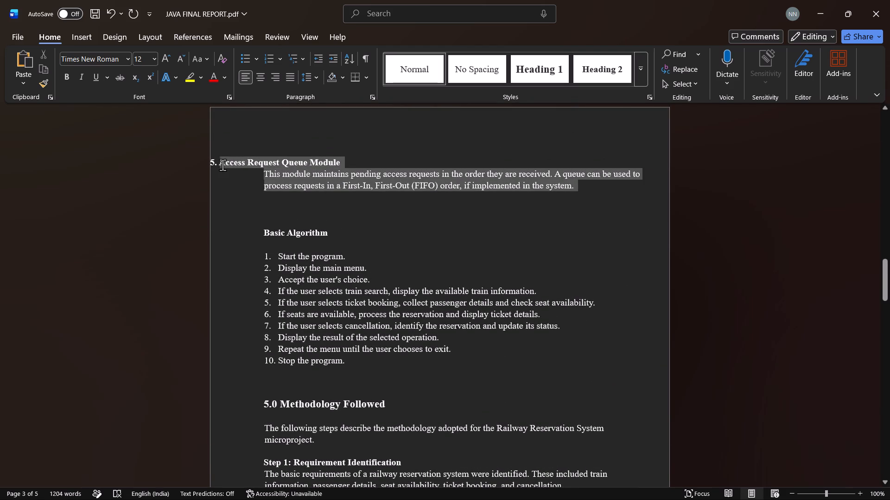
pyautogui.moveTo(222, 165); pyautogui.dragTo(210, 165)
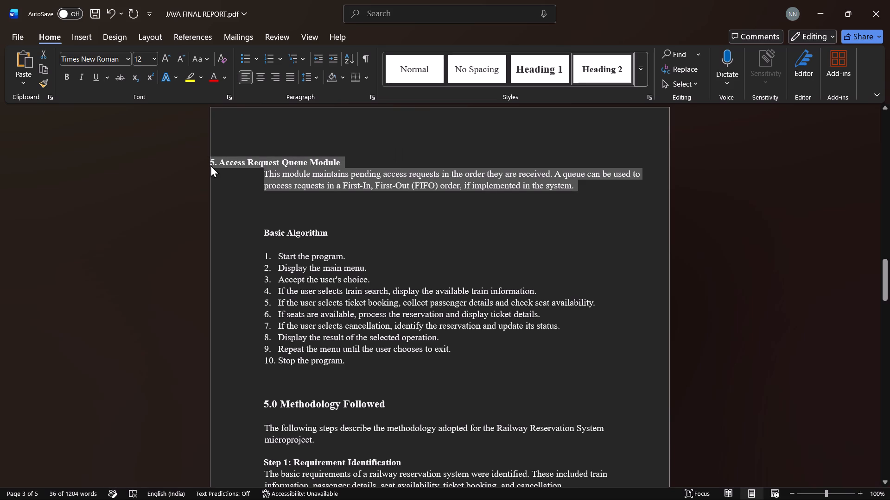
pyautogui.hotkey('ctrl', 'c')
pyautogui.scroll(2, 210, 165)
pyautogui.click(272, 263)
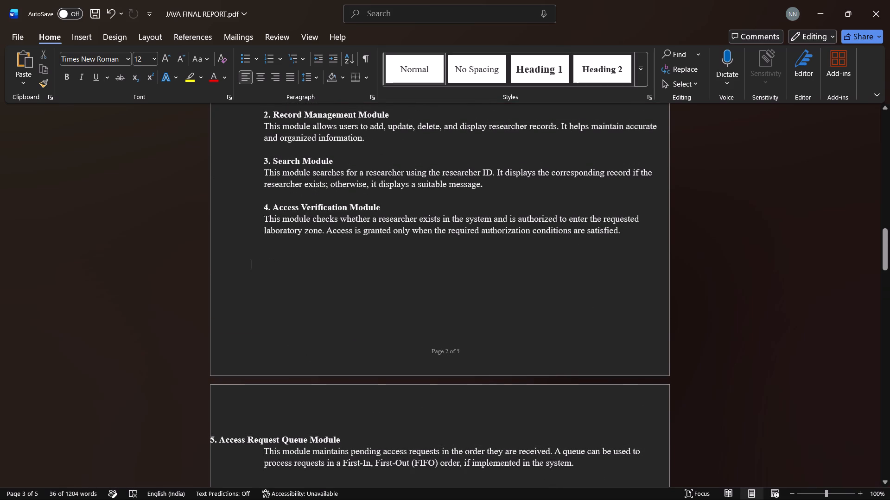
pyautogui.hotkey('ctrl', 'v')
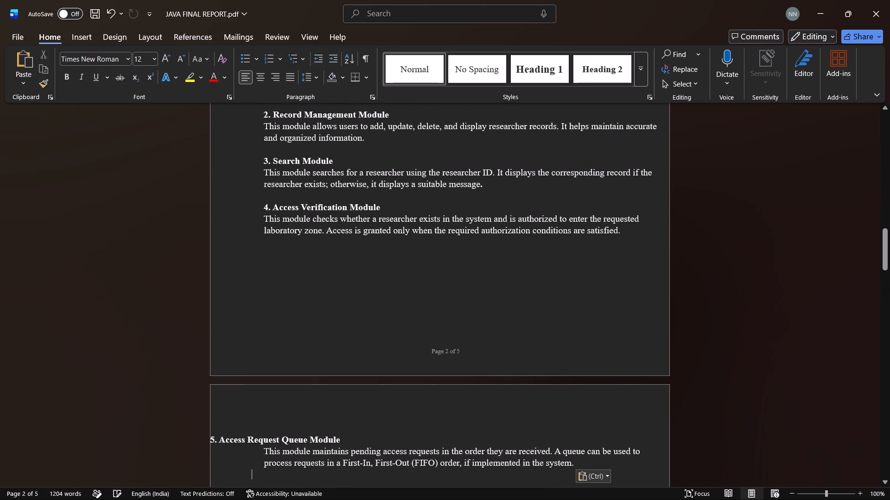
# Review the report from Information Collection through the module descriptions to the Conclusion, Benefits and Future Improvement sections.
pyautogui.scroll(-1, 330, 316)
pyautogui.scroll(1, 330, 316)
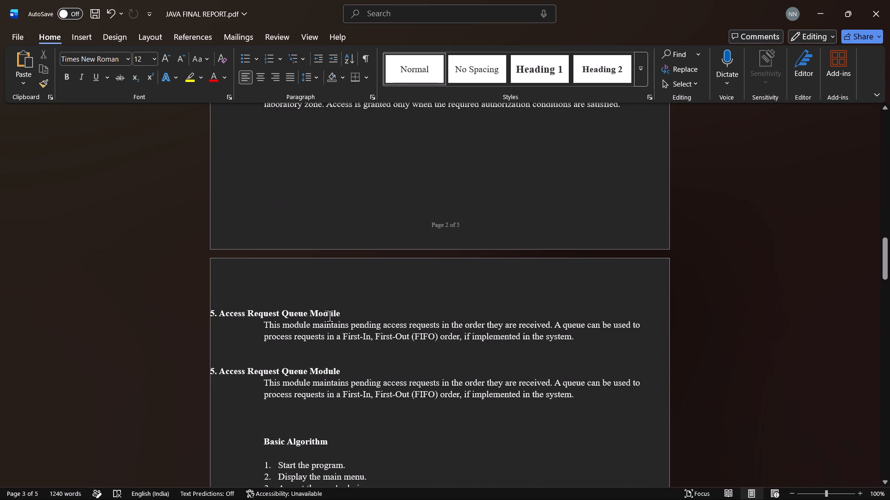
pyautogui.scroll(1, 330, 316)
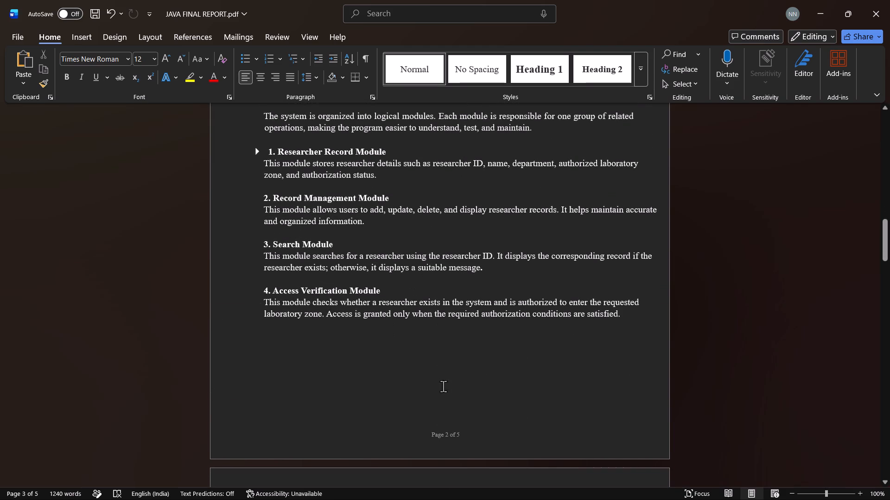
pyautogui.scroll(2, 282, 169)
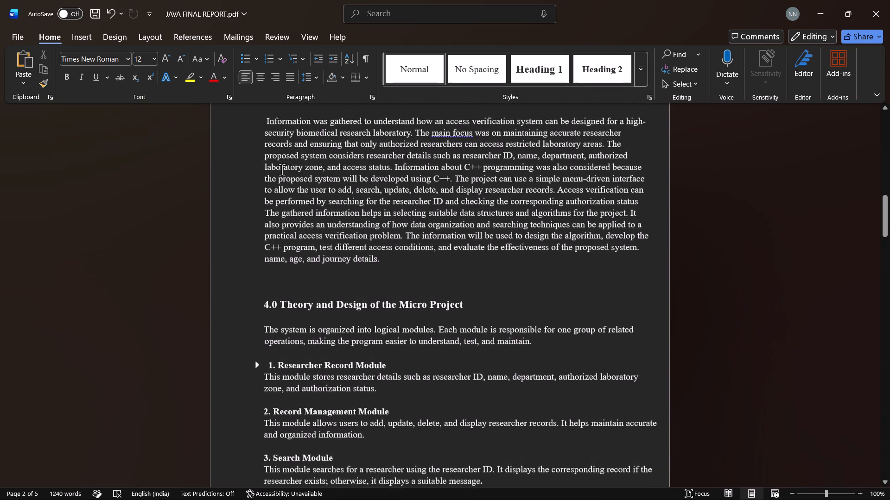
pyautogui.scroll(1, 282, 169)
pyautogui.scroll(-2, 282, 169)
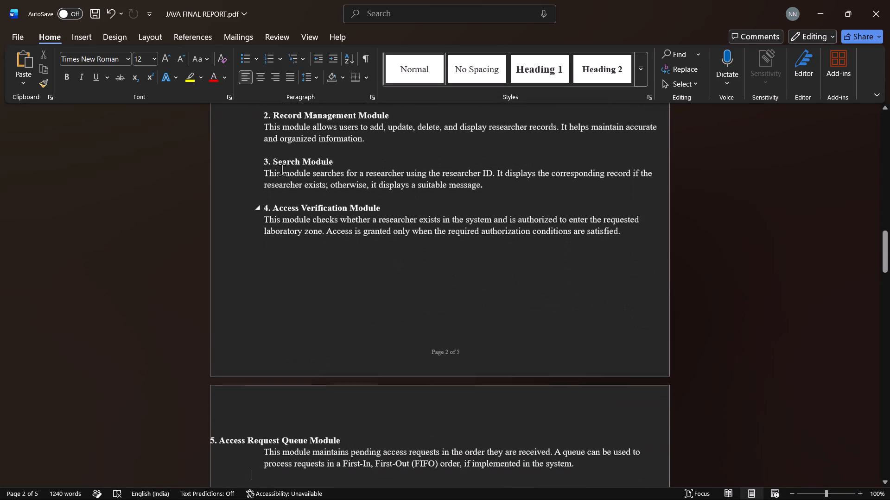
pyautogui.scroll(-1, 282, 169)
pyautogui.scroll(3, 282, 169)
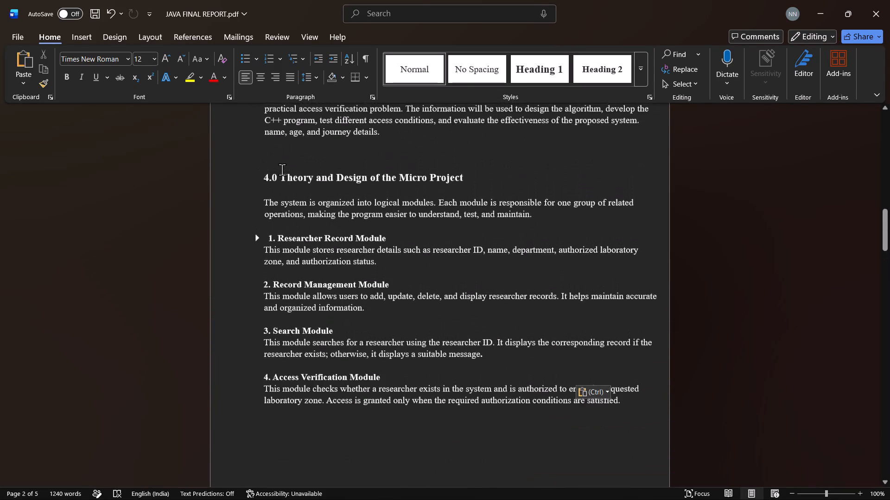
pyautogui.scroll(3, 282, 169)
pyautogui.scroll(-1, 282, 169)
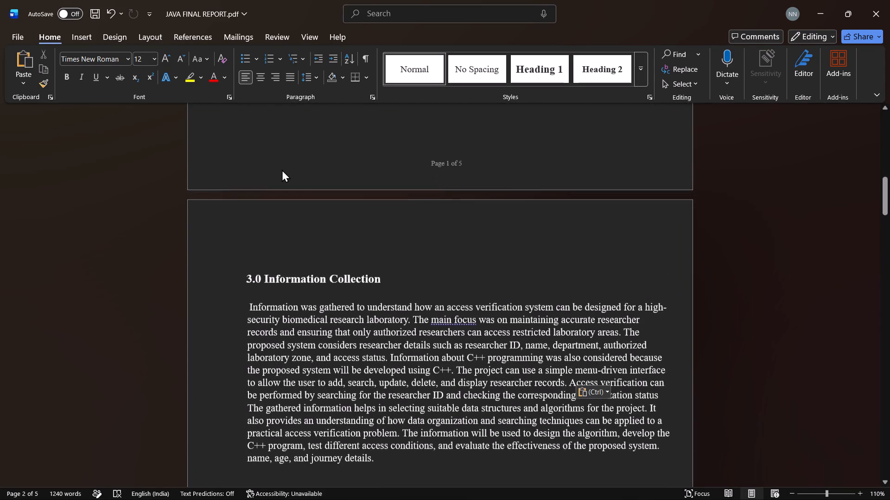
pyautogui.scroll(-2, 282, 169)
pyautogui.scroll(1, 282, 169)
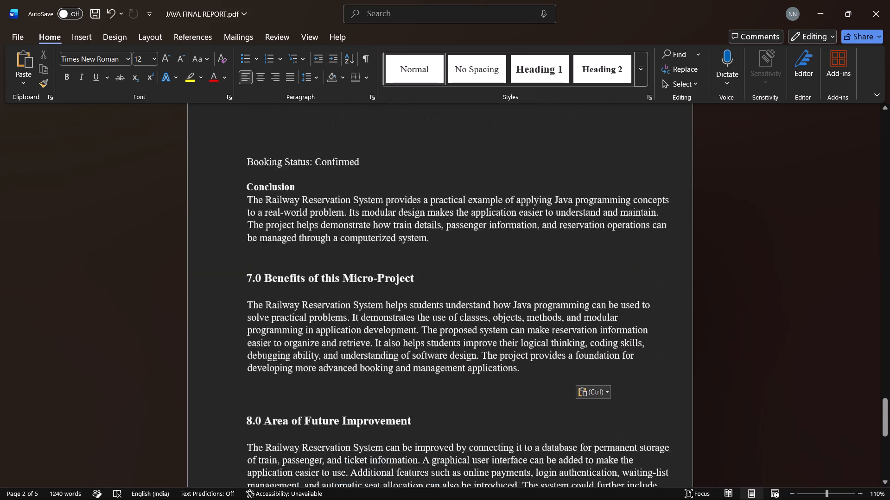
pyautogui.scroll(1, 282, 169)
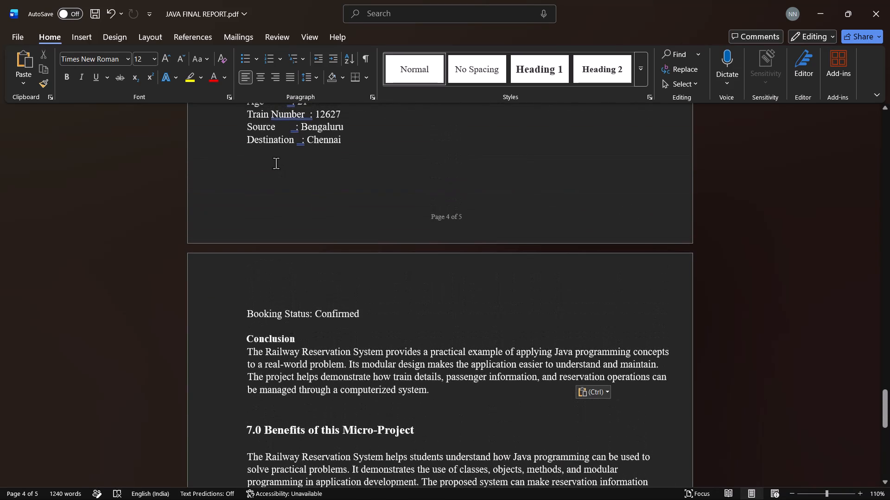
# Insert two blank lines between the Information Collection text and the 4.0 Theory and Design of the Micro Project heading.
pyautogui.scroll(6, 276, 163)
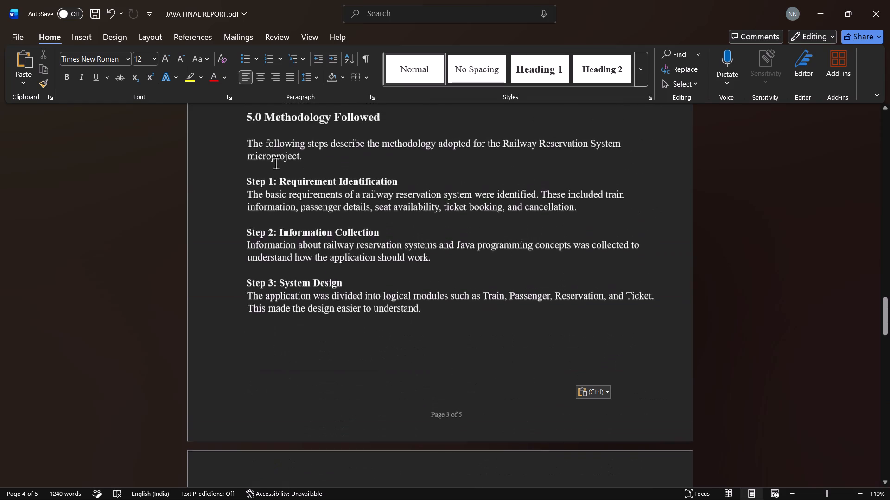
pyautogui.scroll(2, 276, 163)
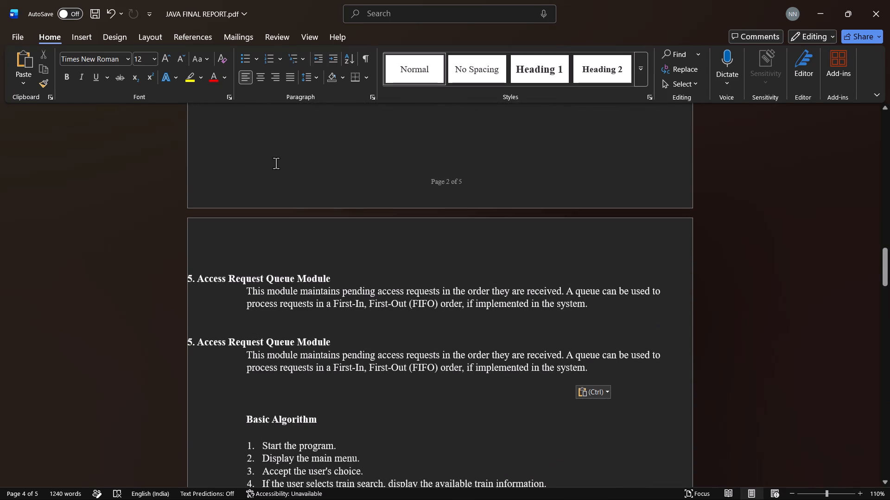
pyautogui.scroll(3, 276, 166)
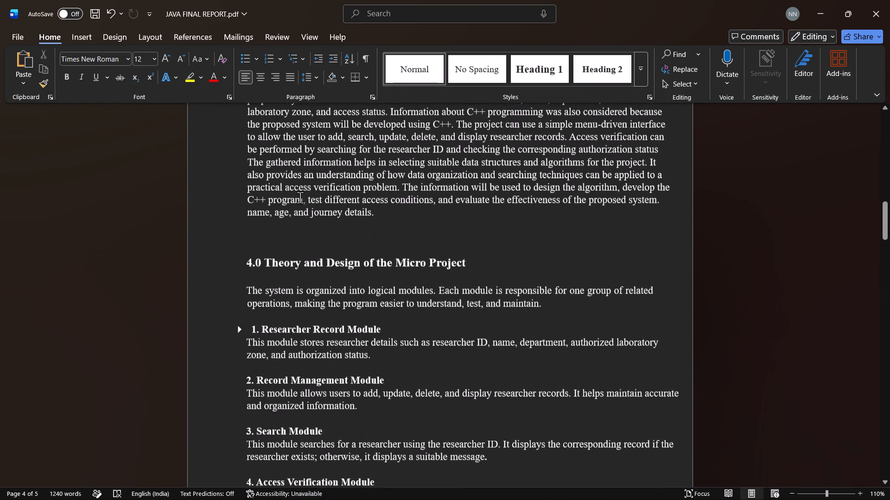
pyautogui.click(375, 236)
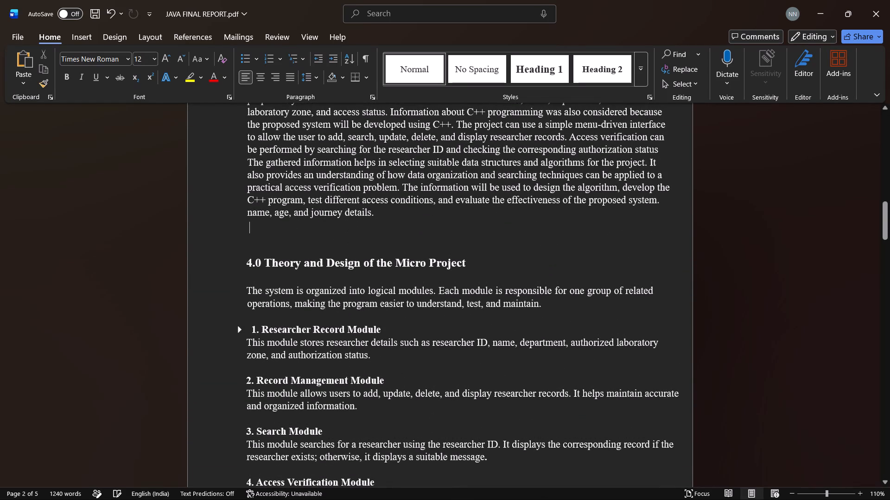
pyautogui.press('Return')
pyautogui.press('Return')
# Add one blank line directly below the 3.0 Information Collection heading.
pyautogui.scroll(1, 375, 236)
pyautogui.scroll(-1, 375, 236)
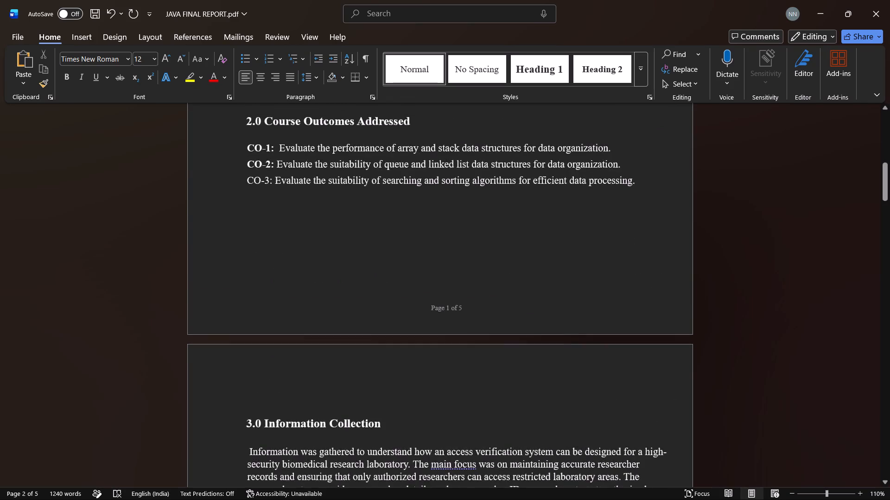
pyautogui.scroll(-1, 375, 236)
pyautogui.click(400, 277)
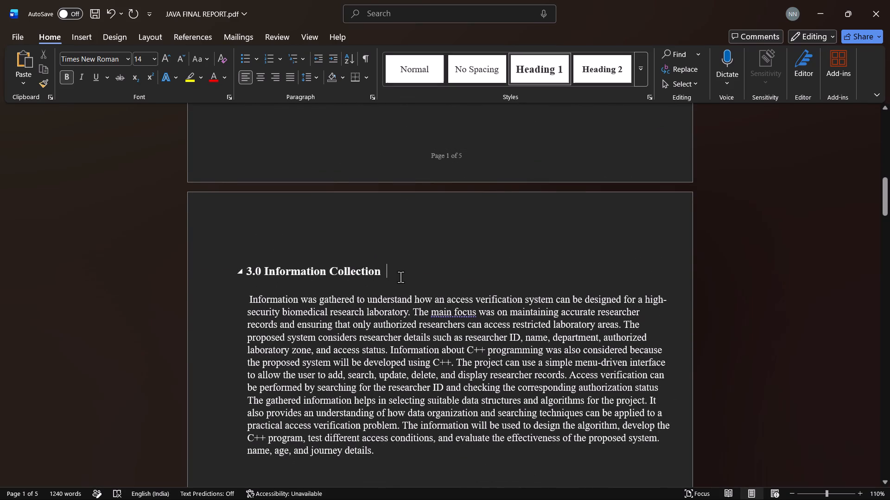
pyautogui.press('Return')
pyautogui.press('Return')
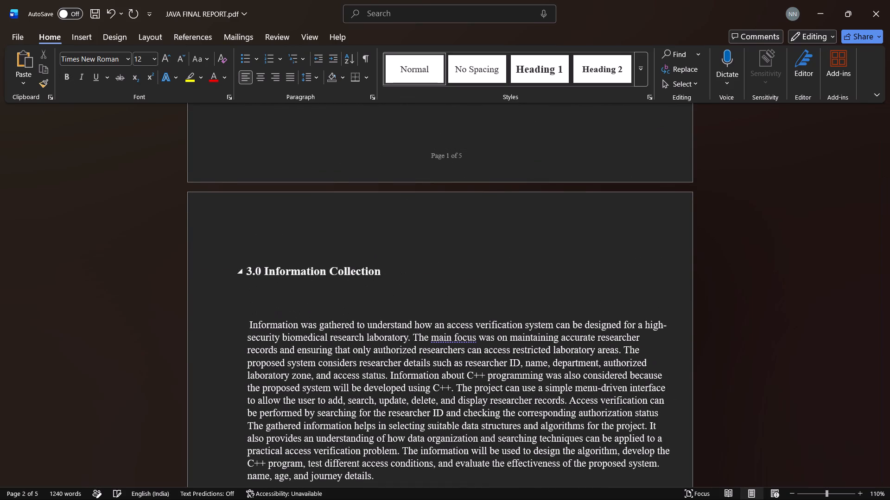
pyautogui.press('BackSpace')
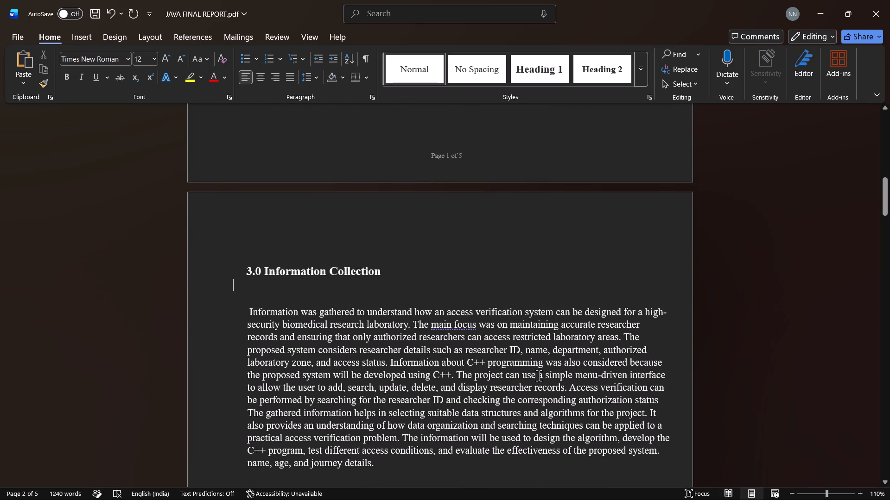
# Split the Information Collection text before "The project can use a simple menu-driven interface", leaving a blank line between the two paragraphs.
pyautogui.click(456, 373)
pyautogui.press('Return')
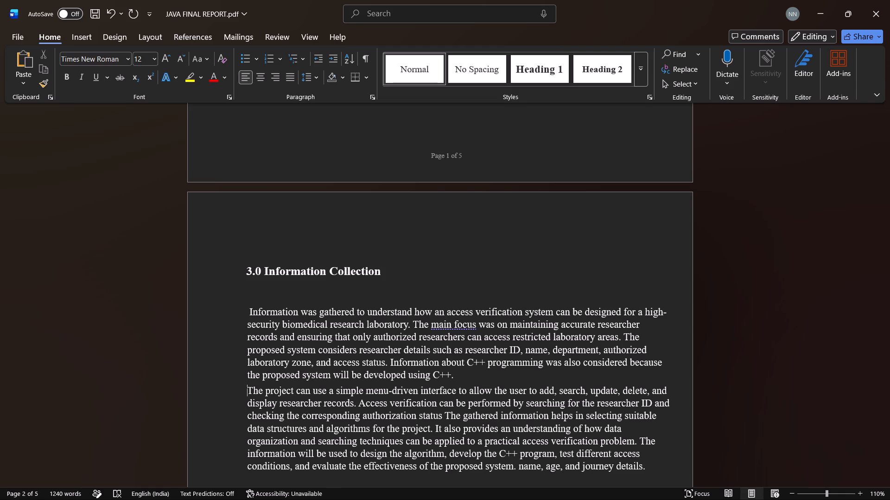
pyautogui.press('Return')
# Delete the first of the two duplicate Access Request Queue Module entries, including its heading and description.
pyautogui.scroll(-2, 456, 373)
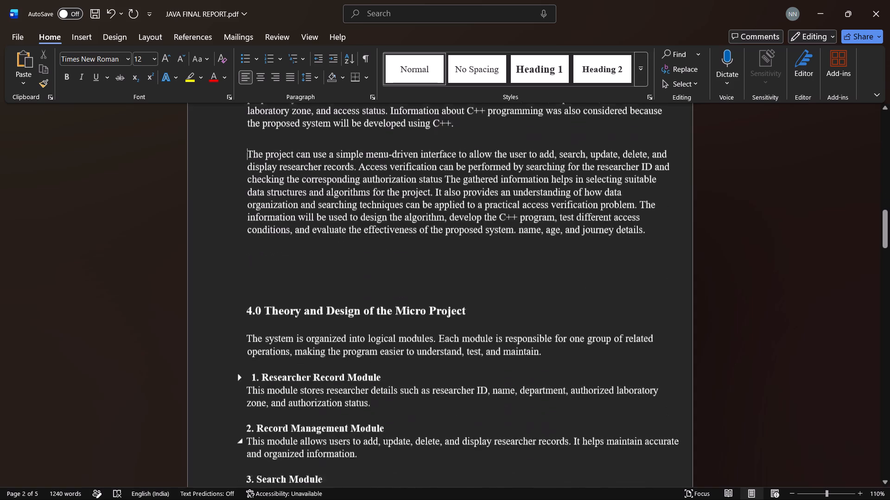
pyautogui.scroll(-4, 456, 373)
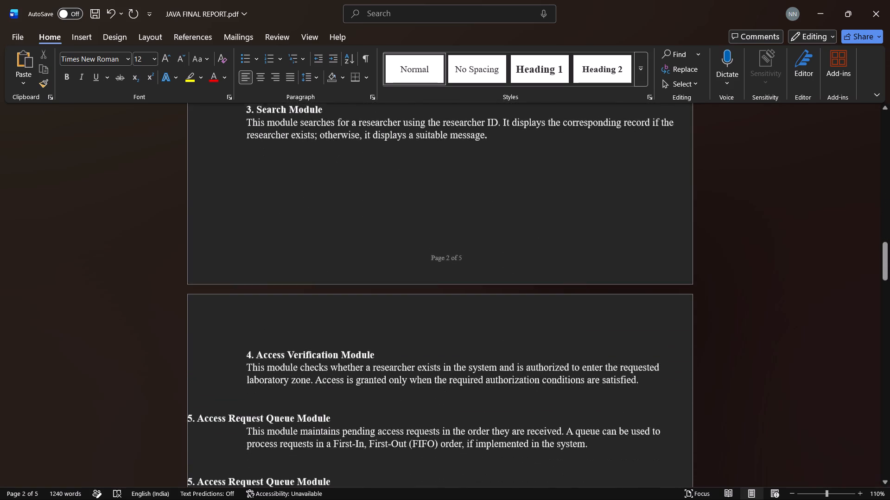
pyautogui.scroll(-1, 456, 373)
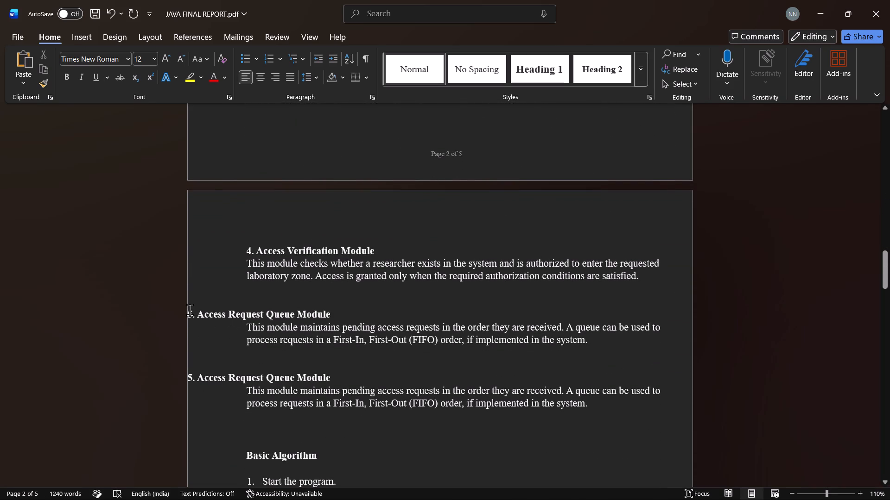
pyautogui.moveTo(190, 310); pyautogui.dragTo(555, 367)
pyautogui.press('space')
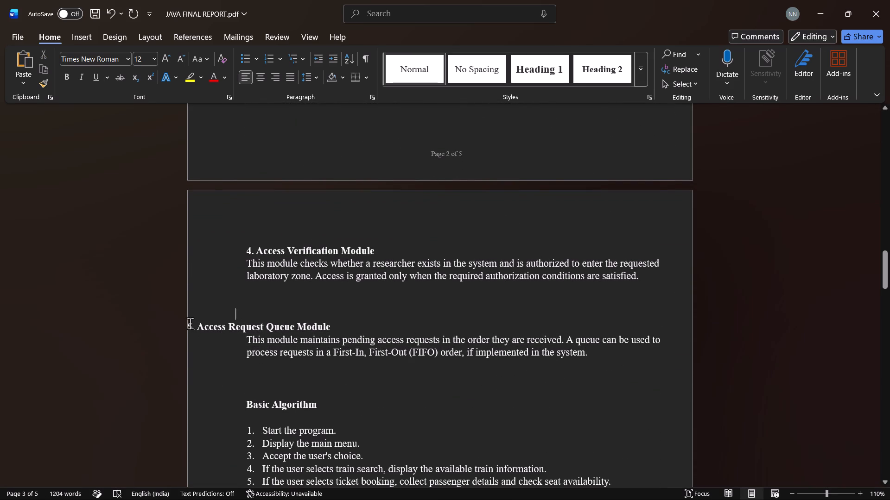
# Indent the remaining "5. Access Request Queue Module" heading with spaces until it lines up with its description below.
pyautogui.press('Down')
pyautogui.press('Left')
pyautogui.press('Left')
pyautogui.press('Left')
pyautogui.press('Left')
pyautogui.press('Left')
pyautogui.press('Left')
pyautogui.press('Left')
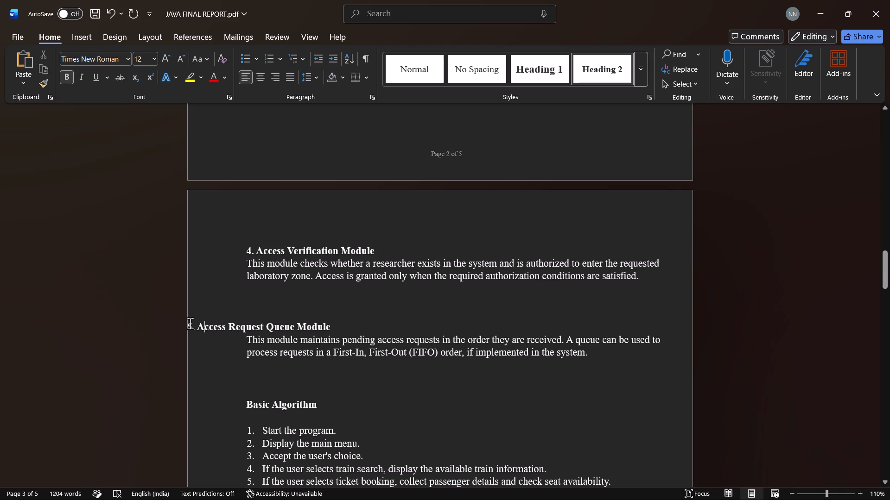
pyautogui.press('Left')
pyautogui.press('Left')
pyautogui.press('Left')
pyautogui.press('Left')
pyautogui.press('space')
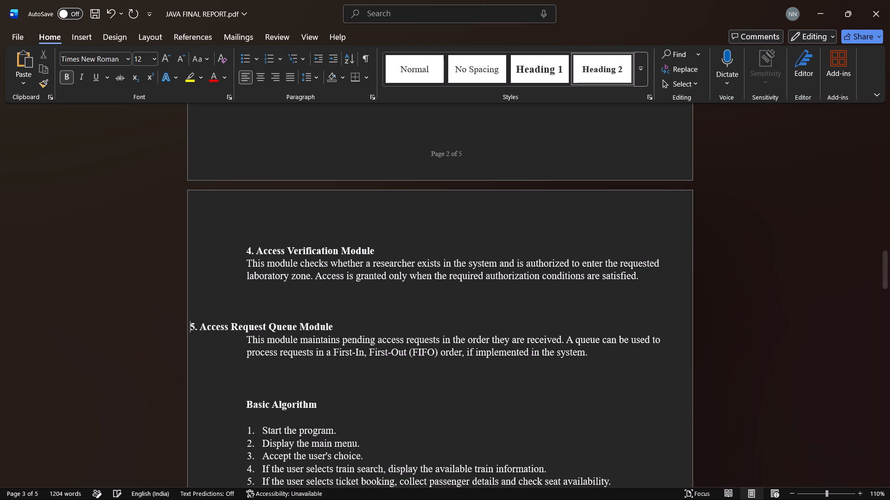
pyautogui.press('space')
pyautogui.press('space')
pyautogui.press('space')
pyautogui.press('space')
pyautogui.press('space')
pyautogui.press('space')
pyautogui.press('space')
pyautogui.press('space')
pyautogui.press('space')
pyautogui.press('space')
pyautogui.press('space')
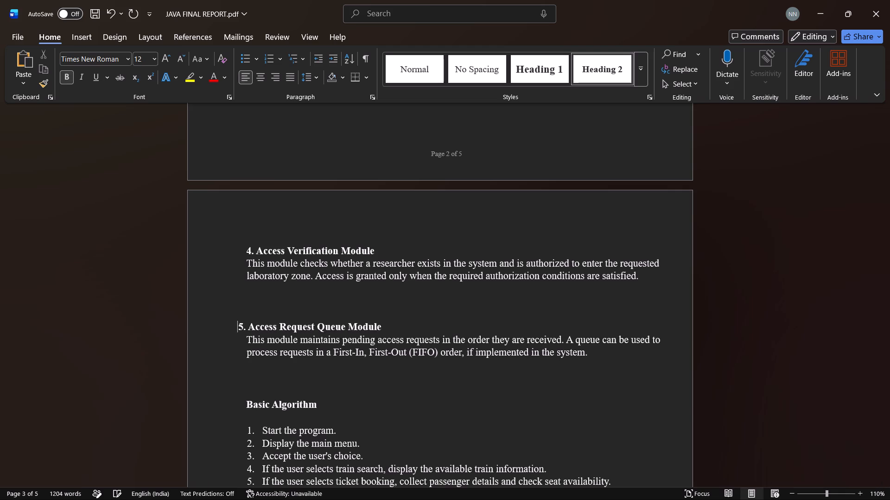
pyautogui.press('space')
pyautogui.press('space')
pyautogui.press('BackSpace')
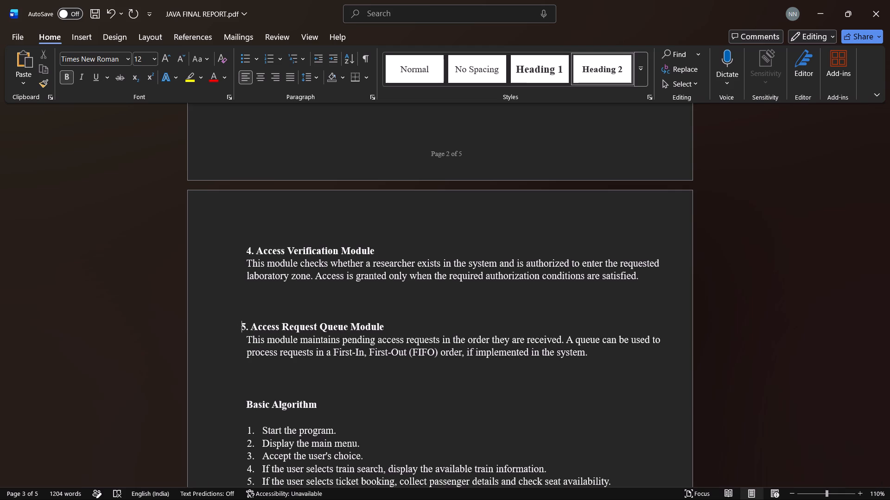
pyautogui.press('BackSpace')
pyautogui.press('Up')
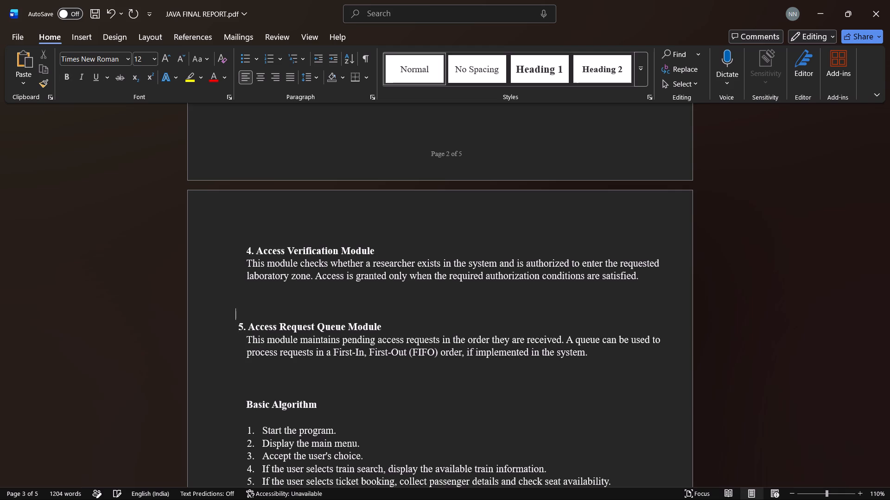
pyautogui.press('Down')
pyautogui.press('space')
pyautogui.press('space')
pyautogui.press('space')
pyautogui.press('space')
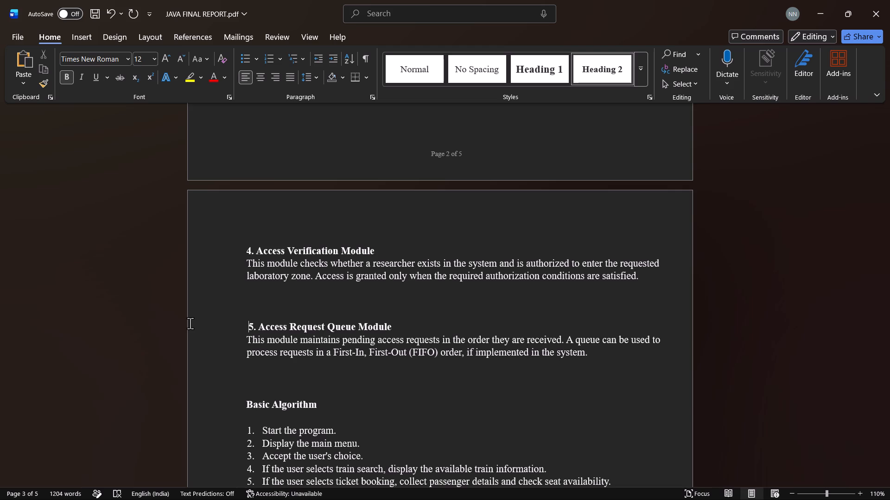
pyautogui.press('BackSpace')
pyautogui.press('BackSpace')
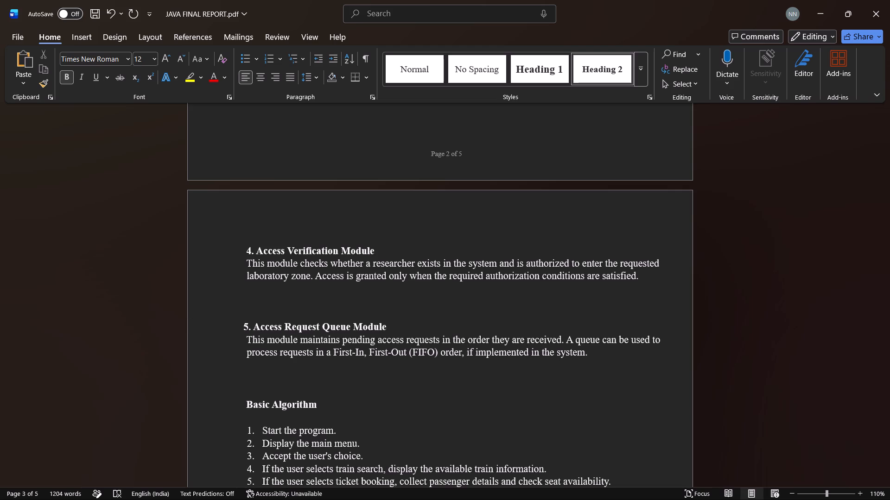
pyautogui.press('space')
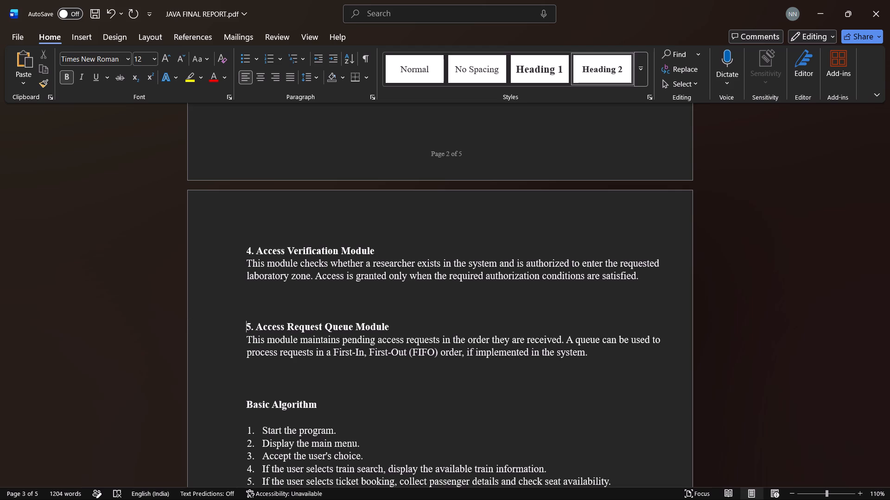
# Remove the extra blank lines above the Access Request Queue Module heading so only one separates it from the Access Verification Module description.
pyautogui.press('Up')
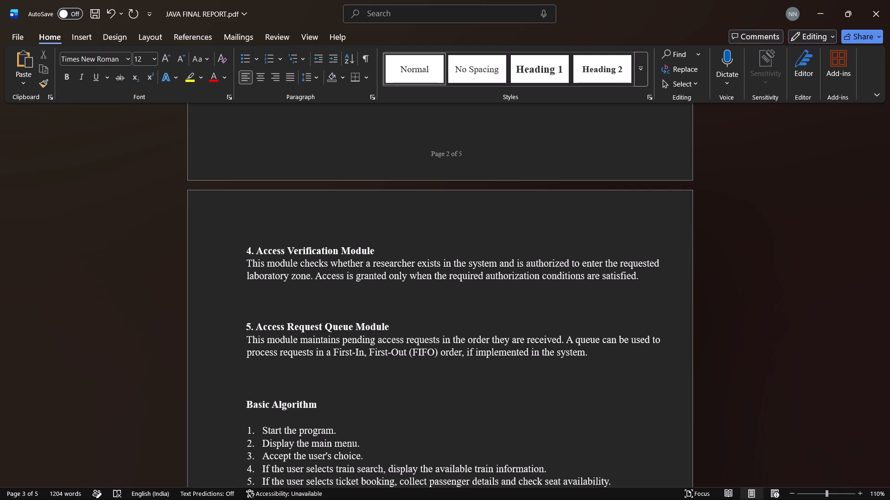
pyautogui.press('BackSpace')
pyautogui.press('BackSpace')
pyautogui.press('BackSpace')
pyautogui.press('BackSpace')
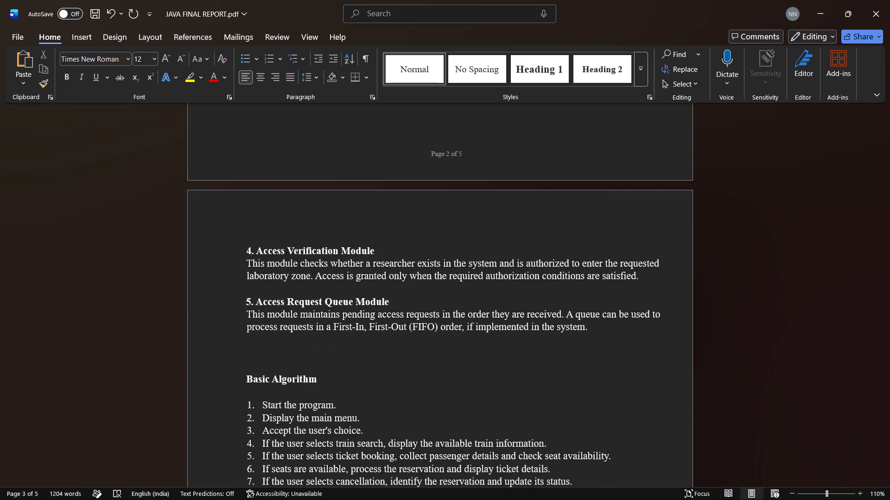
# Switch to Chrome and copy Basic Algorithm steps 1 to 10 from the DSA_Access_Verification_Final_Report PDF.
pyautogui.scroll(2, 304, 283)
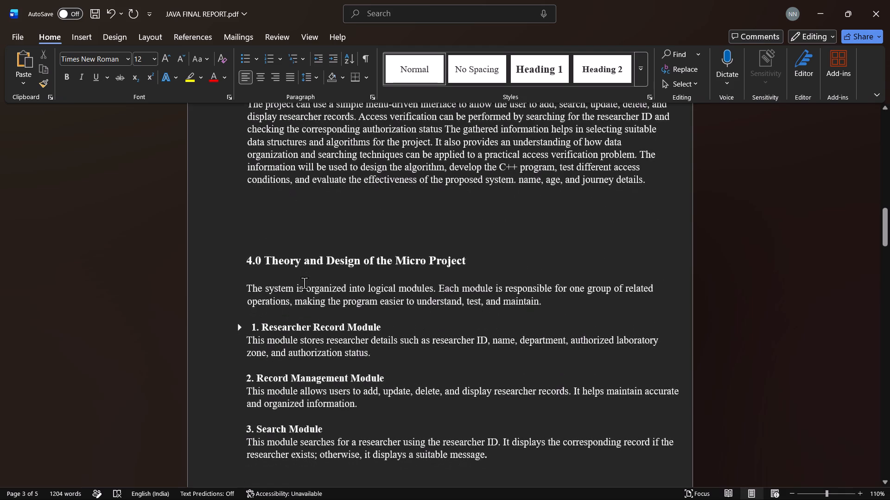
pyautogui.scroll(-3, 304, 283)
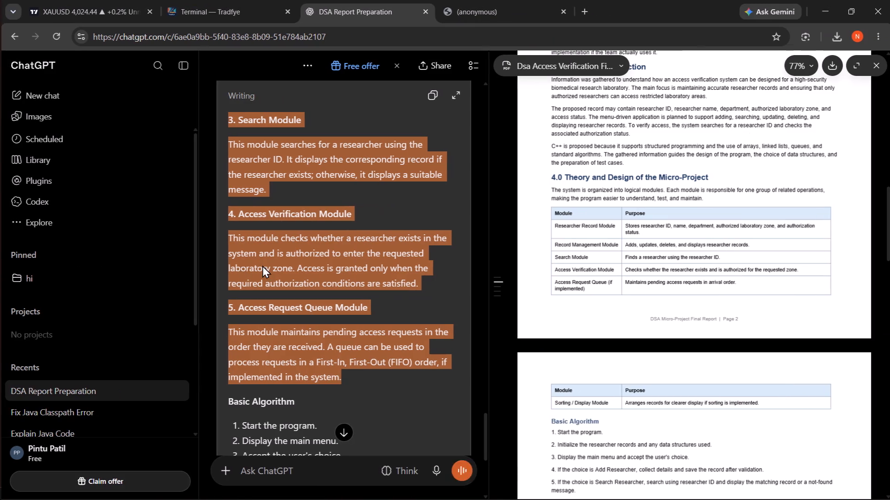
pyautogui.click(521, 0)
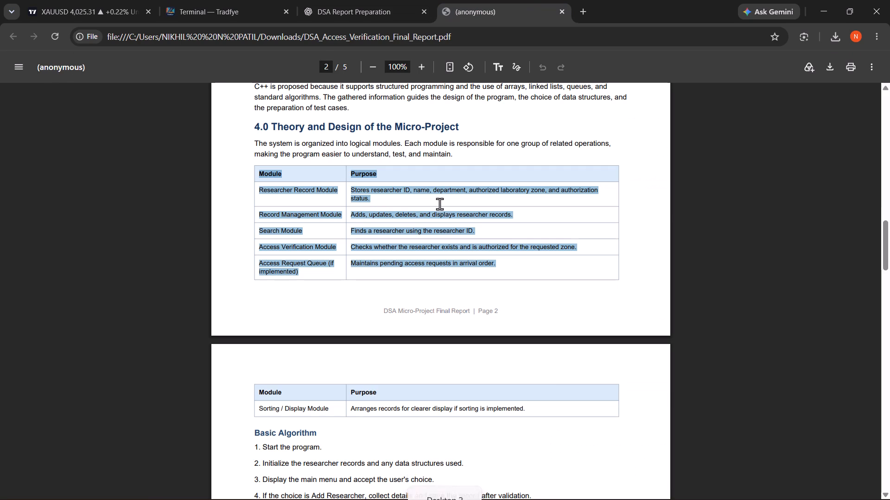
pyautogui.scroll(-3, 373, 369)
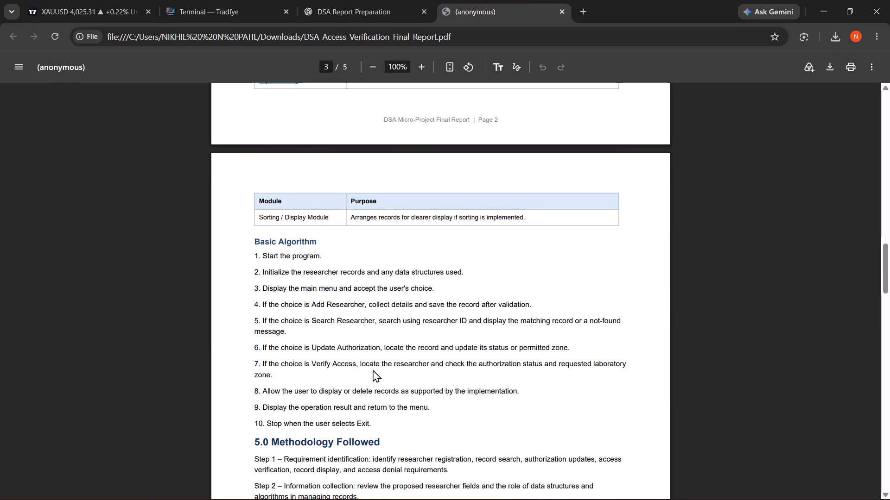
pyautogui.scroll(-1, 373, 369)
pyautogui.moveTo(254, 252); pyautogui.dragTo(476, 399)
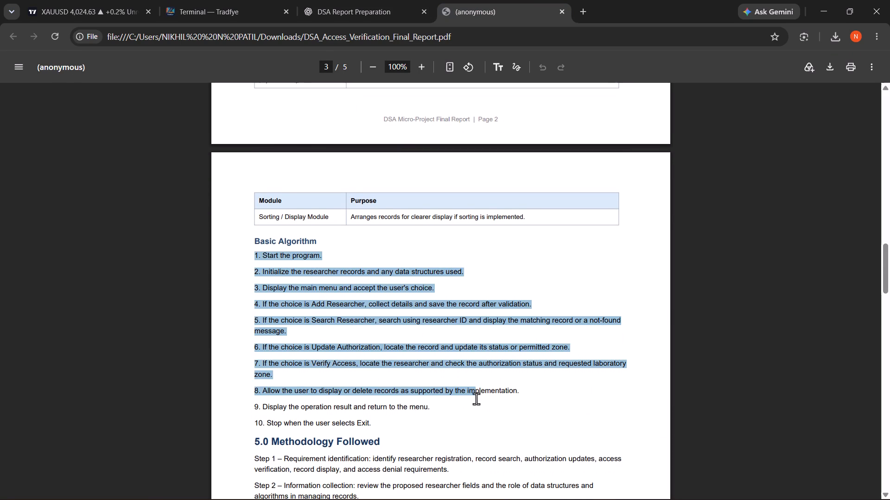
pyautogui.moveTo(476, 399); pyautogui.dragTo(418, 443)
pyautogui.moveTo(418, 443); pyautogui.dragTo(460, 439)
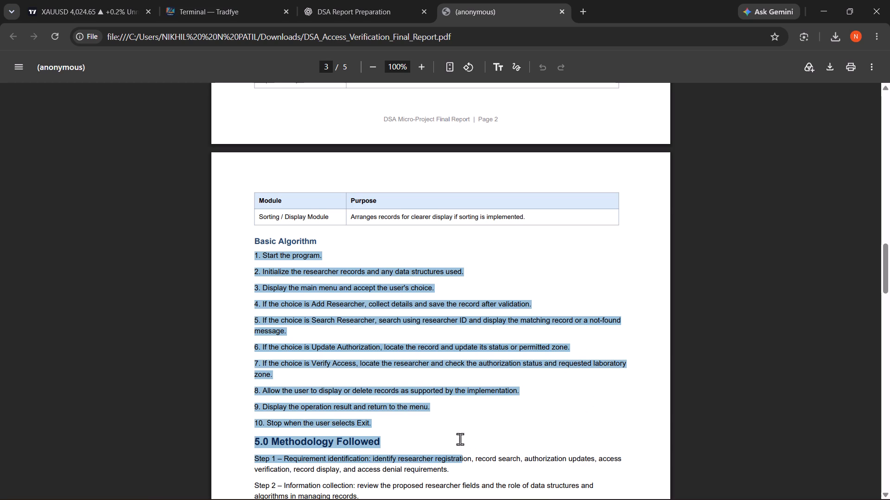
pyautogui.moveTo(460, 439); pyautogui.dragTo(376, 426)
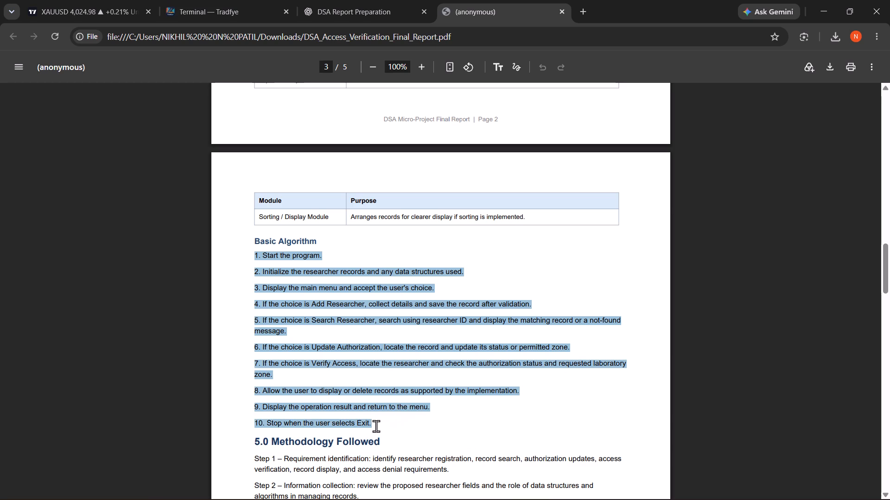
pyautogui.hotkey('ctrl', 'c')
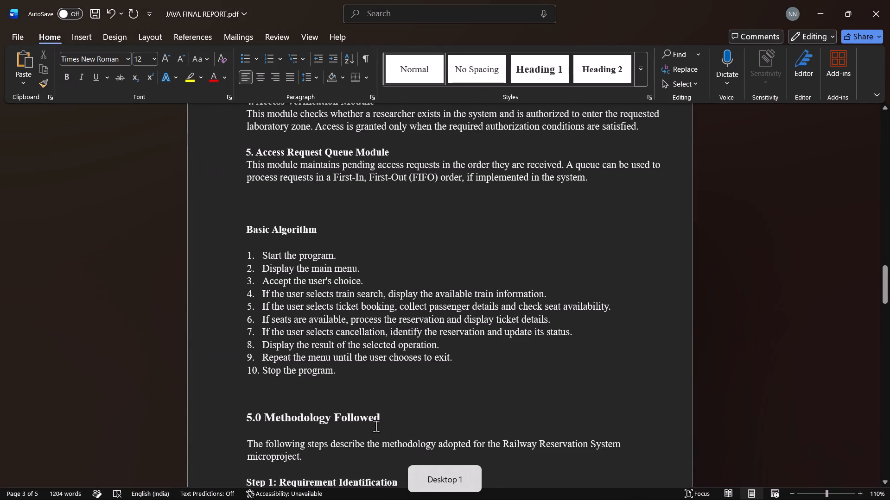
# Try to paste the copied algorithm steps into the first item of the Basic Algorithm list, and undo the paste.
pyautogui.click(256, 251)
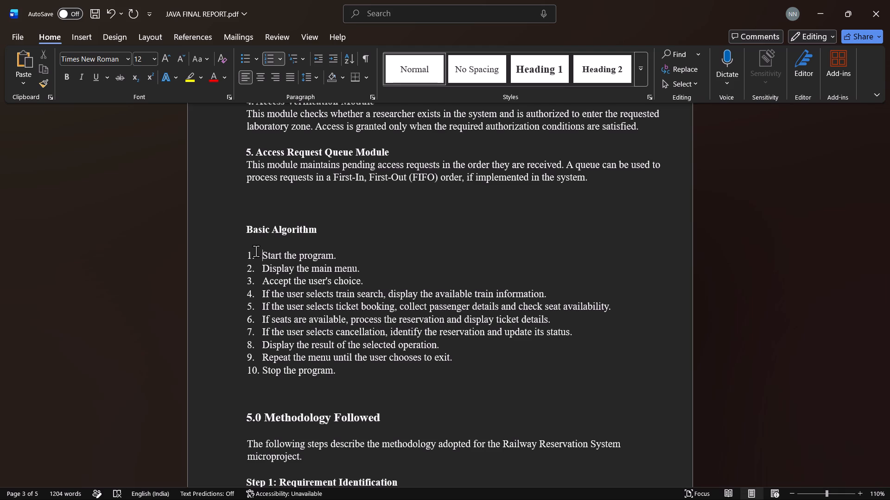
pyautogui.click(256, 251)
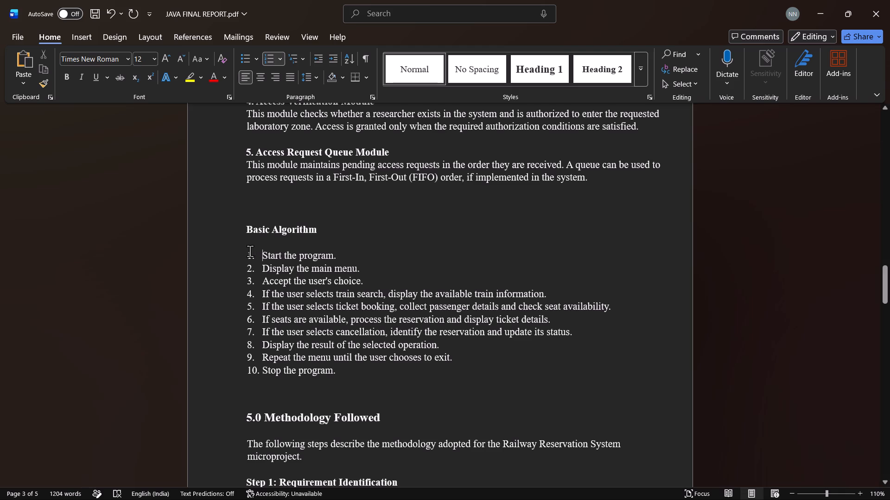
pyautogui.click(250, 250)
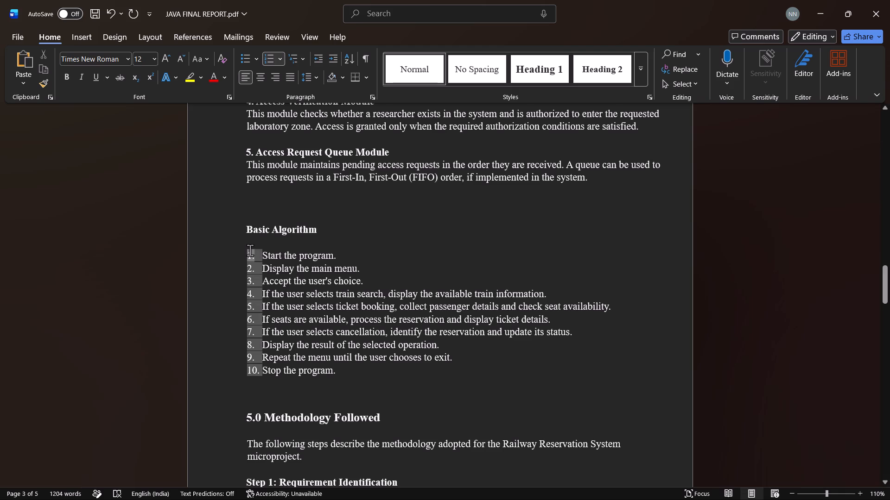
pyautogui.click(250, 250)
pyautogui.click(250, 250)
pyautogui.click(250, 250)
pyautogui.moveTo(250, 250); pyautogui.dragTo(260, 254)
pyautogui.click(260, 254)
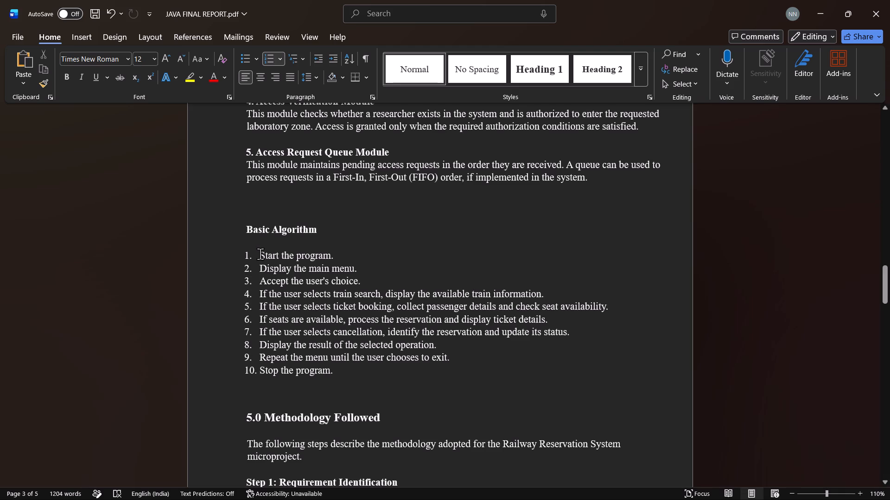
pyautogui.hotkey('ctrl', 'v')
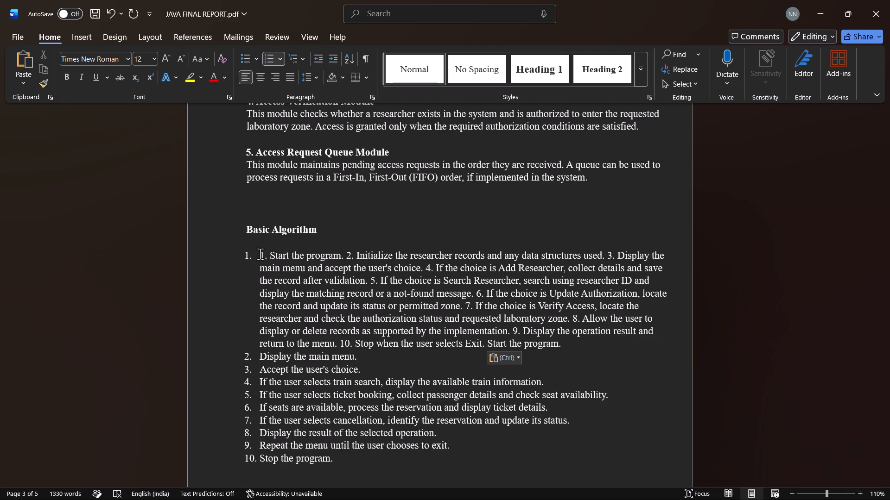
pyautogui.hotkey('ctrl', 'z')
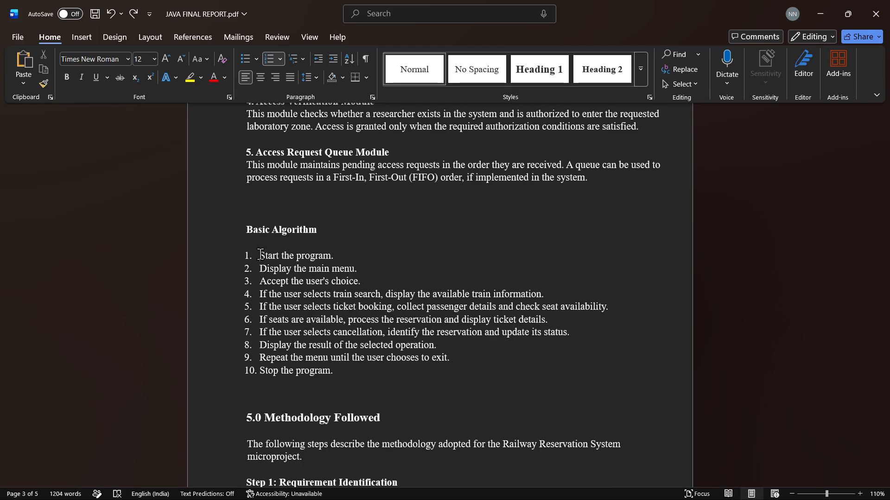
# Switch to Chrome and copy only the sentence of Basic Algorithm step 2, "Initialize the researcher records and any data structures used.".
pyautogui.scroll(-4, 260, 254)
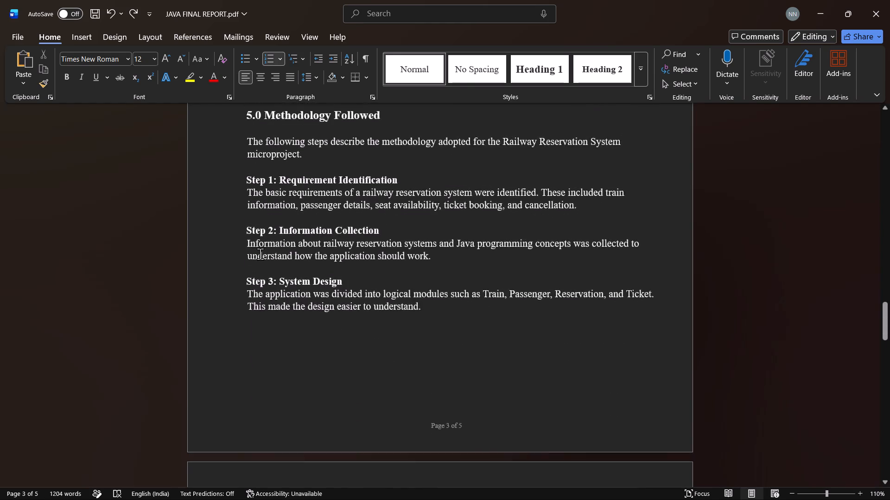
pyautogui.scroll(-1, 260, 254)
pyautogui.scroll(1, 260, 254)
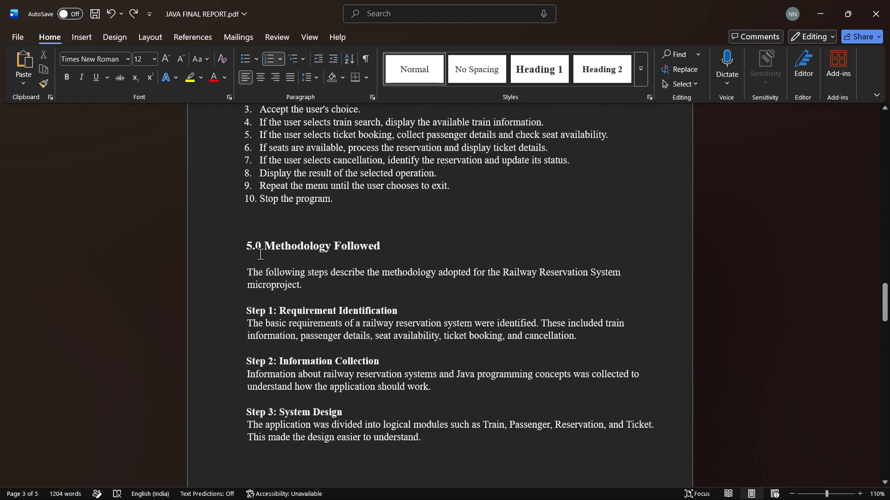
pyautogui.scroll(1, 260, 254)
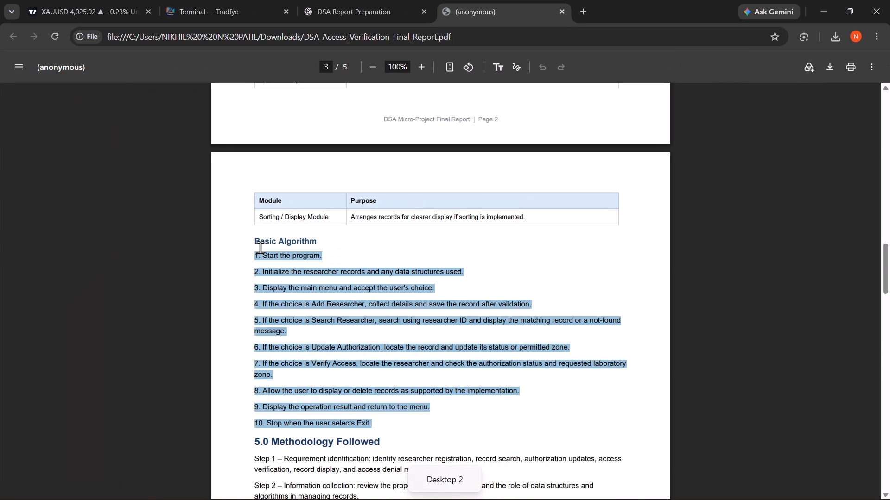
pyautogui.click(337, 257)
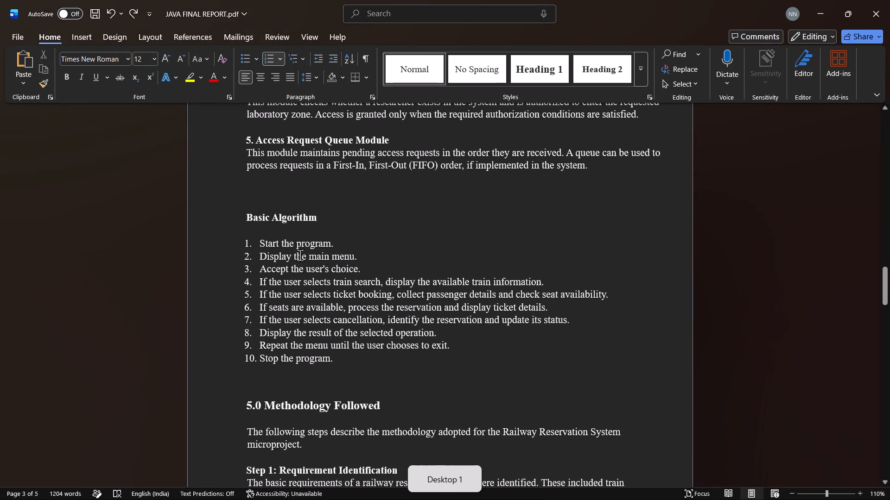
pyautogui.click(259, 253)
pyautogui.moveTo(259, 253); pyautogui.dragTo(350, 258)
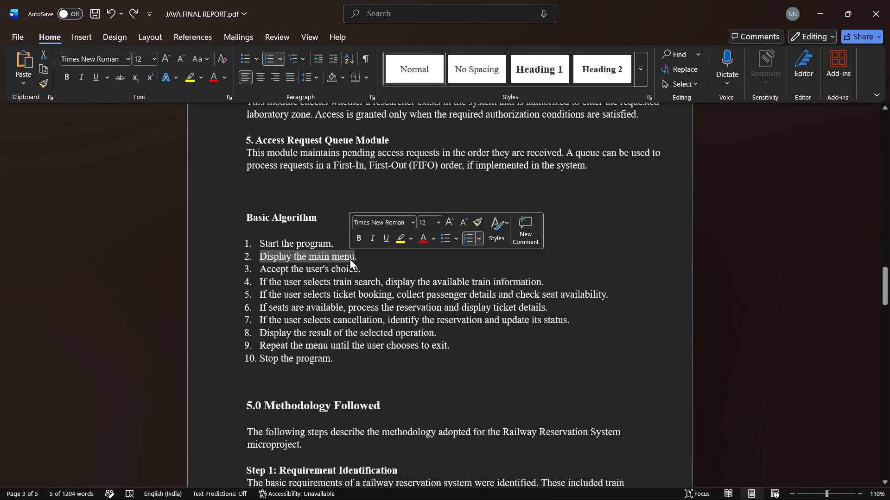
pyautogui.click(350, 258)
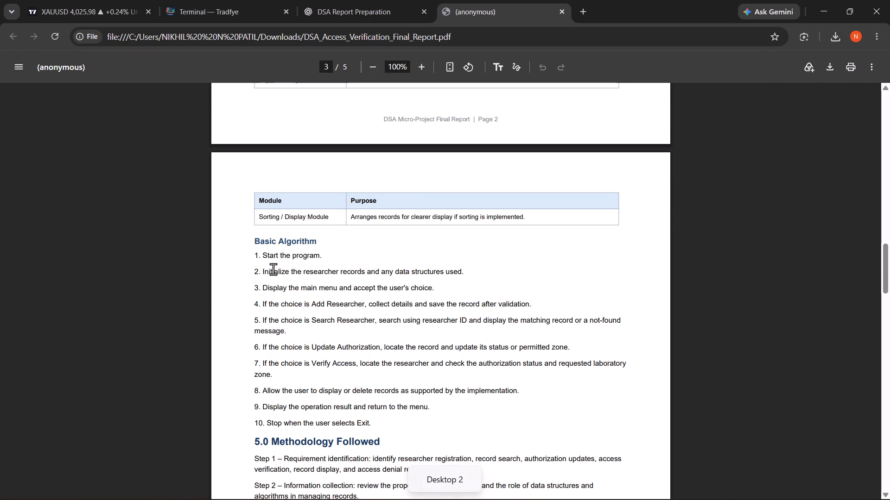
pyautogui.moveTo(262, 269); pyautogui.dragTo(469, 278)
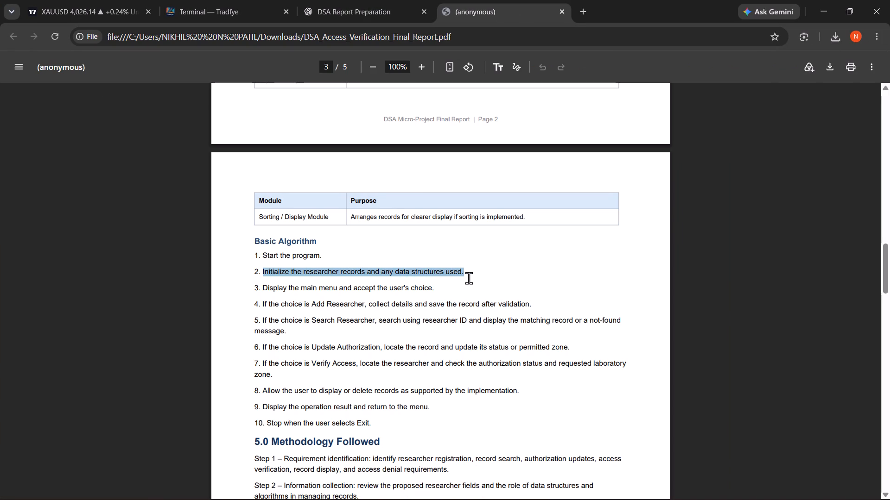
pyautogui.hotkey('ctrl', 'c')
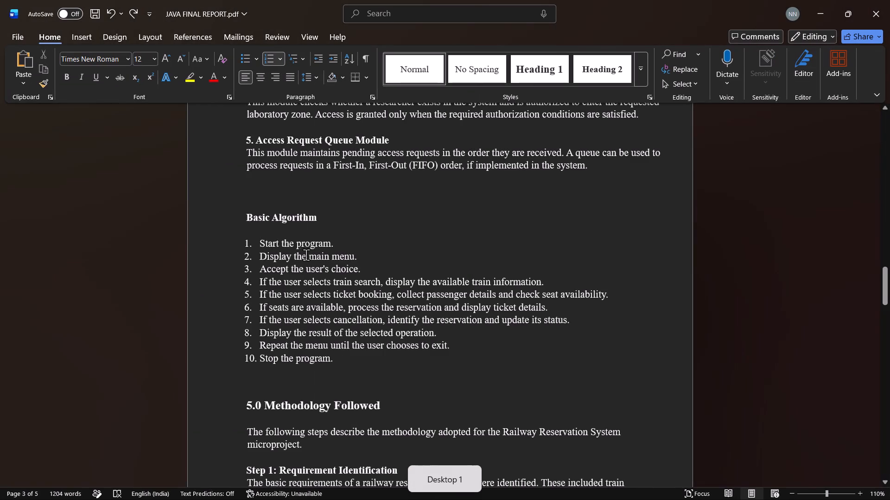
# Back in Word, replace the text of Basic Algorithm item 2 with the copied sentence, removing leftover letters and spaces before it.
pyautogui.click(356, 262)
pyautogui.moveTo(359, 259); pyautogui.dragTo(357, 259)
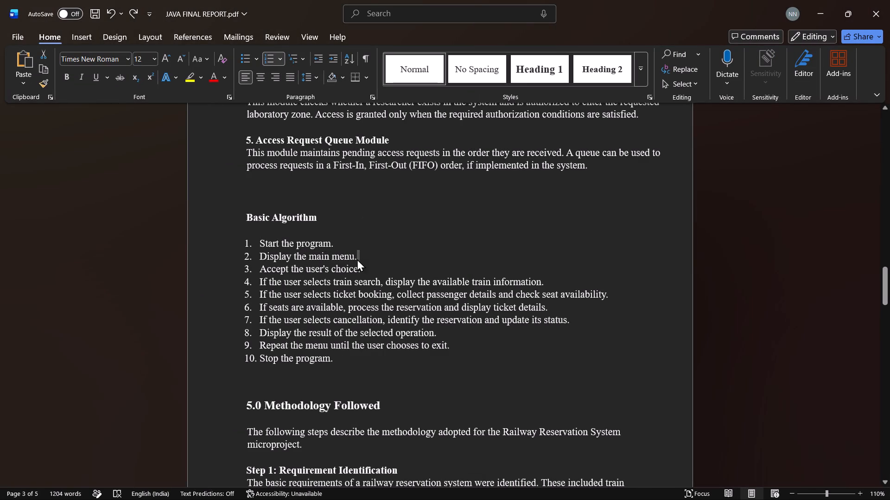
pyautogui.moveTo(357, 259); pyautogui.dragTo(313, 250)
pyautogui.click(376, 263)
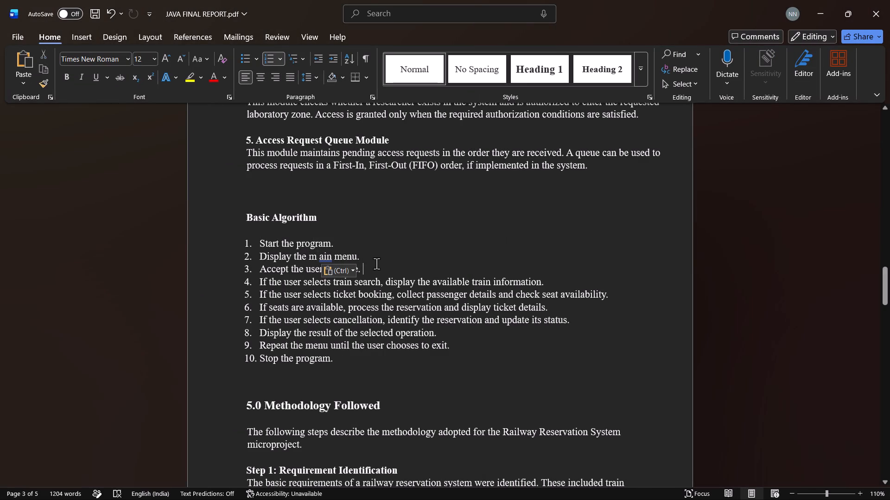
pyautogui.moveTo(361, 252); pyautogui.dragTo(277, 256)
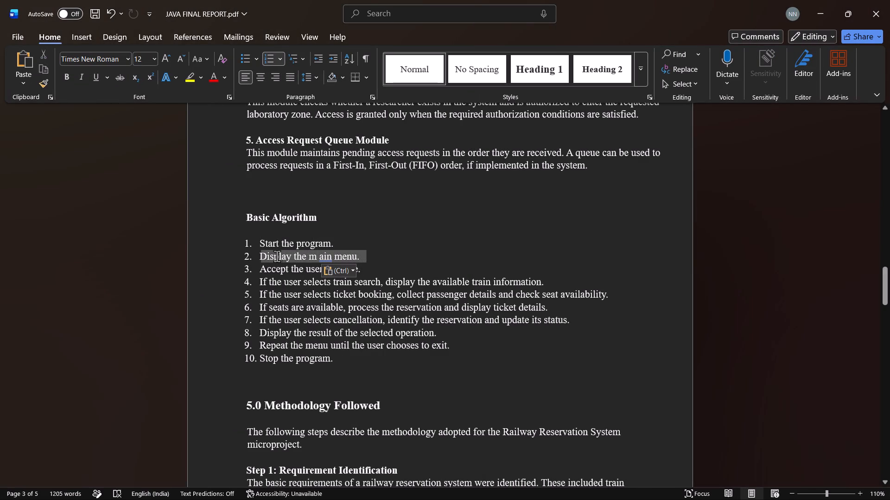
pyautogui.moveTo(277, 256); pyautogui.dragTo(278, 255)
pyautogui.moveTo(278, 255); pyautogui.dragTo(277, 256)
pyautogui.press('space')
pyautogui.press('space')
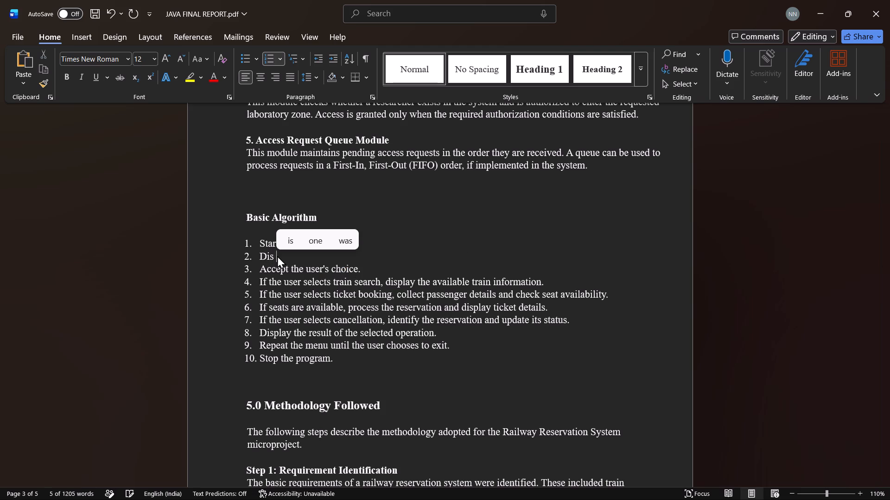
pyautogui.hotkey('ctrl', 'v')
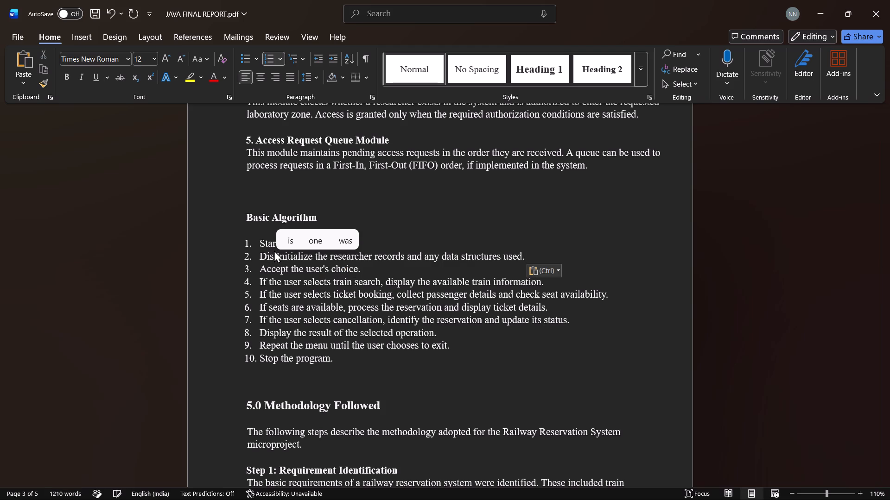
pyautogui.click(274, 250)
pyautogui.click(274, 261)
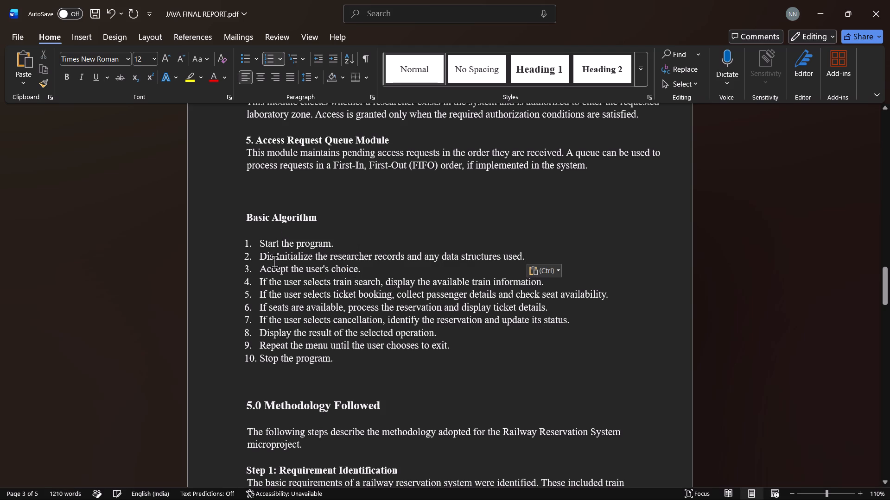
pyautogui.press('BackSpace')
pyautogui.press('BackSpace')
pyautogui.press('BackSpace')
pyautogui.press('Right')
pyautogui.press('BackSpace')
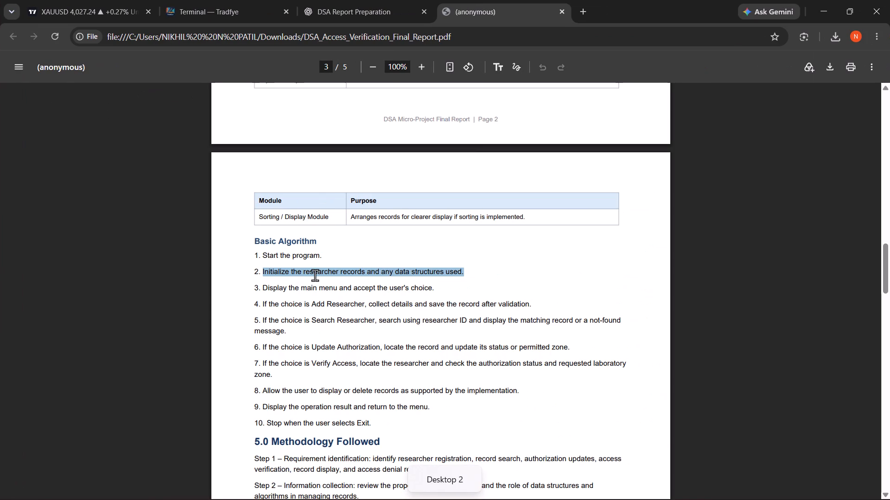
# Replace Basic Algorithm item 3 in Word with "Display the main menu and accept the user's choice." copied from the PDF in Chrome.
pyautogui.click(267, 286)
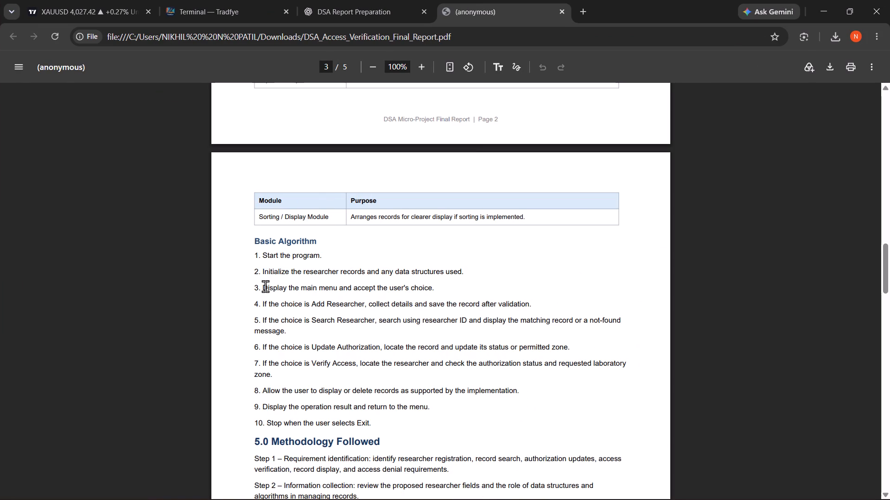
pyautogui.moveTo(264, 286); pyautogui.dragTo(454, 286)
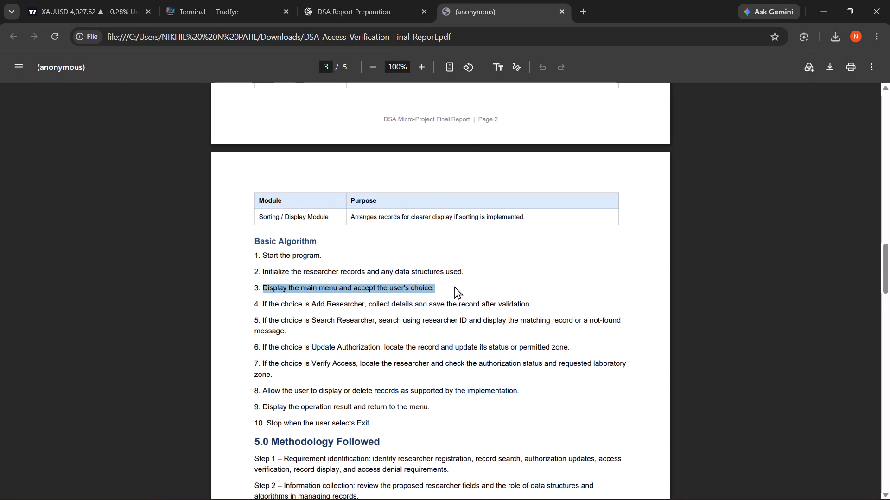
pyautogui.hotkey('ctrl', 'c')
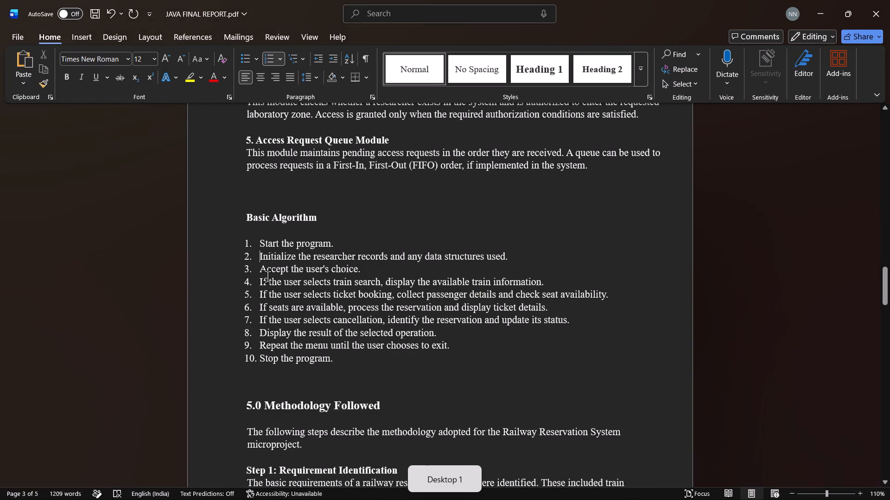
pyautogui.click(259, 272)
pyautogui.click(270, 271)
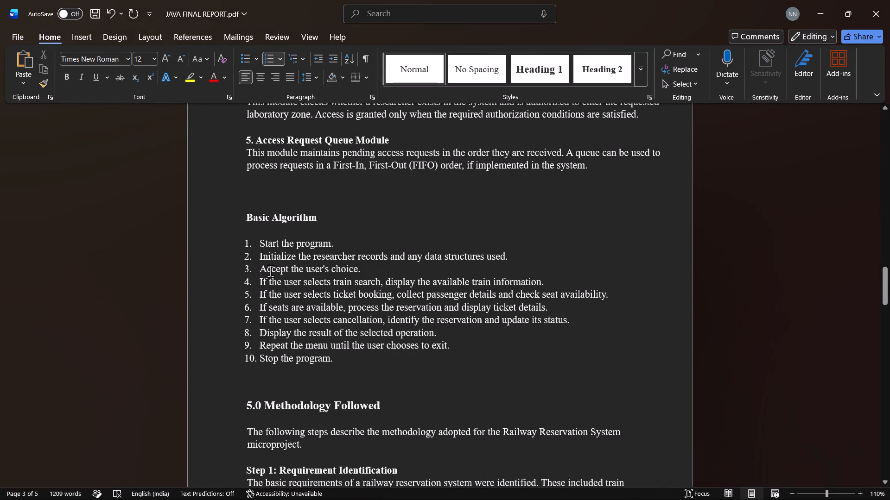
pyautogui.hotkey('ctrl', 'v')
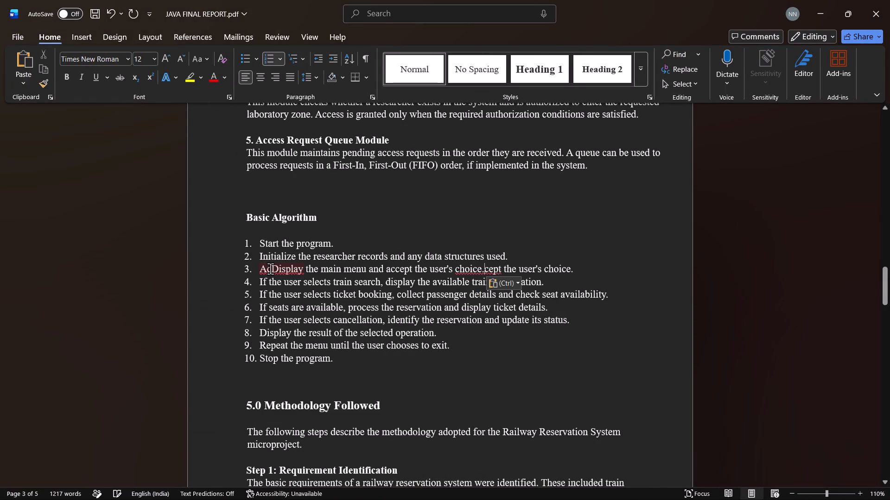
pyautogui.click(269, 268)
pyautogui.press('BackSpace')
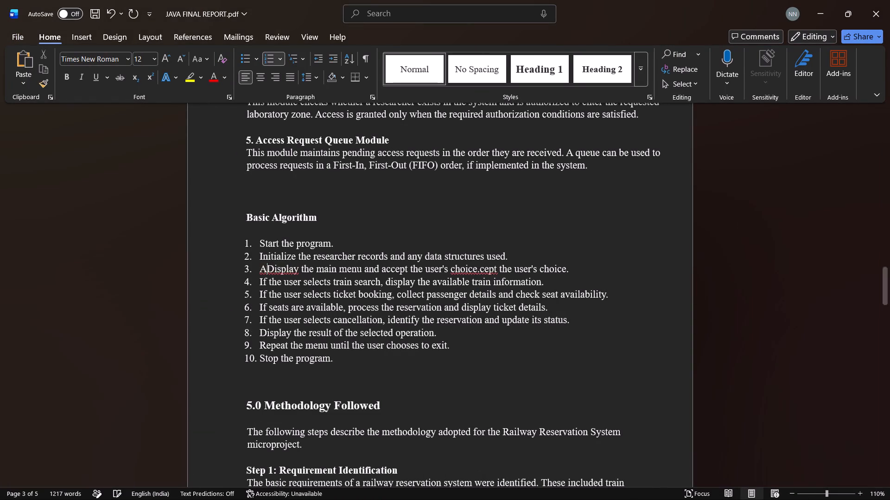
pyautogui.press('BackSpace')
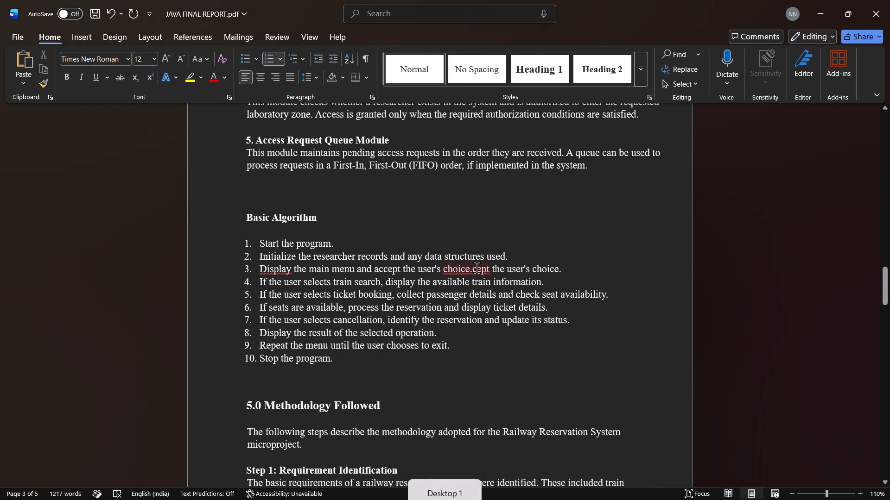
pyautogui.click(477, 268)
pyautogui.moveTo(474, 267); pyautogui.dragTo(546, 275)
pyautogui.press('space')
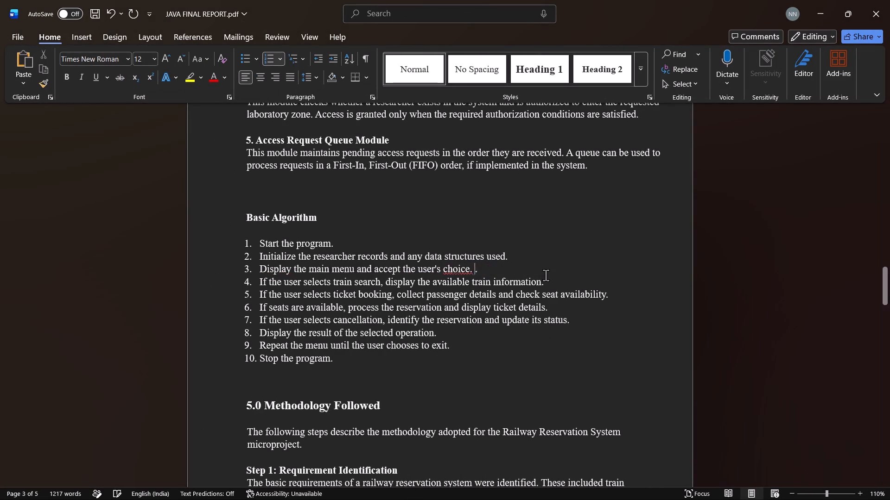
pyautogui.press('Right')
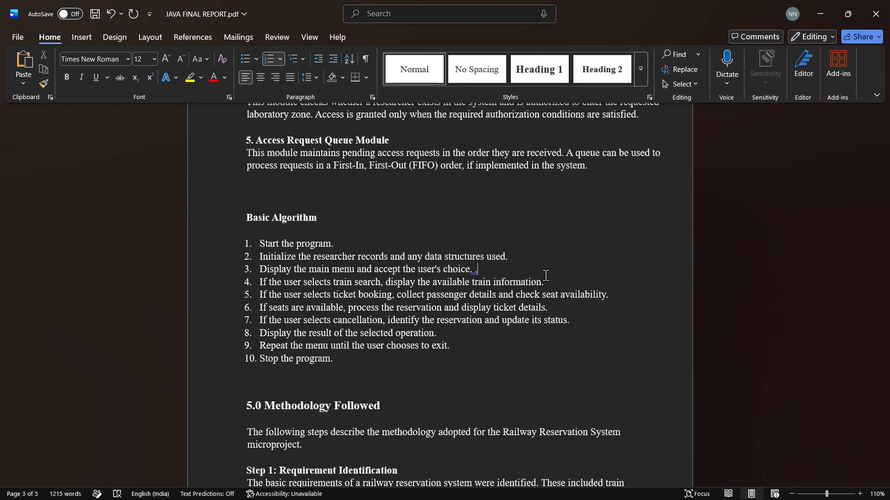
pyautogui.press('BackSpace')
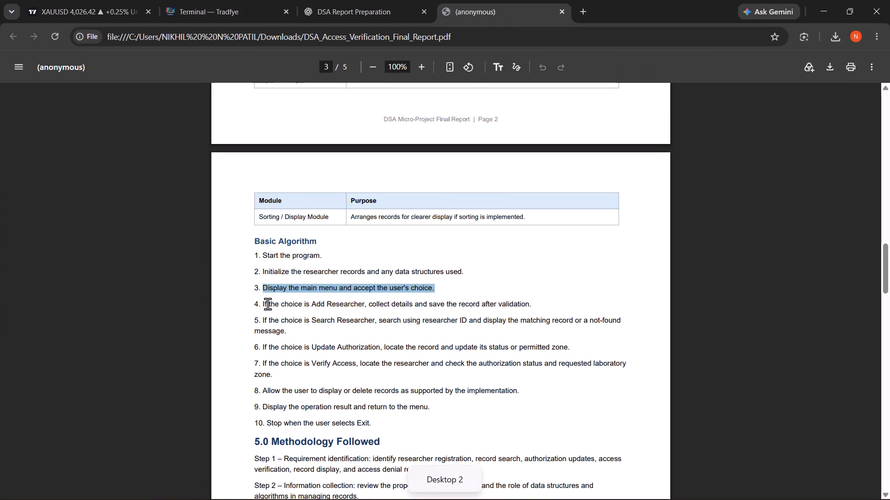
# Copy the text of Basic Algorithm step 4, about the Add Researcher choice, from the PDF in Chrome.
pyautogui.moveTo(265, 303); pyautogui.dragTo(489, 288)
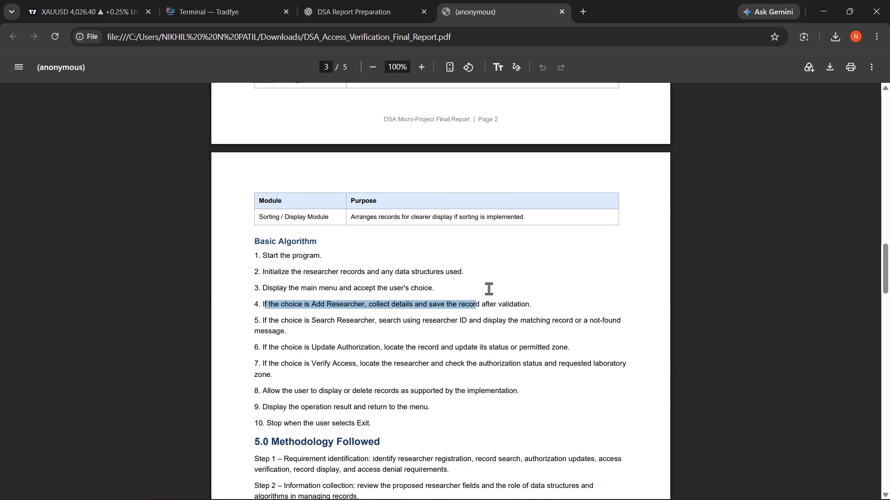
pyautogui.moveTo(489, 288); pyautogui.dragTo(544, 302)
pyautogui.hotkey('ctrl', 'c')
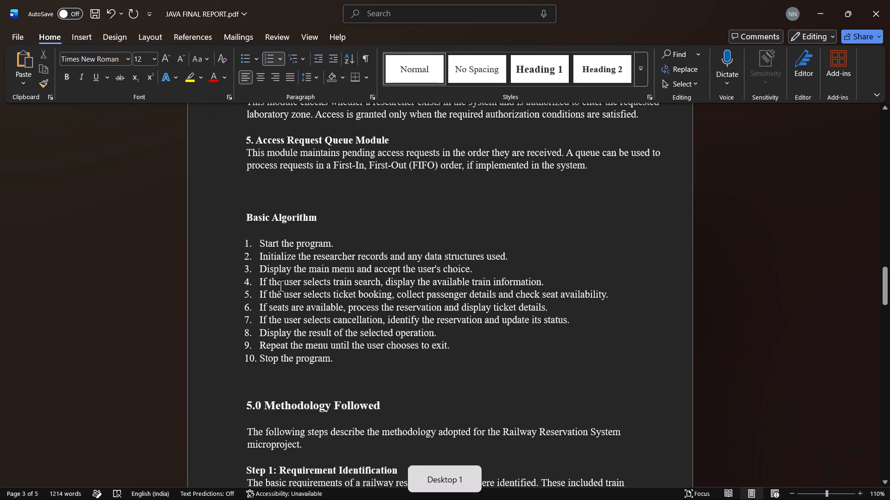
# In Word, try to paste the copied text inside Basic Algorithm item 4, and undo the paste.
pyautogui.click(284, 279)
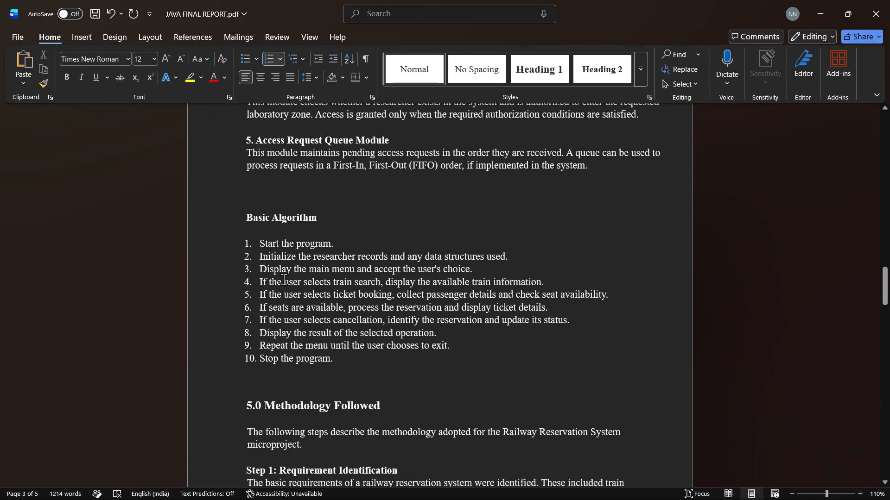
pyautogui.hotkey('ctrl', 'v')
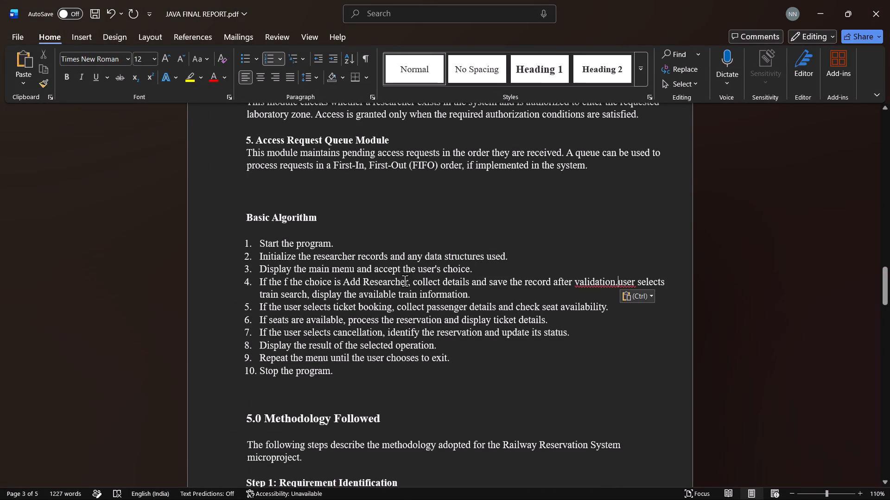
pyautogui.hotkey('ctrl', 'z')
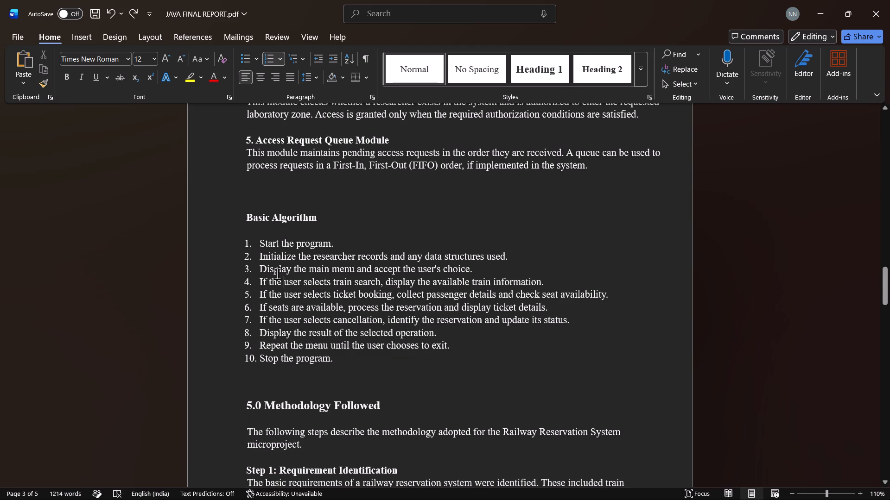
# Replace Basic Algorithm item 4 with "If the choice is Add Researcher, collect details and save the record after validation.", removing the stray "f".
pyautogui.moveTo(271, 281); pyautogui.dragTo(446, 269)
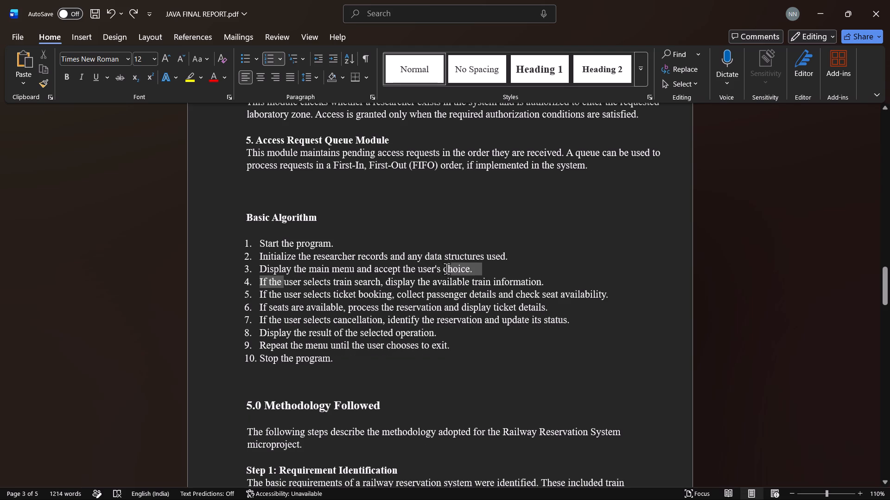
pyautogui.moveTo(446, 269); pyautogui.dragTo(495, 281)
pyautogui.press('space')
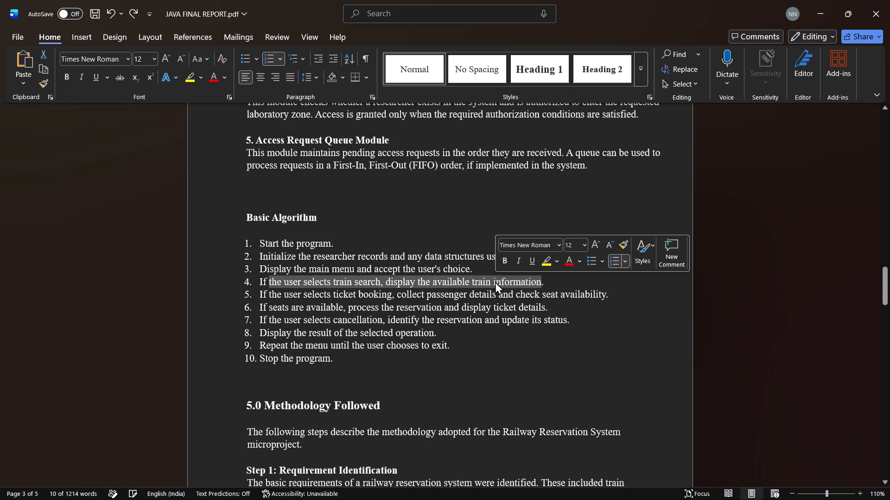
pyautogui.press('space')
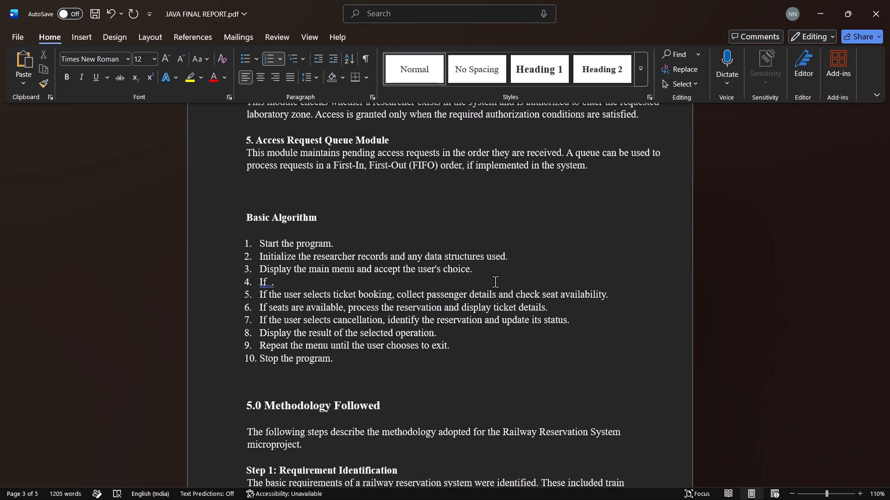
pyautogui.press('Right')
pyautogui.press('BackSpace')
pyautogui.hotkey('ctrl', 'v')
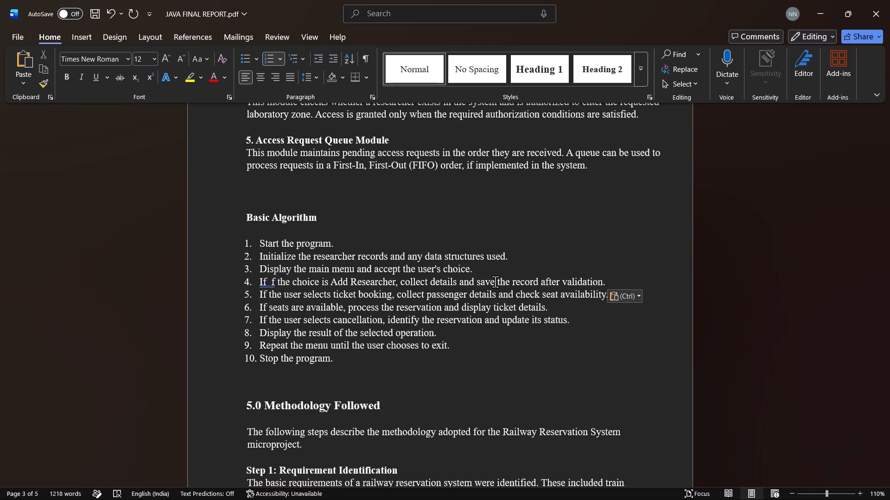
pyautogui.press('Right')
pyautogui.click(275, 280)
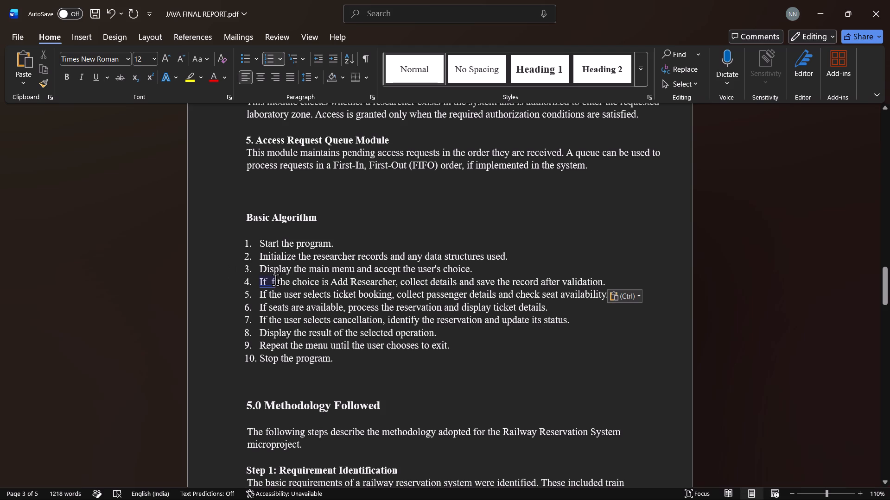
pyautogui.press('BackSpace')
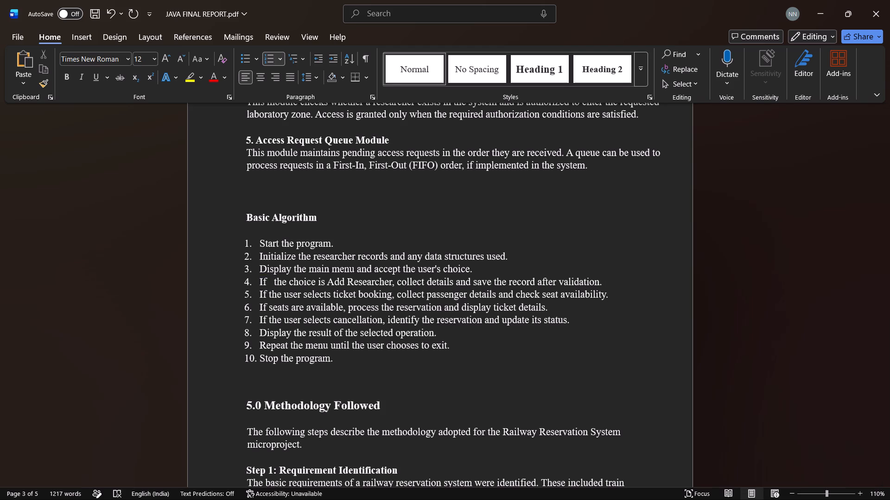
pyautogui.press('BackSpace')
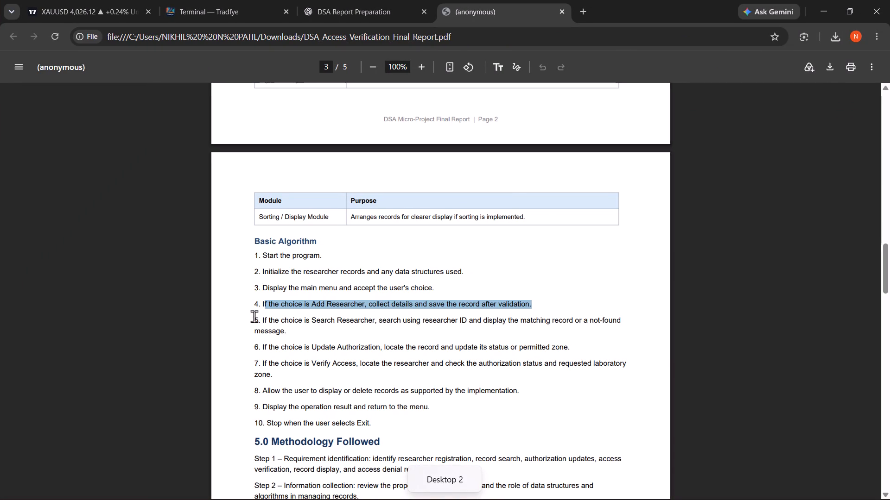
# Replace Word's Basic Algorithm item 5 with the PDF's "If the choice is Search Researcher, search using researcher ID and display the matching record or a not-found message.".
pyautogui.moveTo(264, 321); pyautogui.dragTo(296, 340)
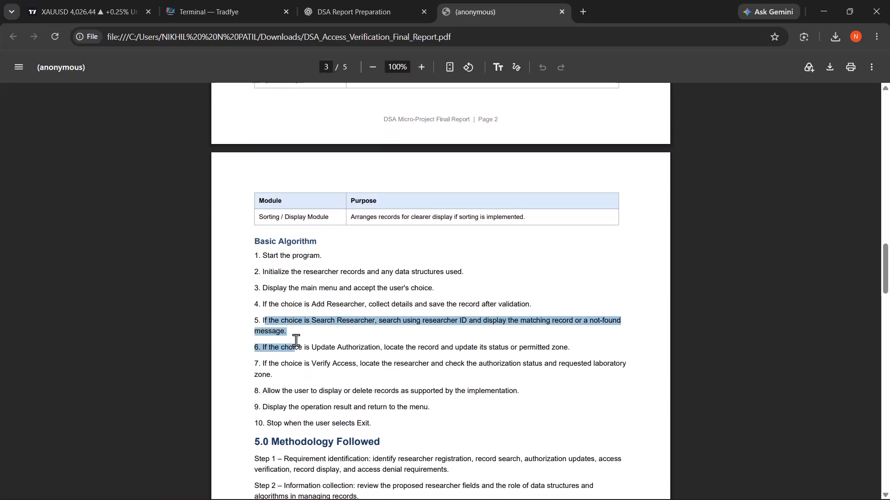
pyautogui.moveTo(296, 340); pyautogui.dragTo(283, 330)
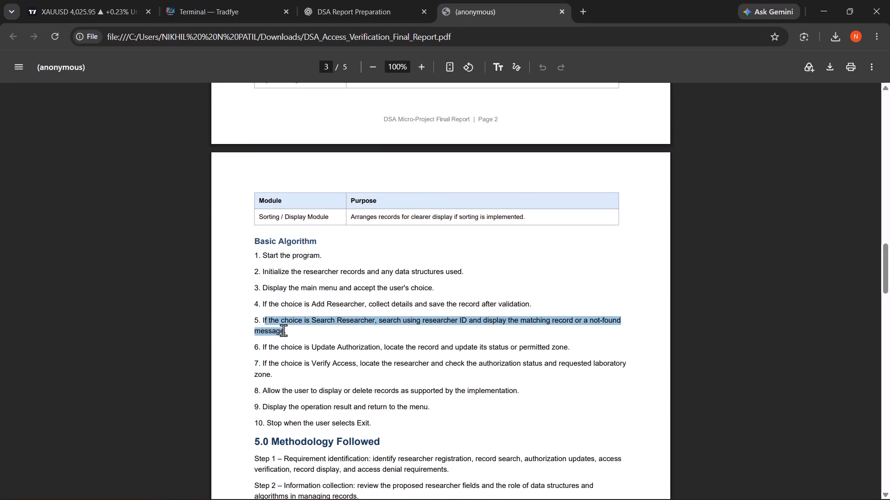
pyautogui.hotkey('ctrl', 'c')
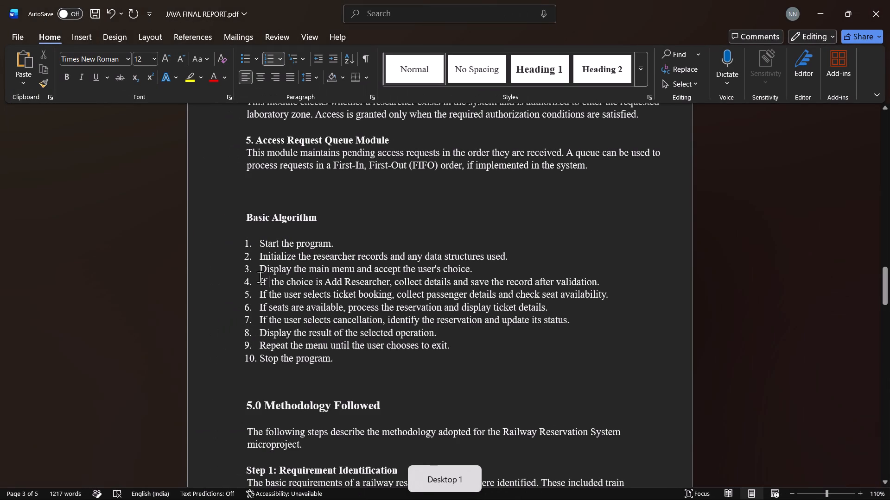
pyautogui.click(273, 295)
pyautogui.moveTo(273, 295); pyautogui.dragTo(510, 291)
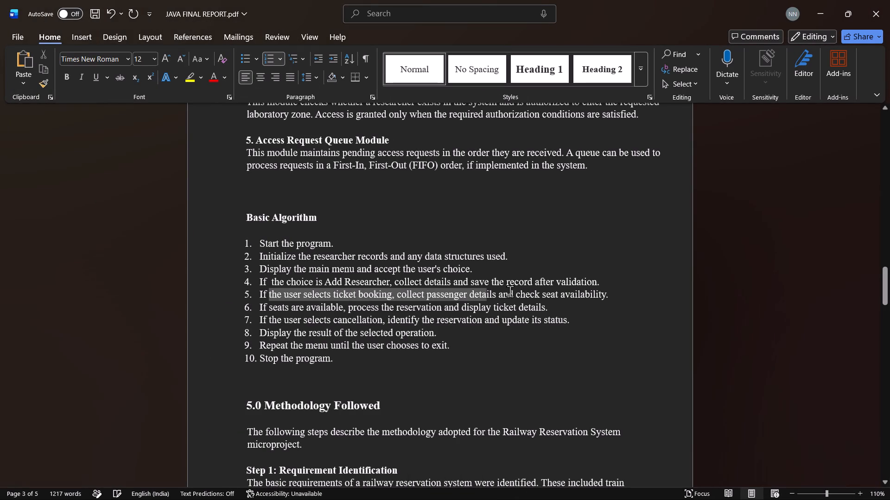
pyautogui.moveTo(510, 291); pyautogui.dragTo(582, 293)
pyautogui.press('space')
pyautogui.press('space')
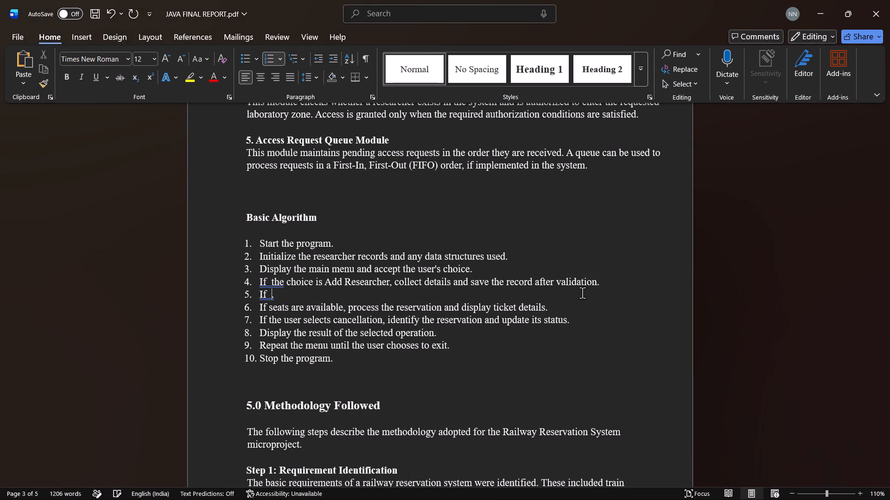
pyautogui.hotkey('ctrl', 'v')
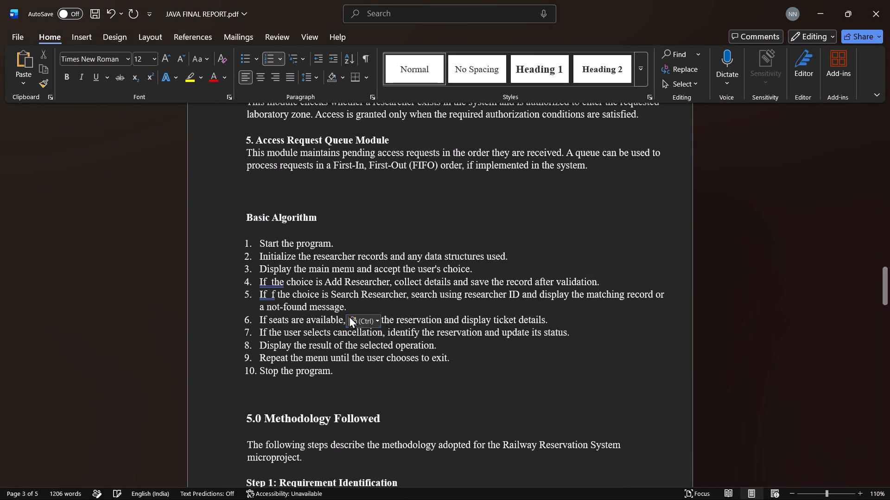
pyautogui.click(275, 295)
pyautogui.press('BackSpace')
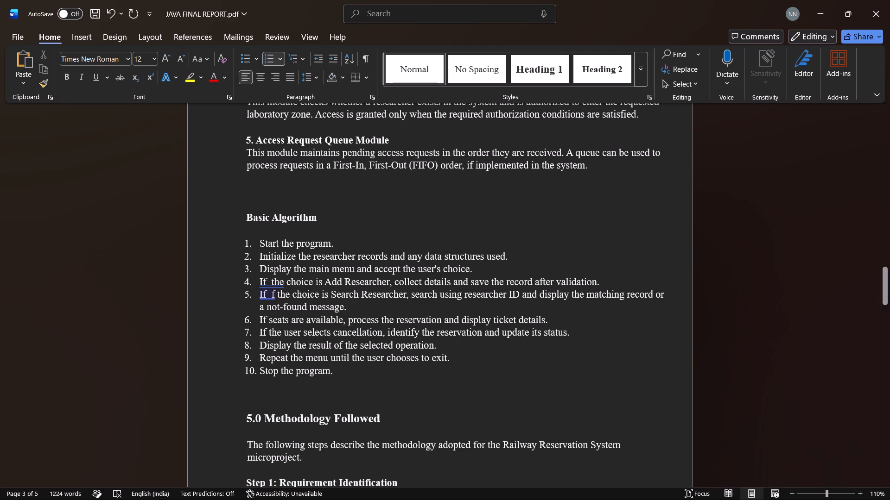
pyautogui.press('BackSpace')
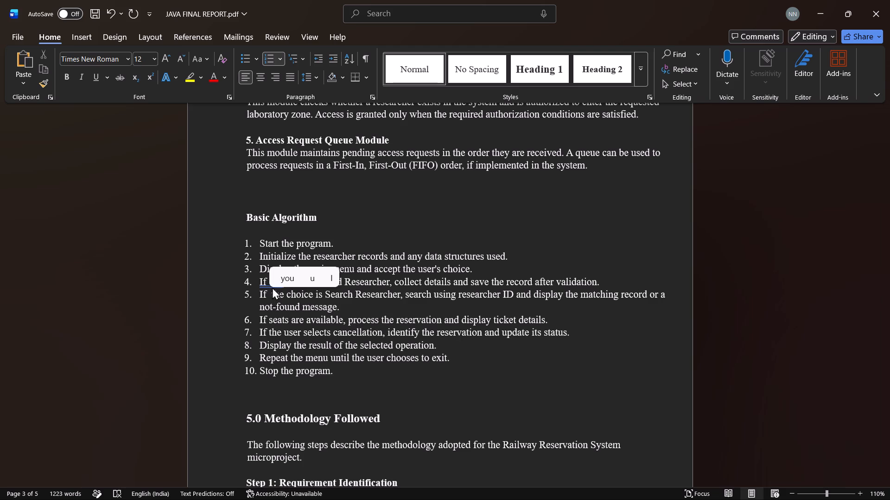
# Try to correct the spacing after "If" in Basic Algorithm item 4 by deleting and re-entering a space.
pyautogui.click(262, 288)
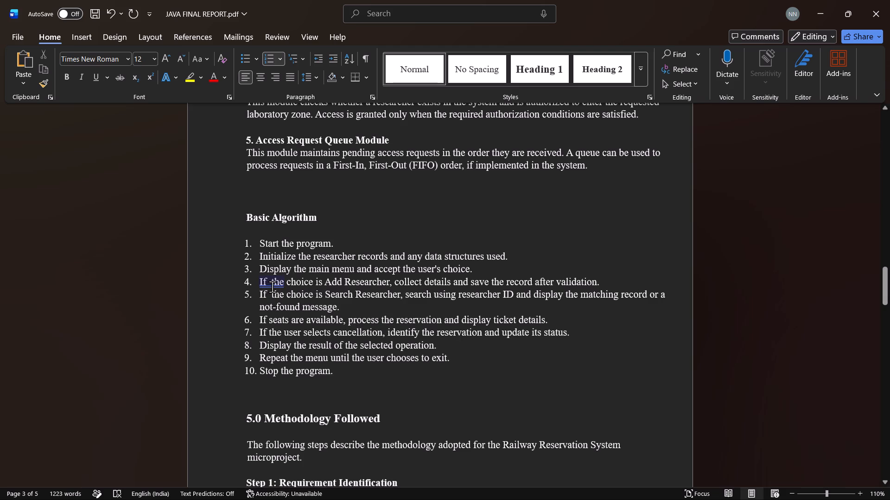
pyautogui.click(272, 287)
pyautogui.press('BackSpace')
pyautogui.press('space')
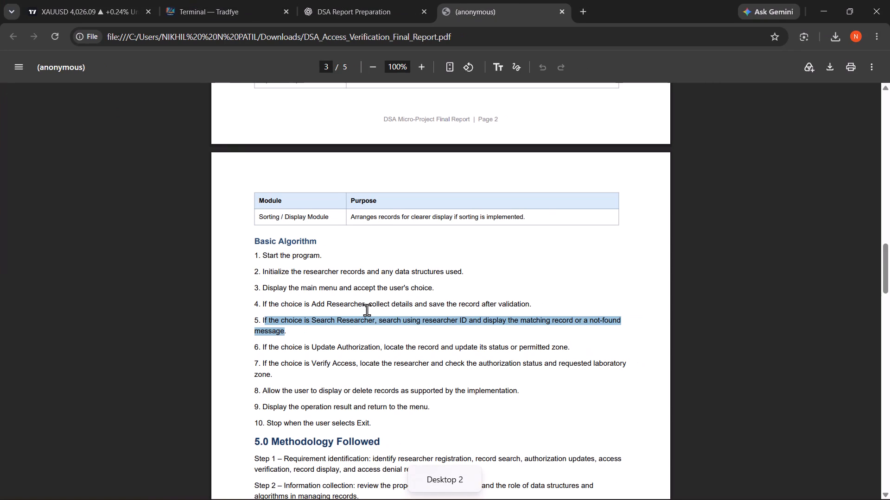
pyautogui.moveTo(266, 345); pyautogui.dragTo(338, 342)
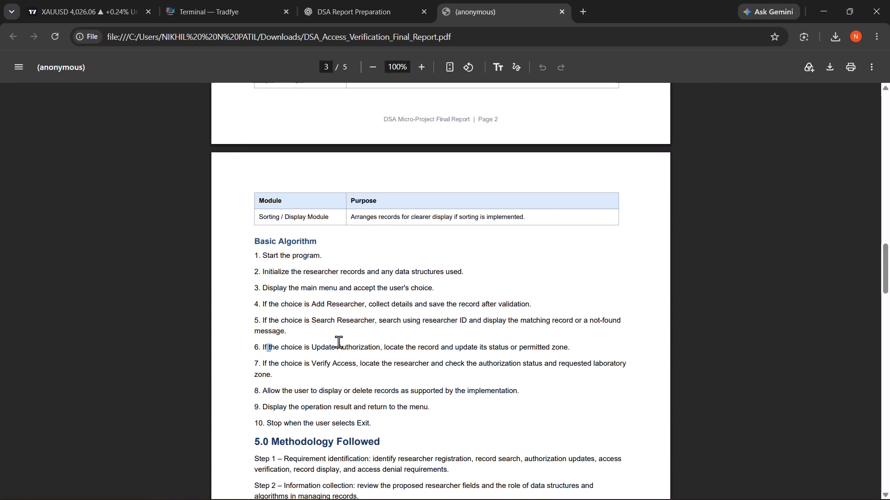
pyautogui.moveTo(338, 342); pyautogui.dragTo(580, 348)
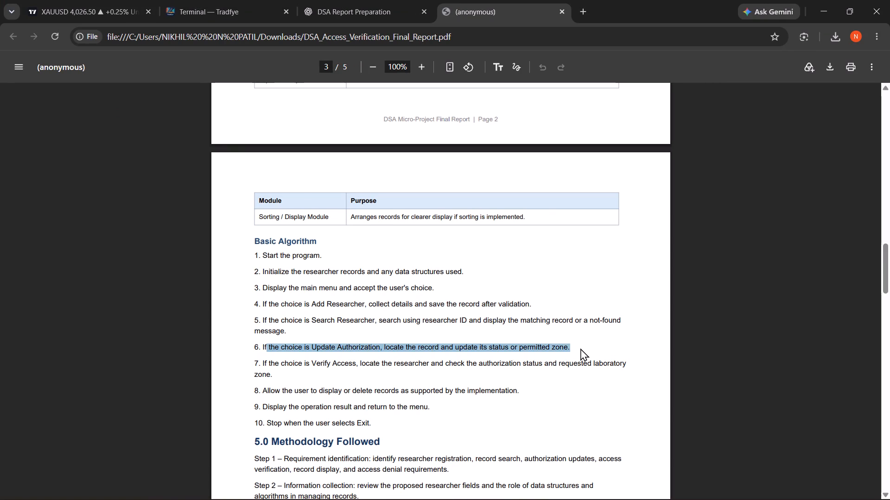
pyautogui.moveTo(579, 347); pyautogui.dragTo(264, 344)
pyautogui.moveTo(264, 344); pyautogui.dragTo(598, 344)
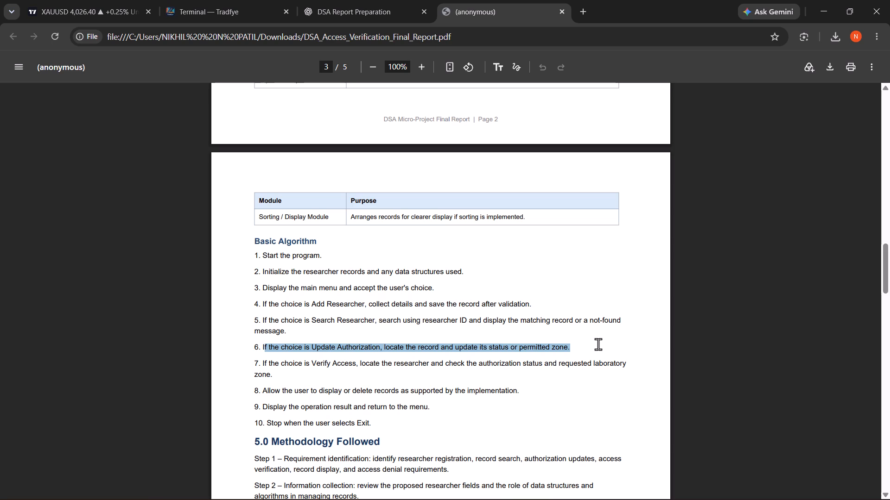
pyautogui.moveTo(598, 344); pyautogui.dragTo(601, 344)
pyautogui.hotkey('ctrl', 'c')
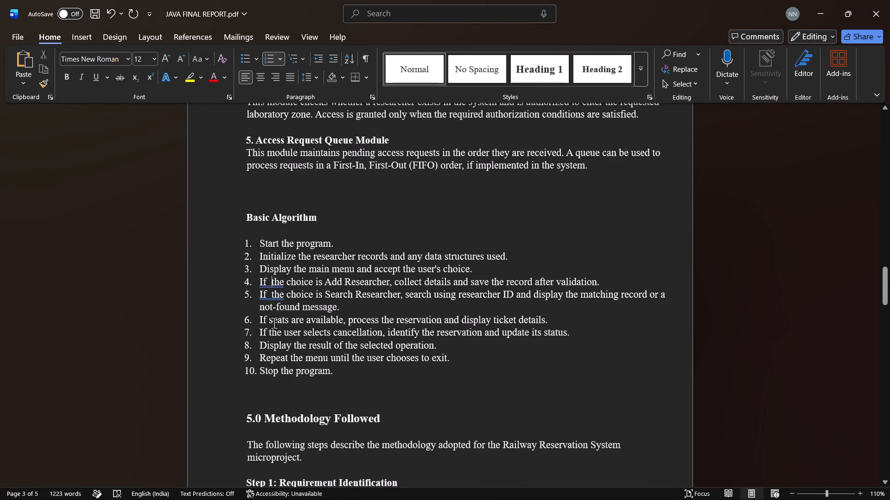
pyautogui.moveTo(274, 321); pyautogui.dragTo(554, 315)
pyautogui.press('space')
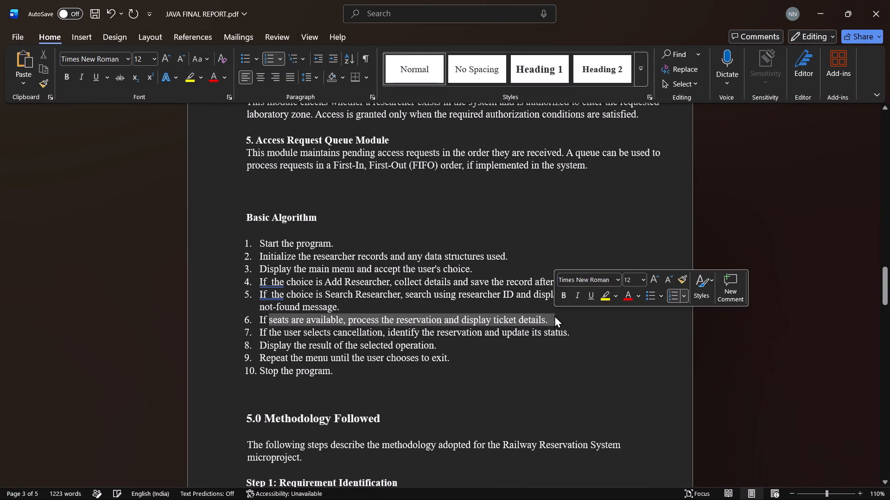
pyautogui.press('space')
pyautogui.hotkey('ctrl', 'v')
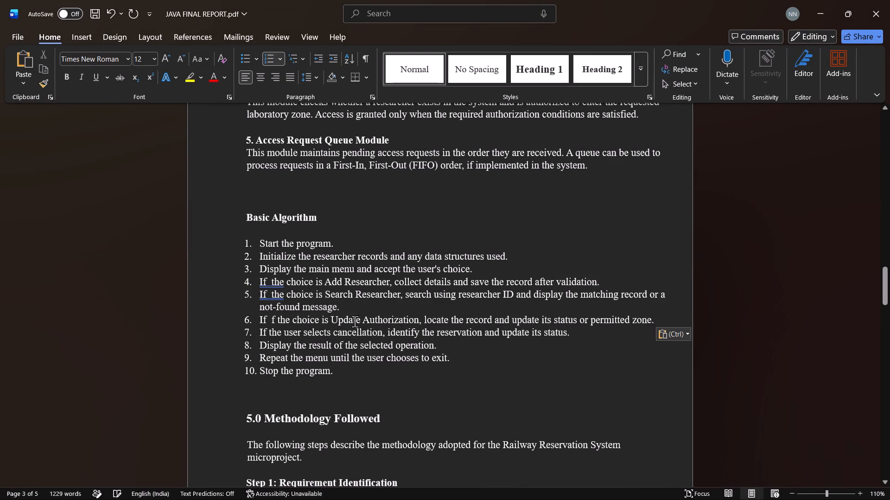
pyautogui.click(277, 318)
pyautogui.press('BackSpace')
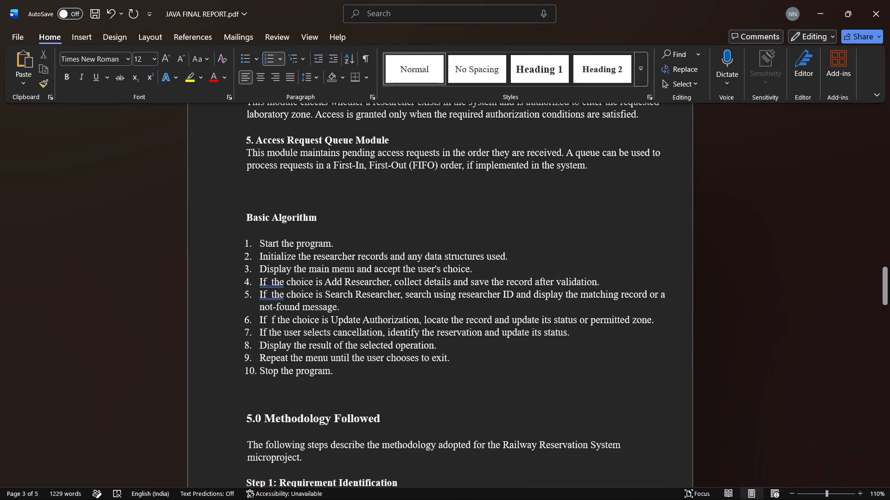
pyautogui.press('BackSpace')
pyautogui.press('BackSpace')
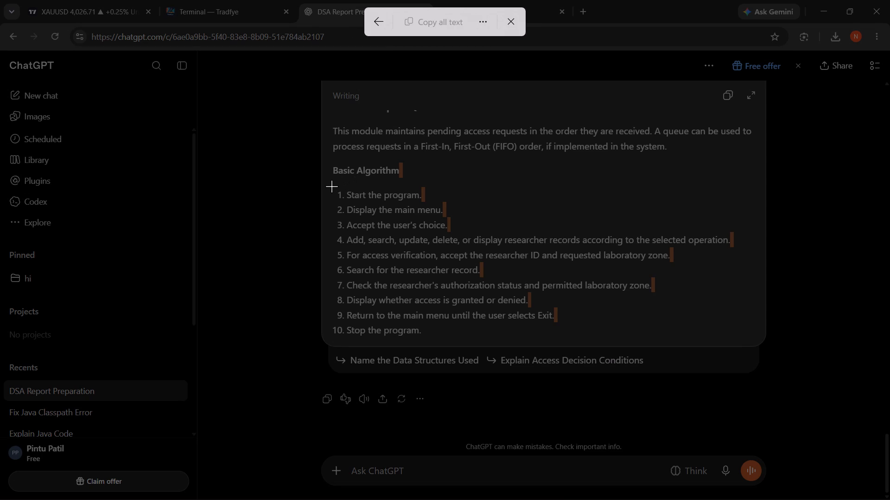
pyautogui.click(331, 186)
pyautogui.moveTo(331, 186); pyautogui.dragTo(336, 194)
pyautogui.moveTo(308, 185); pyautogui.dragTo(508, 255)
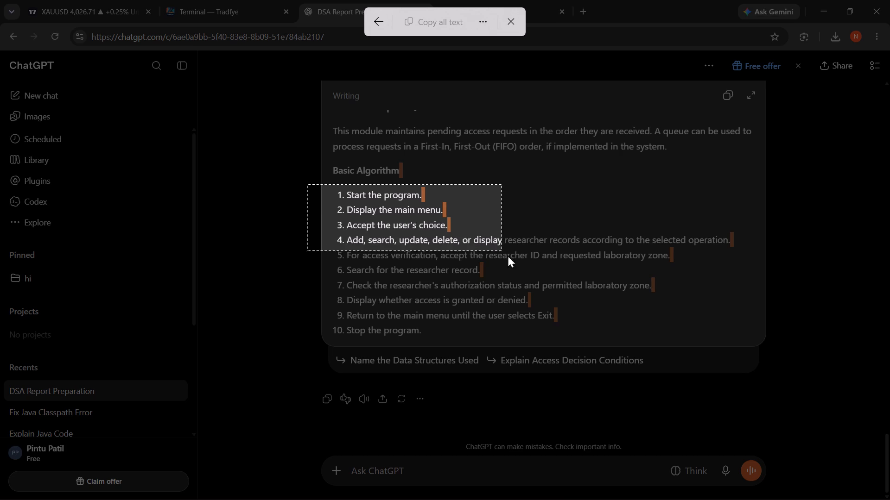
pyautogui.moveTo(508, 255); pyautogui.dragTo(743, 343)
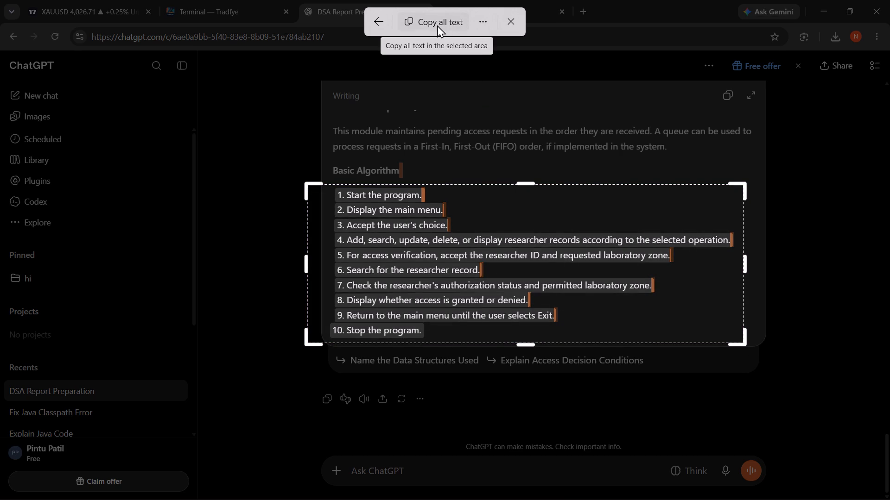
pyautogui.click(437, 25)
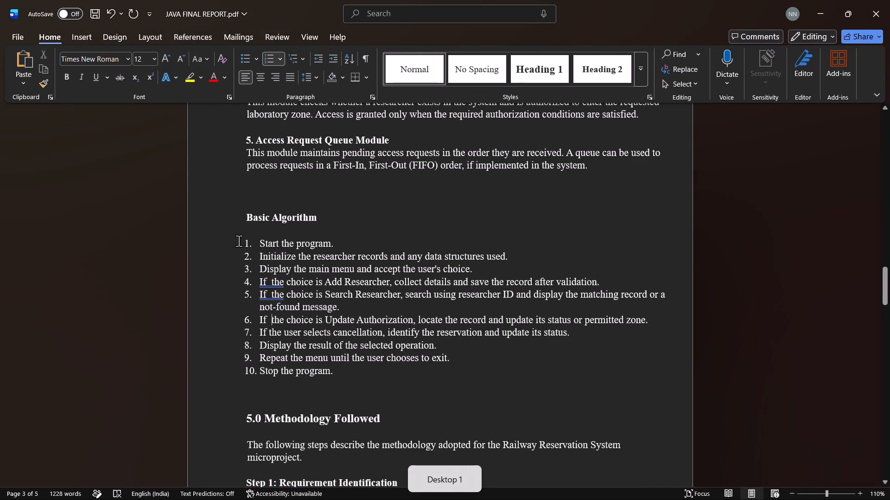
# Replace the entire Basic Algorithm list in Word with the copied ten steps, from "Start the program." to "Stop the program.".
pyautogui.moveTo(239, 241); pyautogui.dragTo(493, 368)
pyautogui.click(493, 368)
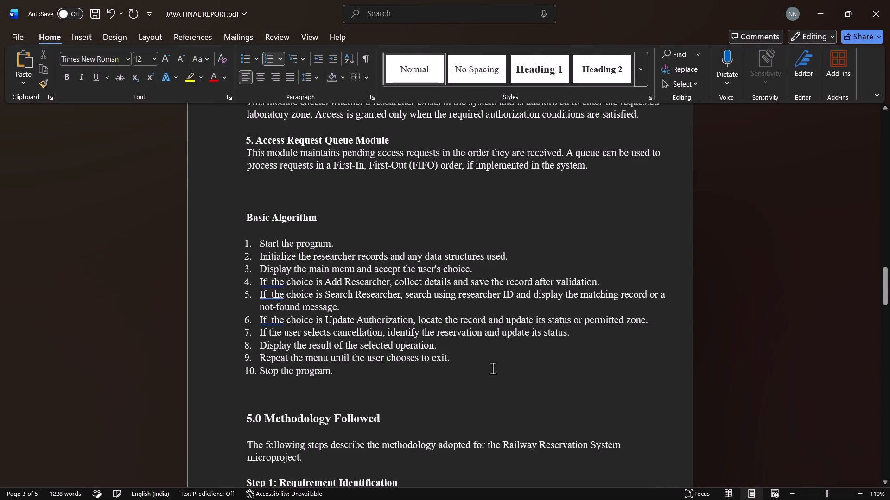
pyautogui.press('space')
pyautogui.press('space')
pyautogui.moveTo(372, 375); pyautogui.dragTo(228, 347)
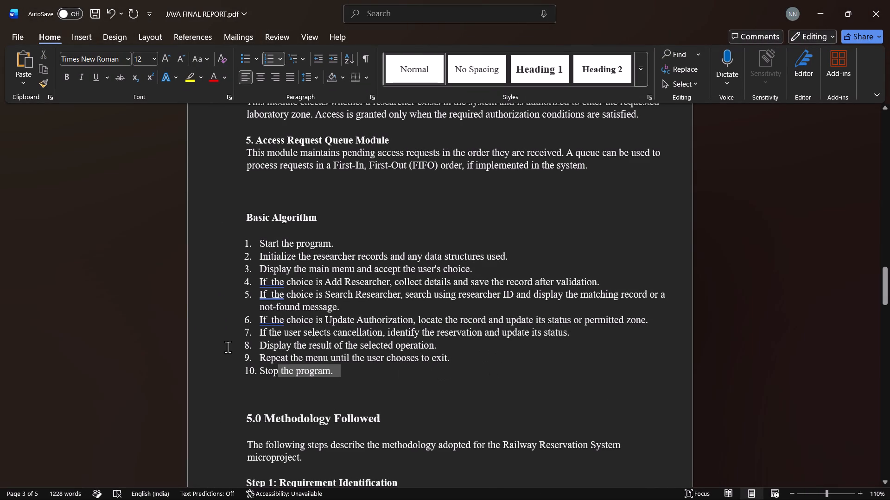
pyautogui.moveTo(228, 347); pyautogui.dragTo(162, 239)
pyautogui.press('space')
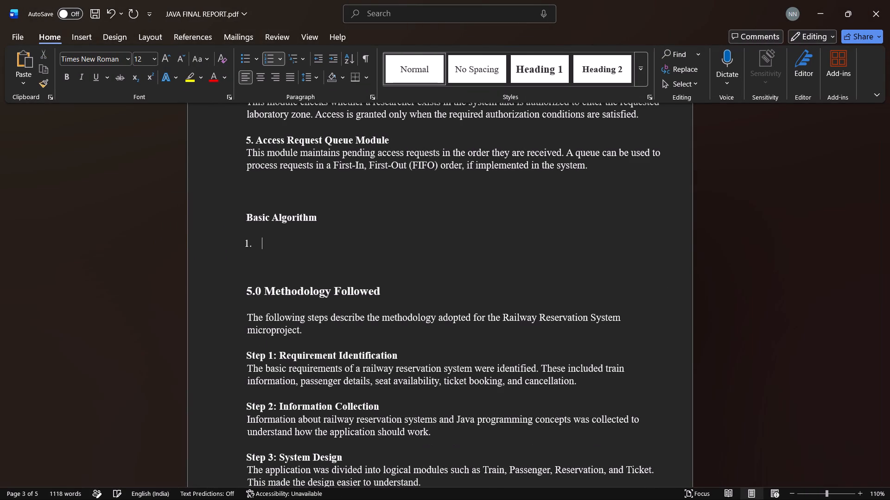
pyautogui.hotkey('ctrl', 'v')
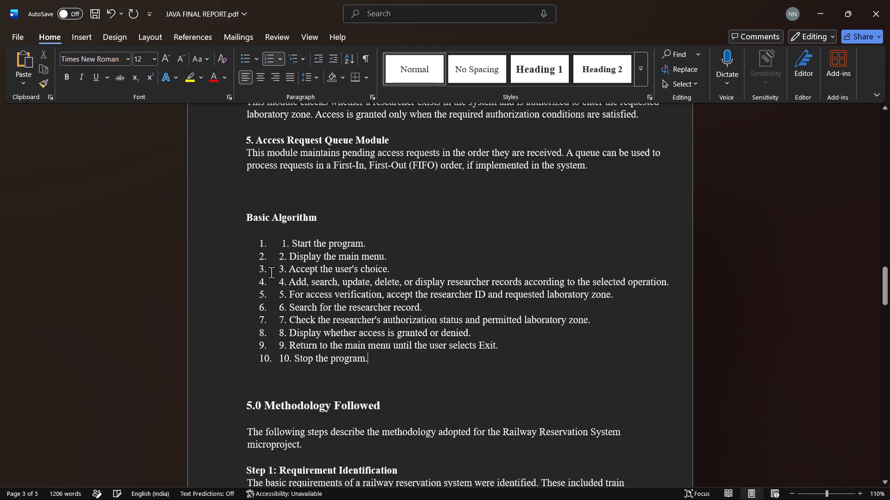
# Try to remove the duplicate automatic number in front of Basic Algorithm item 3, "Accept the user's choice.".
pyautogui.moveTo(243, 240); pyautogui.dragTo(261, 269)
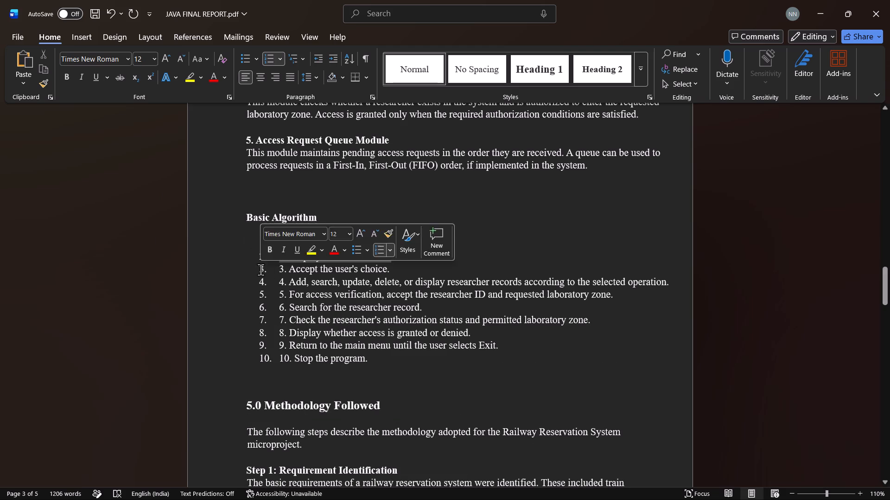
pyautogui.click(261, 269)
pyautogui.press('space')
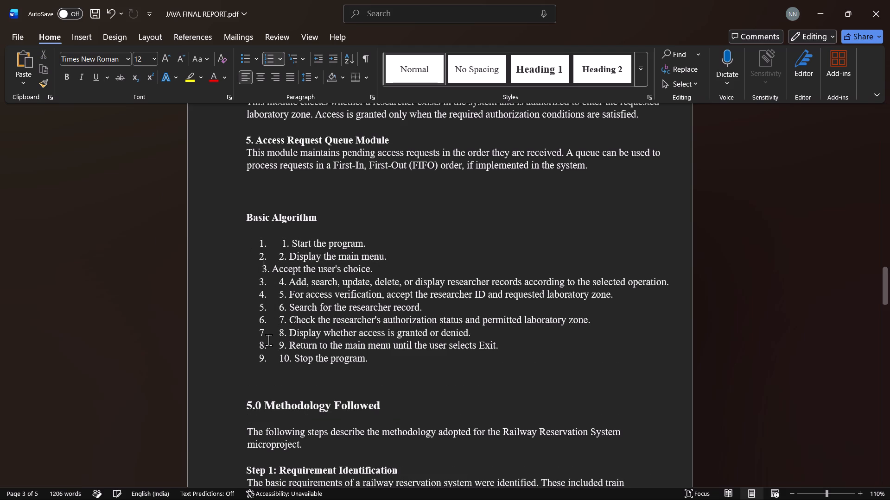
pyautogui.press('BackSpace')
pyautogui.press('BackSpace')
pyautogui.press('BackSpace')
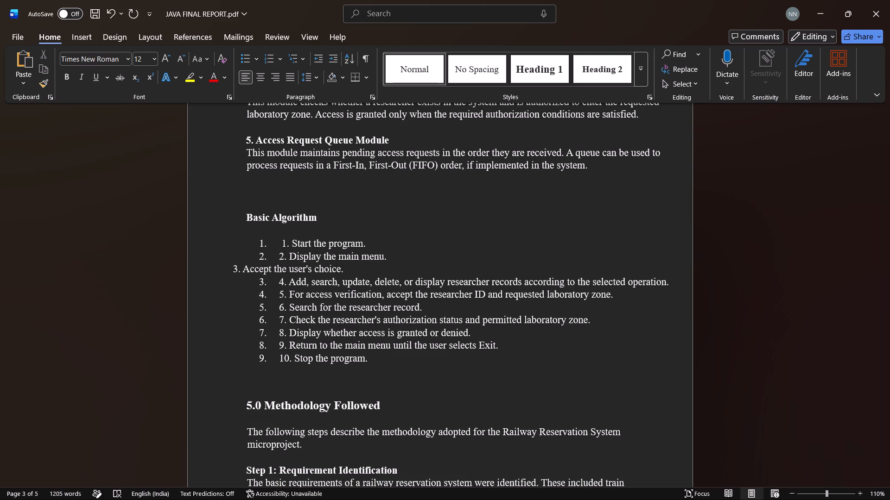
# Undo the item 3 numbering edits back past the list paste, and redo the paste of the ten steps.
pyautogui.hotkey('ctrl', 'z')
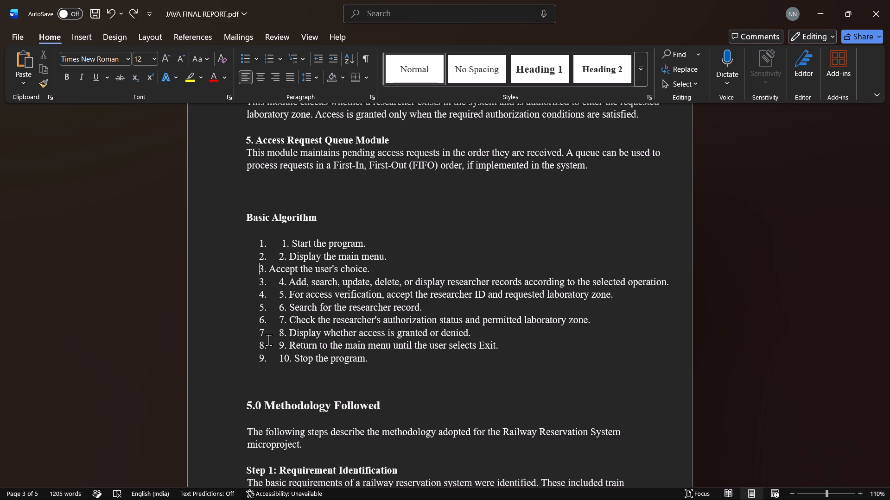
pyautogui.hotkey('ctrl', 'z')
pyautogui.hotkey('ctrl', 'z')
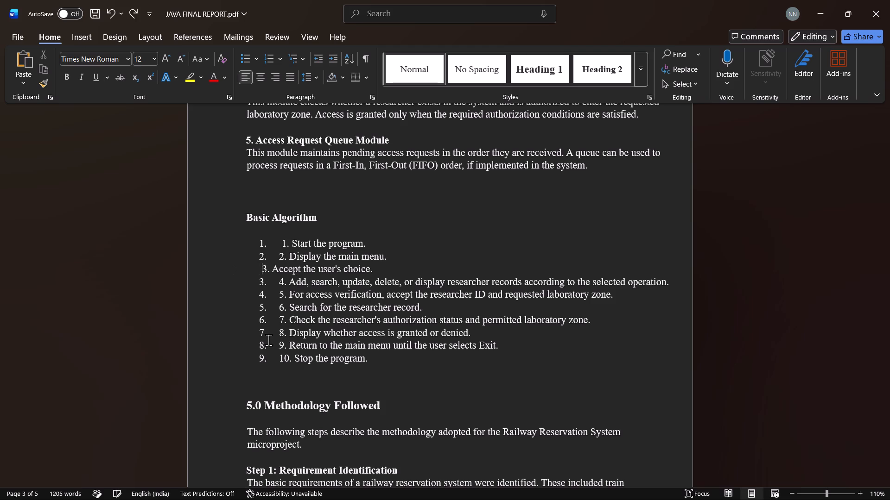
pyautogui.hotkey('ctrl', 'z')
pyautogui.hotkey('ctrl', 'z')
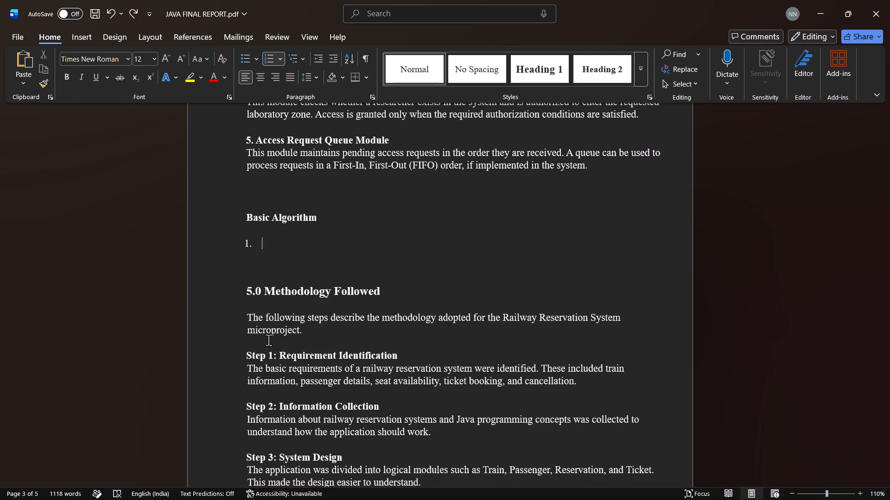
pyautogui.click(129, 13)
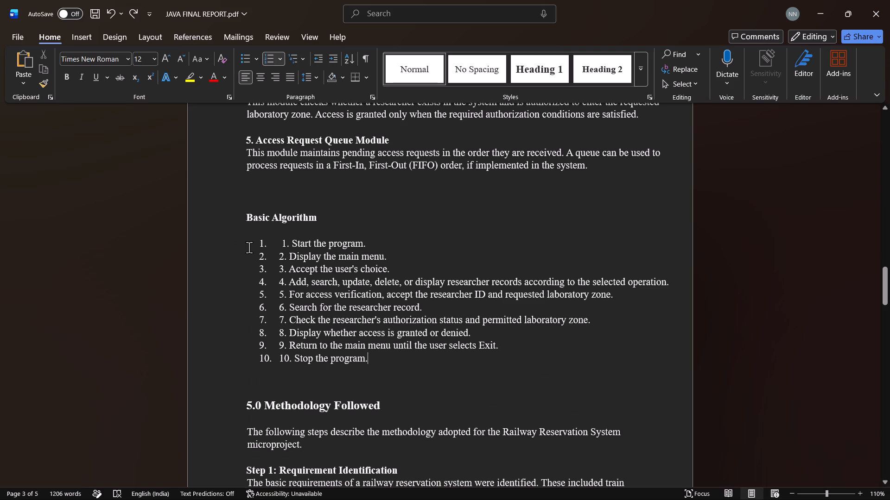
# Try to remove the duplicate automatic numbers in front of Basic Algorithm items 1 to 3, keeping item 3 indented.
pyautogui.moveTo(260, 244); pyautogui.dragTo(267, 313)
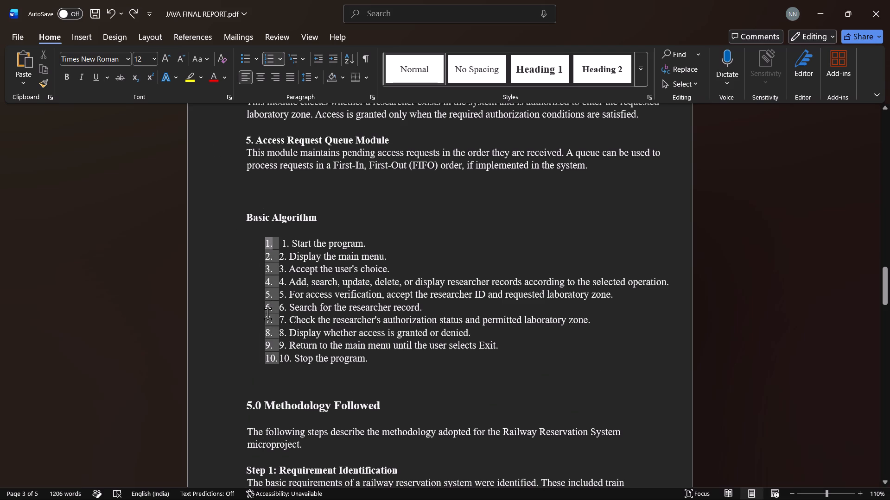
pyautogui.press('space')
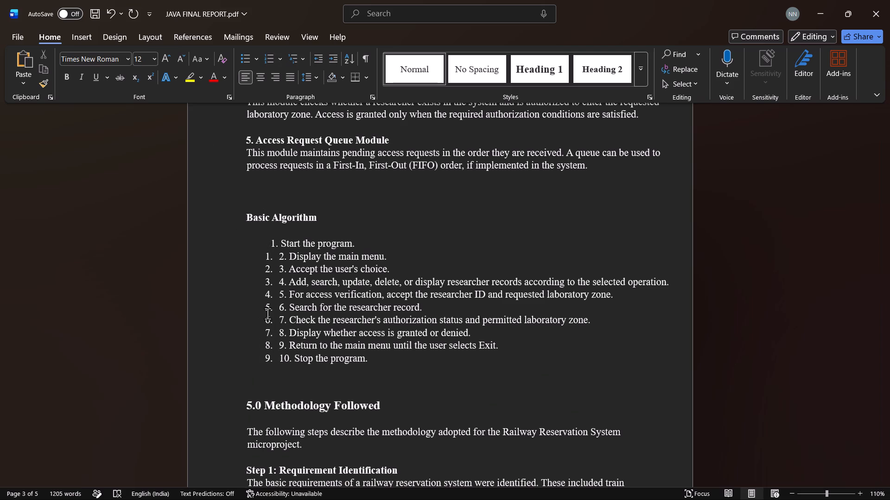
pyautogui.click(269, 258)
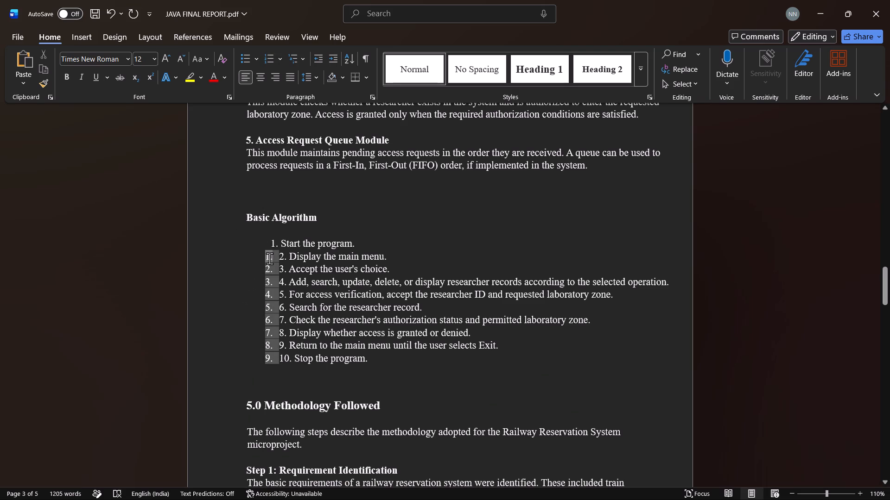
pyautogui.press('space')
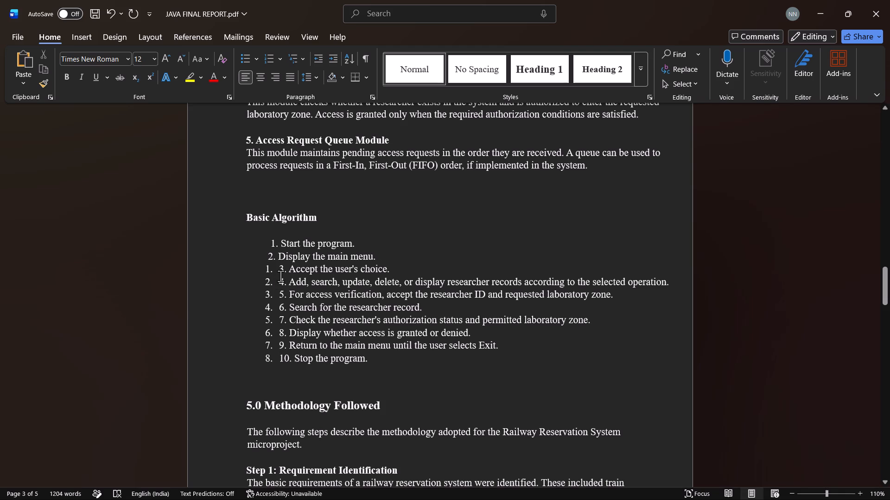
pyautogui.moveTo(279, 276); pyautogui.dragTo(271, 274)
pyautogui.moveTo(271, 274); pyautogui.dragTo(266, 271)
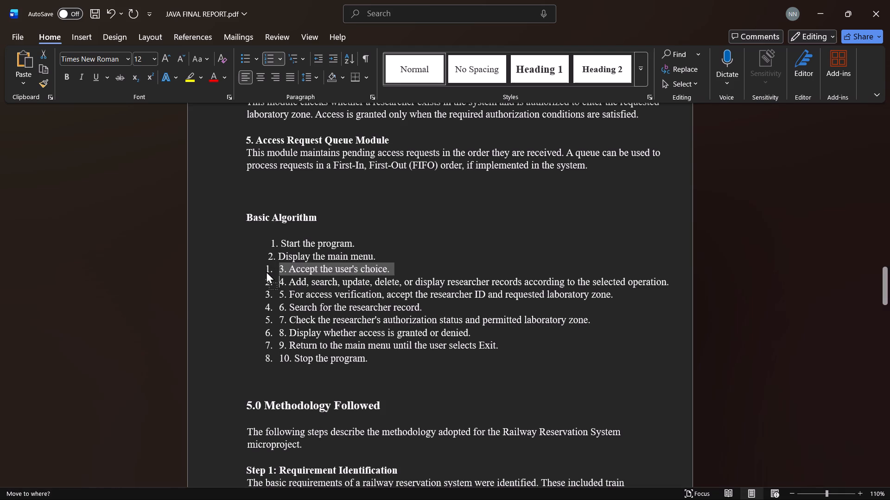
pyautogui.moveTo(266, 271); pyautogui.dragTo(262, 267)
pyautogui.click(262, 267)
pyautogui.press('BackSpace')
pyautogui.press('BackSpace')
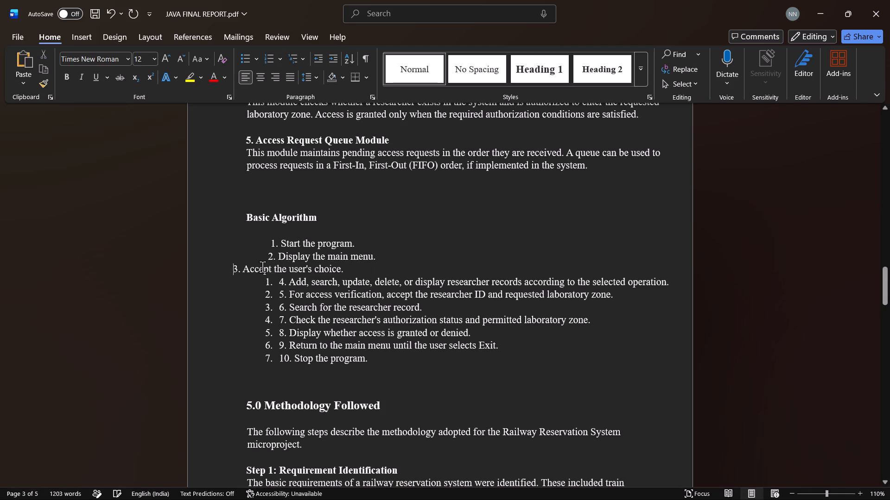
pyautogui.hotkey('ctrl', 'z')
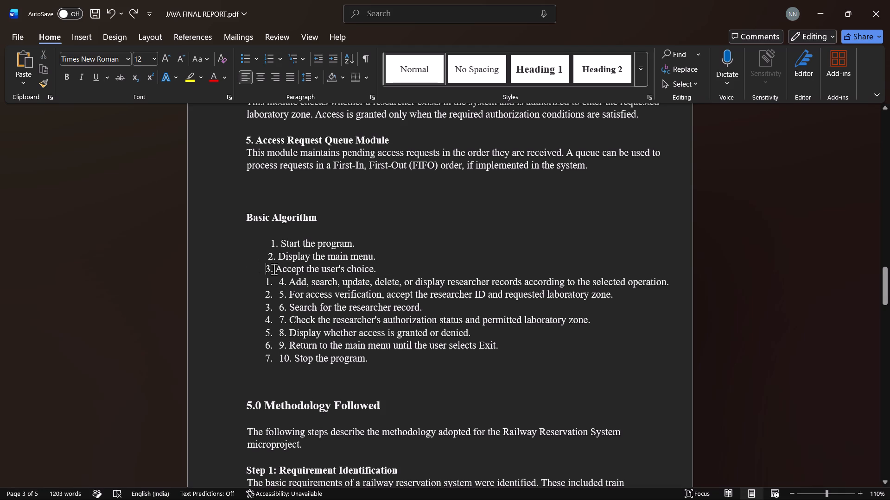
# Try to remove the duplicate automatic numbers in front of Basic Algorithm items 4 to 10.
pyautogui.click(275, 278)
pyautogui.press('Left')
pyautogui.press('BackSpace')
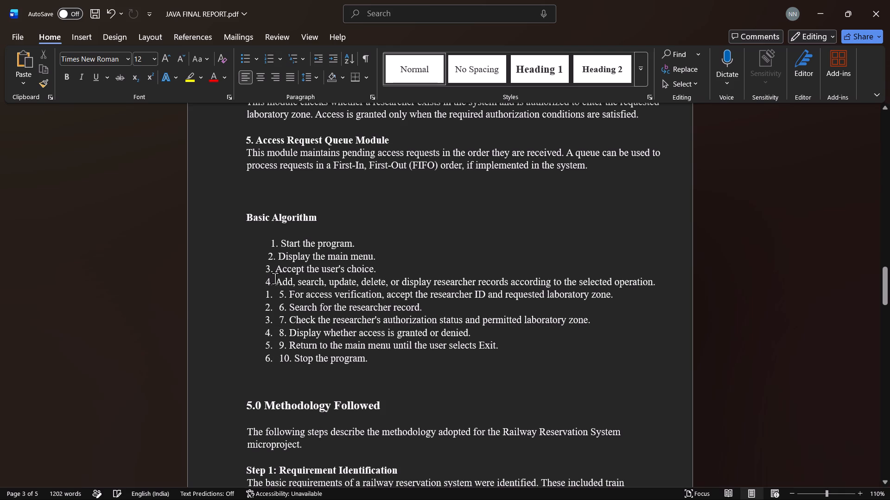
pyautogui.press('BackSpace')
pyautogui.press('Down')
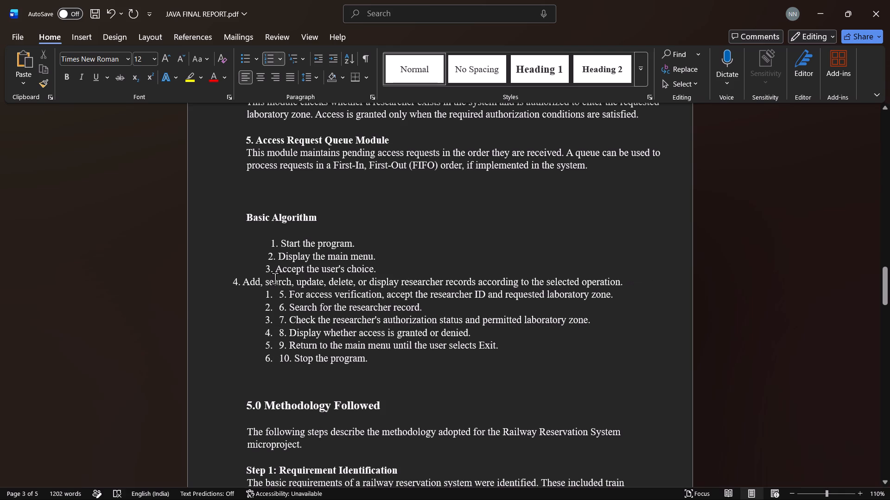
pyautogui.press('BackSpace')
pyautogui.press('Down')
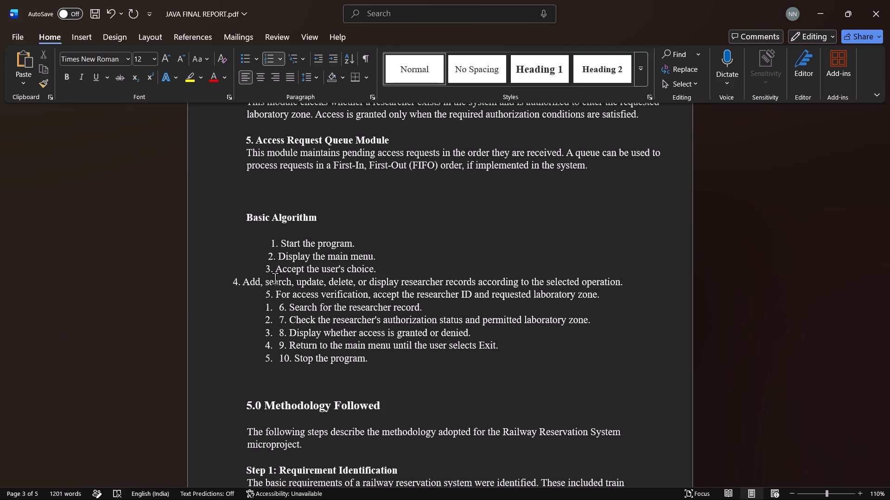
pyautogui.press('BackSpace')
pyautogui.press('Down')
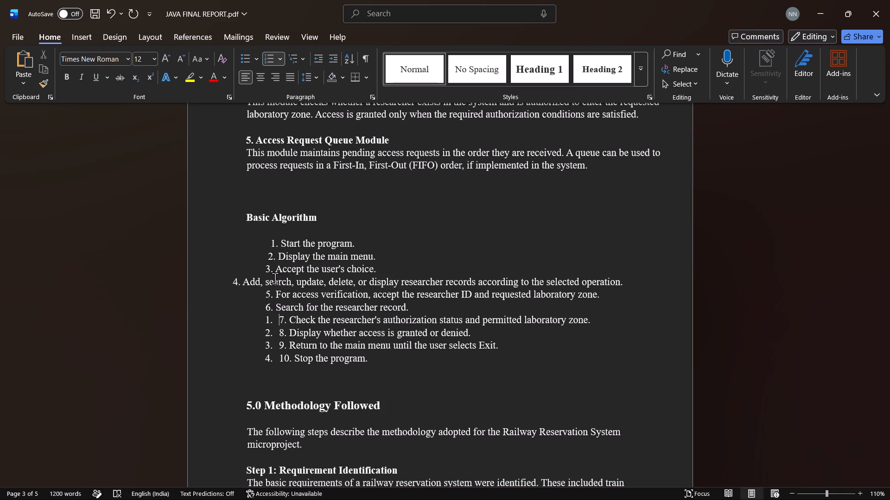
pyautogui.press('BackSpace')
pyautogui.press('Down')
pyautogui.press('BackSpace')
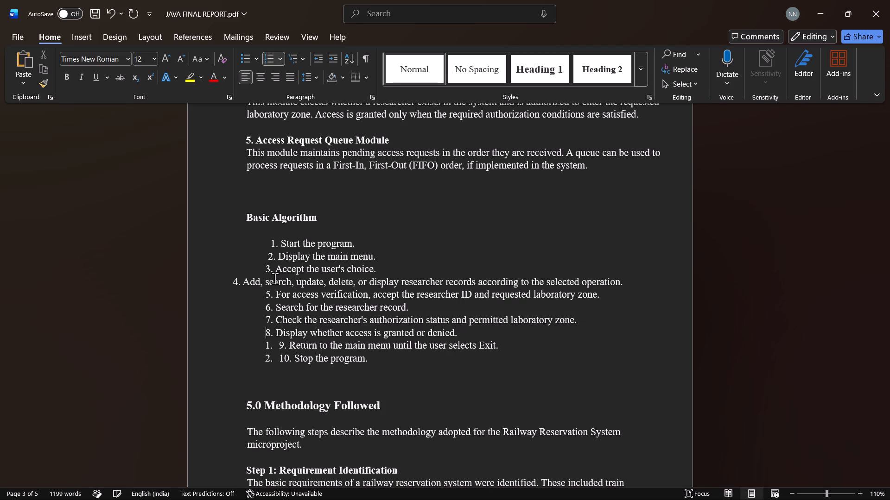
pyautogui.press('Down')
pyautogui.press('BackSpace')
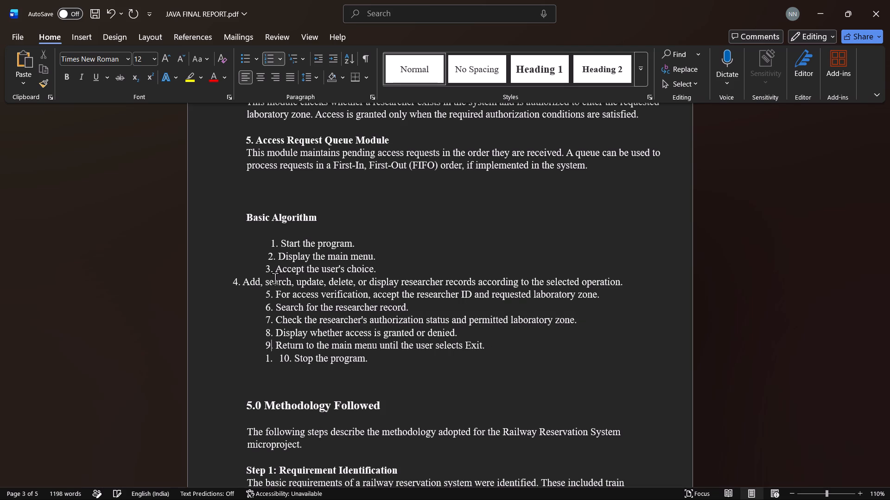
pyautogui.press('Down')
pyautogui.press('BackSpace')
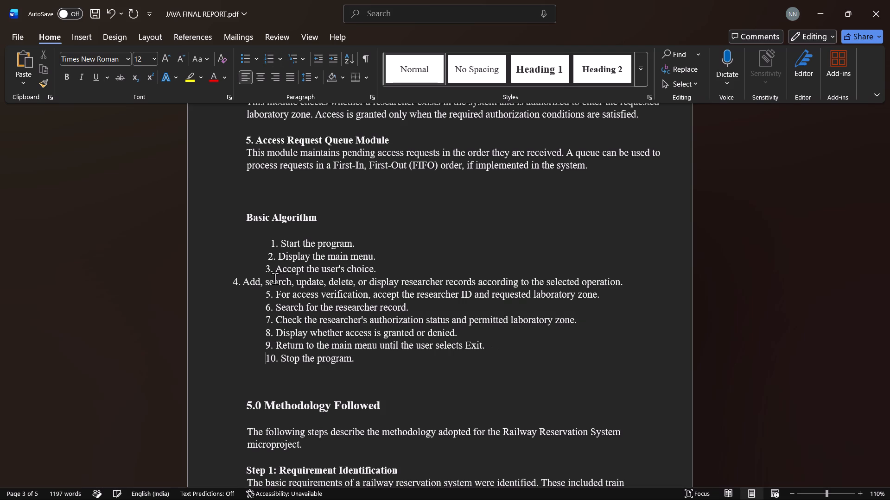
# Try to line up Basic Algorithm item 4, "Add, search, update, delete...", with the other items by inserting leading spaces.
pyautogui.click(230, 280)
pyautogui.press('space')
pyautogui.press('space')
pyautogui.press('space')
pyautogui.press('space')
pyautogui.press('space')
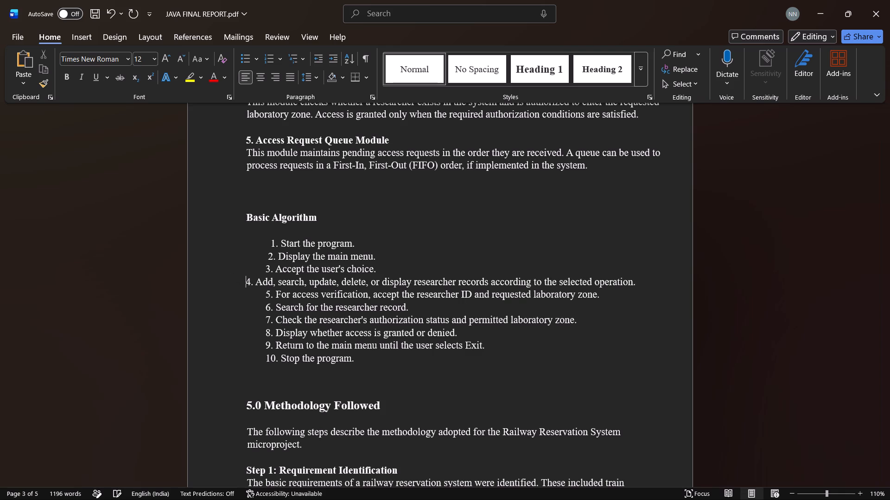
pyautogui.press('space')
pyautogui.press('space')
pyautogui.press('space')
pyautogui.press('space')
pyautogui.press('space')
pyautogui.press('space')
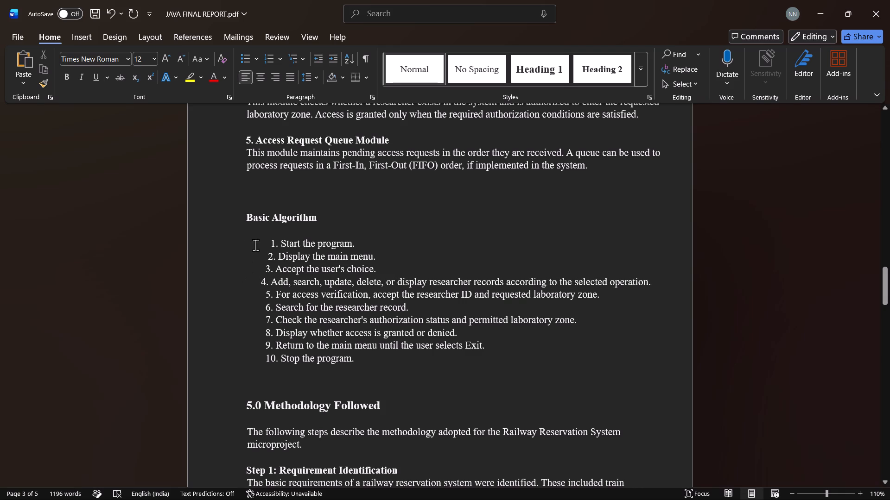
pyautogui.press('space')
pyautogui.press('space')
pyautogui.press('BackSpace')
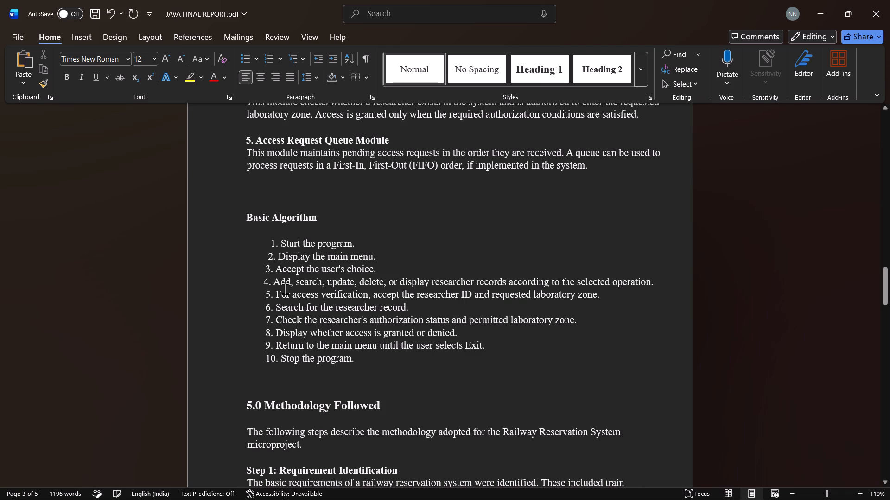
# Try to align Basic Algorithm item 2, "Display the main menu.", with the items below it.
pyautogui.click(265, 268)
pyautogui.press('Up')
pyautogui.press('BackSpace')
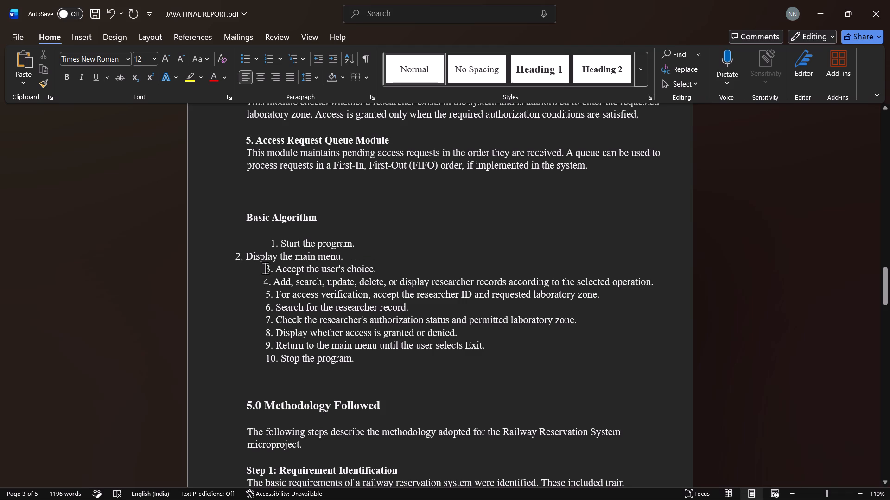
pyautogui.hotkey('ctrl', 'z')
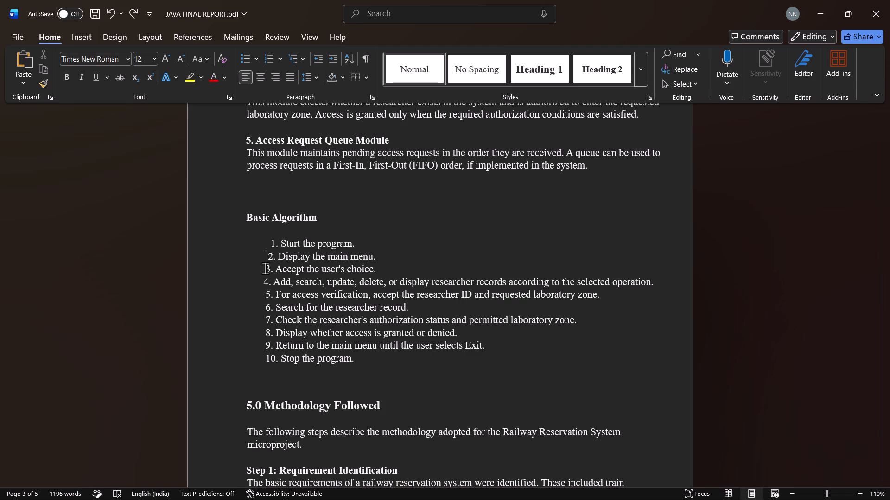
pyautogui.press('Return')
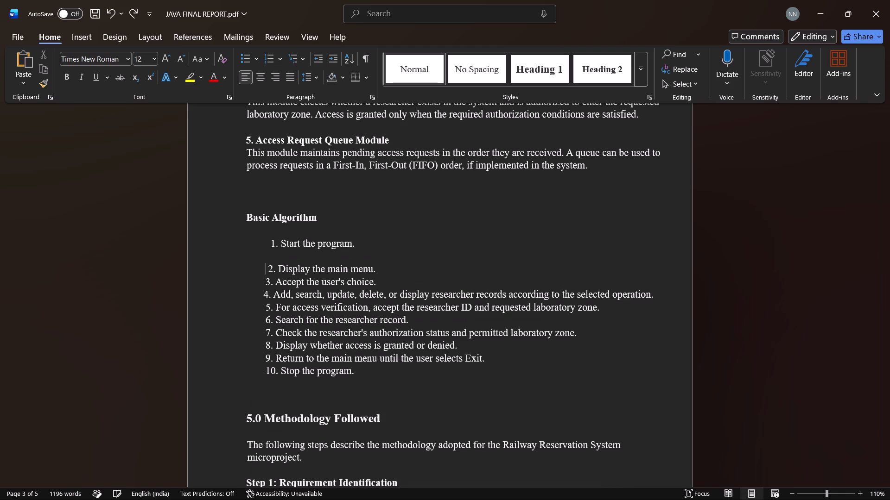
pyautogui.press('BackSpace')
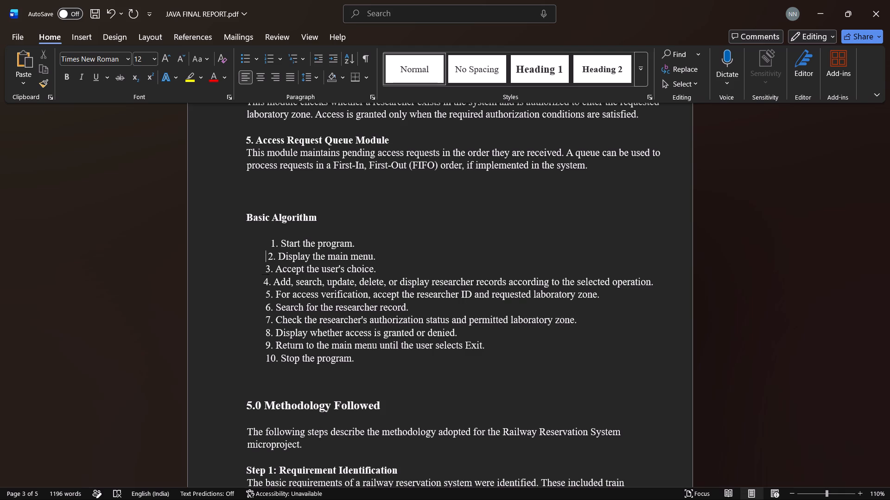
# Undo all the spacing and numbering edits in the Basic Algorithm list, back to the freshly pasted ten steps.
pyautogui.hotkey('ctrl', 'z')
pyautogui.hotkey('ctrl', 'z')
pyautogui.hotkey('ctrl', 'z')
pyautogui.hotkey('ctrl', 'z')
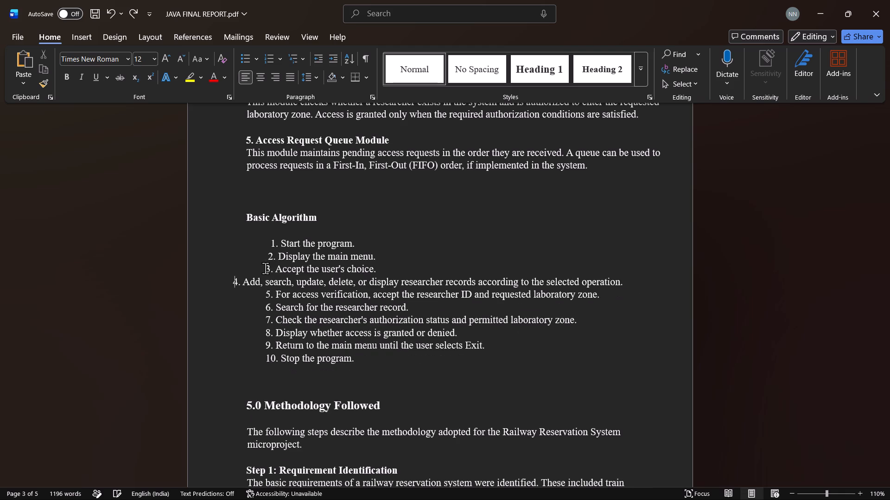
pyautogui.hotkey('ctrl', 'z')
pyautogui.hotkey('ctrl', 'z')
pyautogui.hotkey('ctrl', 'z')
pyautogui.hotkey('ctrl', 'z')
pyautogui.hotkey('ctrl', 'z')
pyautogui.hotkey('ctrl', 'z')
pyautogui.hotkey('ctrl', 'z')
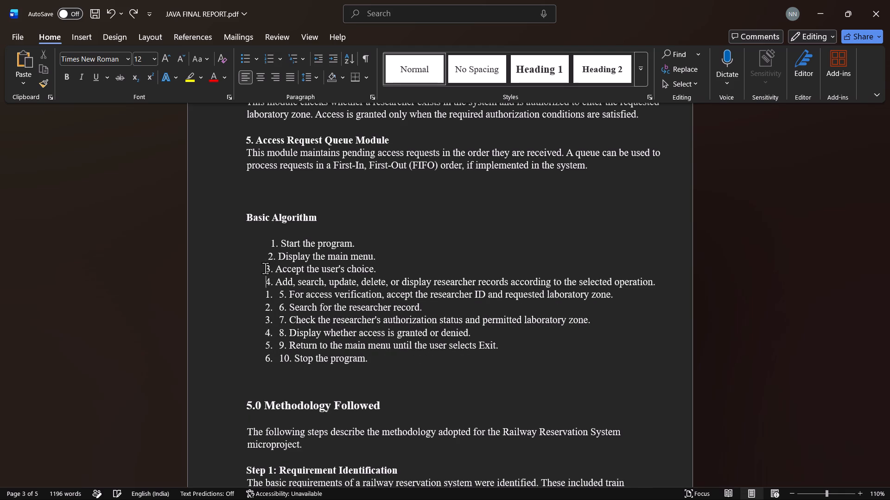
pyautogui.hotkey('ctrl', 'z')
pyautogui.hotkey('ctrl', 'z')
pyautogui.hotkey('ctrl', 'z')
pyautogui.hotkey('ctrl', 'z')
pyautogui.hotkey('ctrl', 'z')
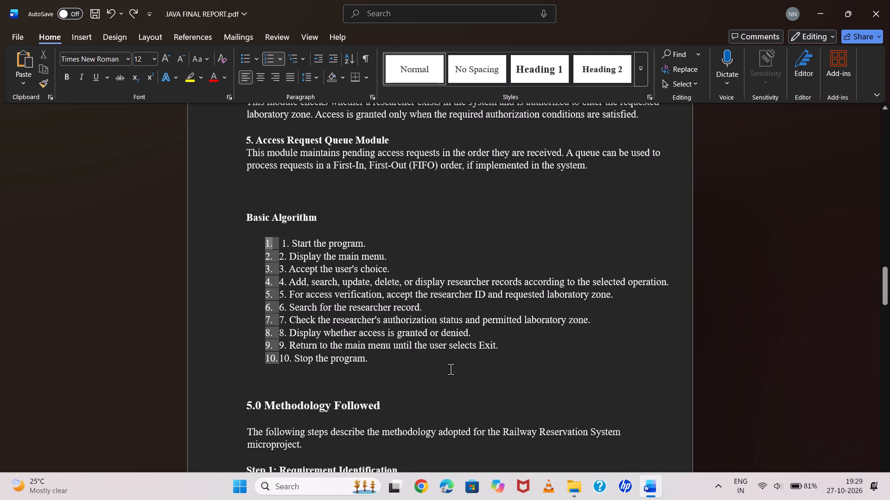
# Undo the list paste, remove the leftover automatic number under Basic Algorithm, and paste the ten copied steps there without automatic numbering.
pyautogui.hotkey('ctrl', 'z')
pyautogui.hotkey('ctrl', 'z')
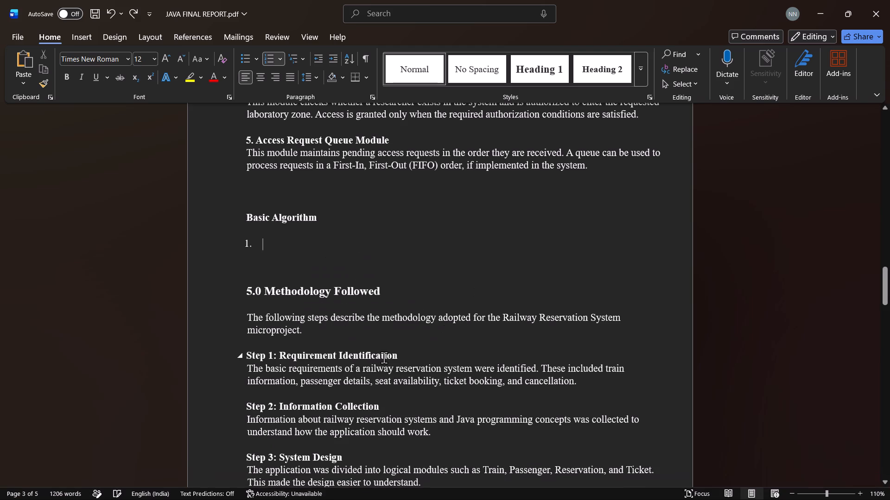
pyautogui.press('BackSpace')
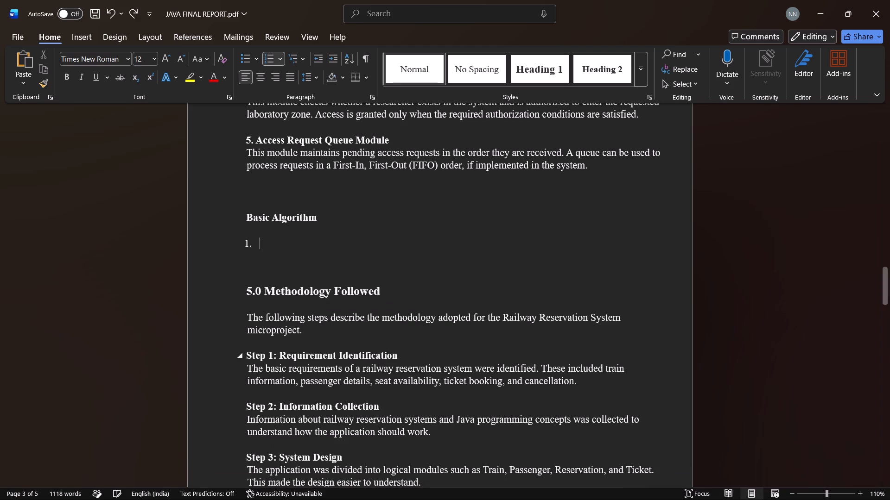
pyautogui.press('BackSpace')
pyautogui.press('BackSpace')
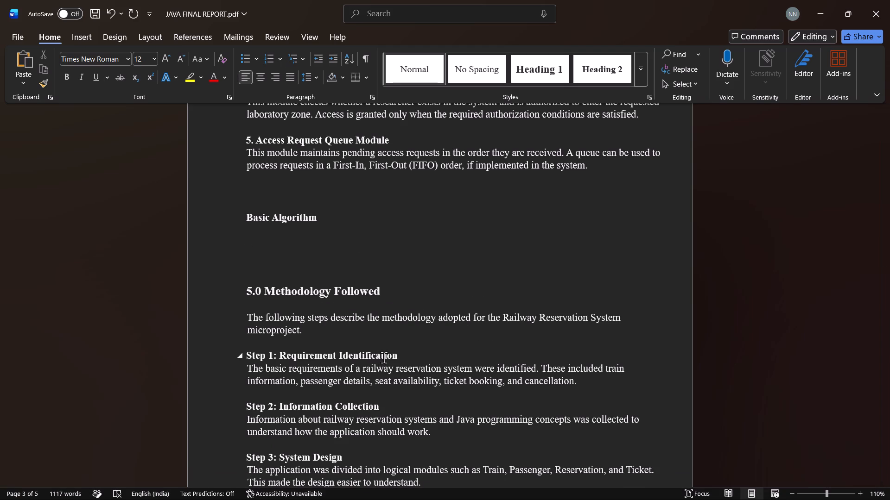
pyautogui.hotkey('ctrl', 'v')
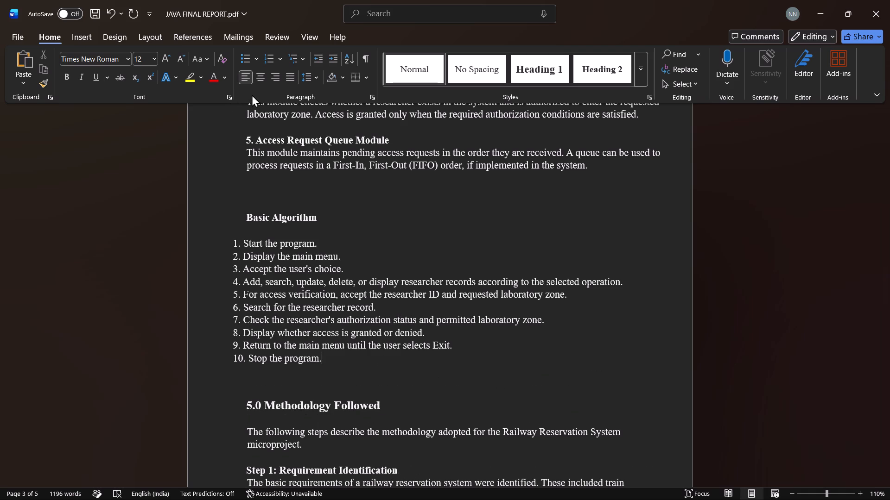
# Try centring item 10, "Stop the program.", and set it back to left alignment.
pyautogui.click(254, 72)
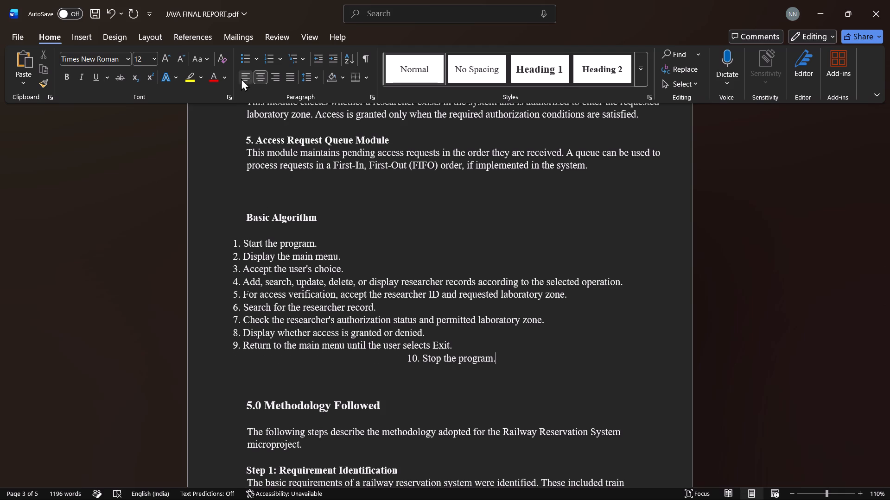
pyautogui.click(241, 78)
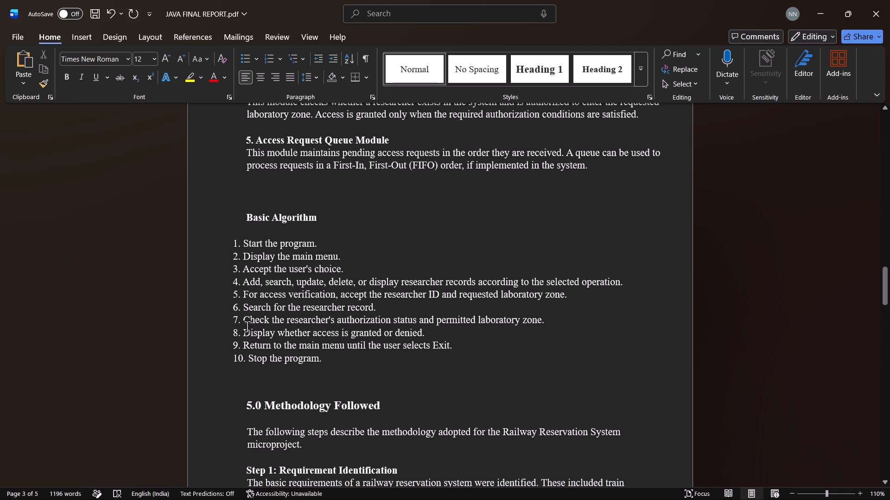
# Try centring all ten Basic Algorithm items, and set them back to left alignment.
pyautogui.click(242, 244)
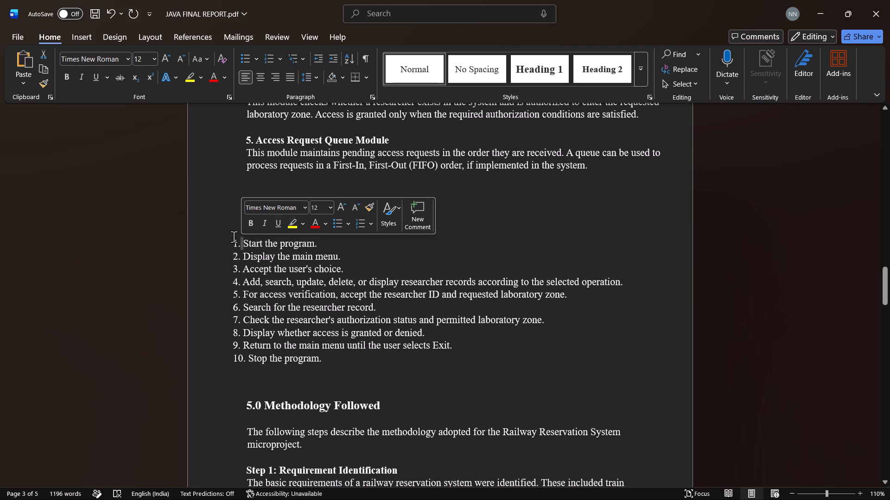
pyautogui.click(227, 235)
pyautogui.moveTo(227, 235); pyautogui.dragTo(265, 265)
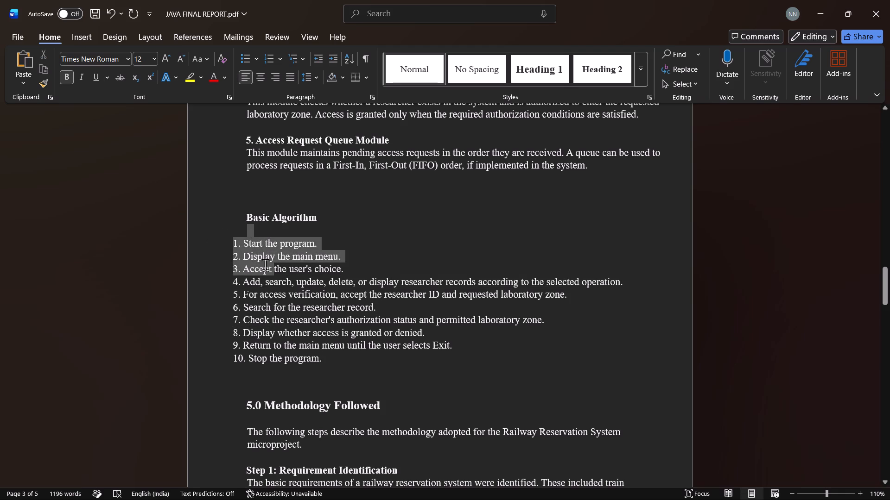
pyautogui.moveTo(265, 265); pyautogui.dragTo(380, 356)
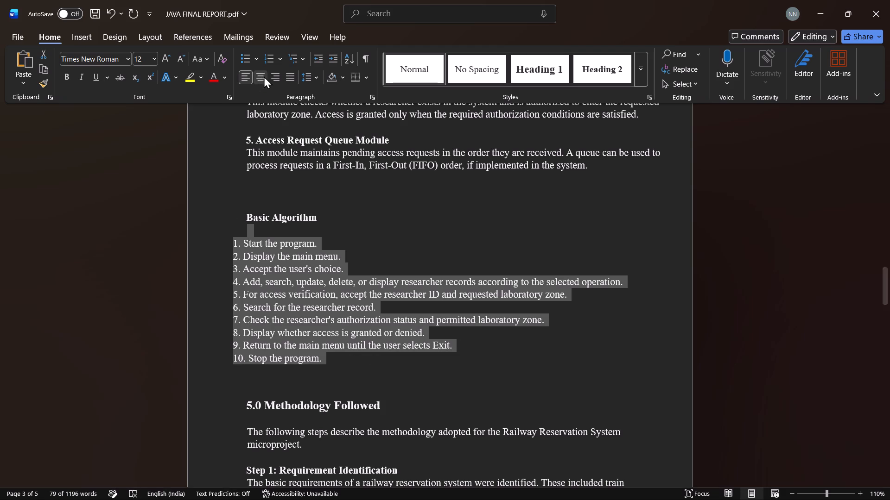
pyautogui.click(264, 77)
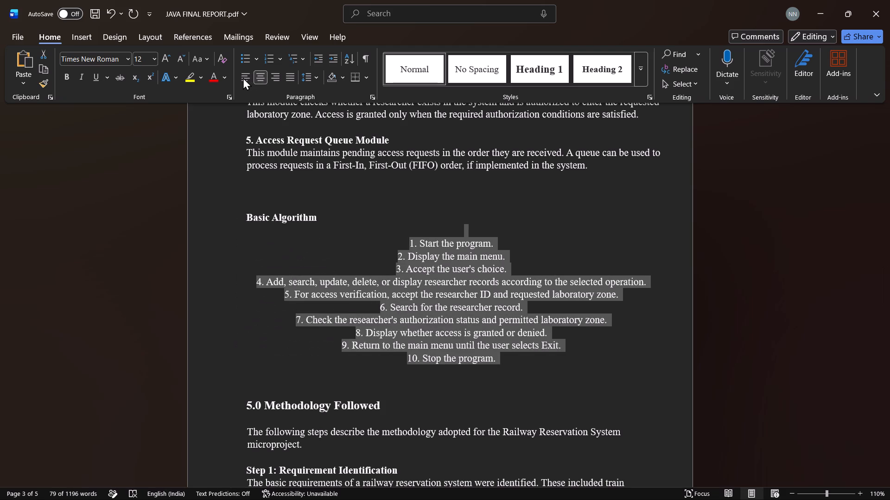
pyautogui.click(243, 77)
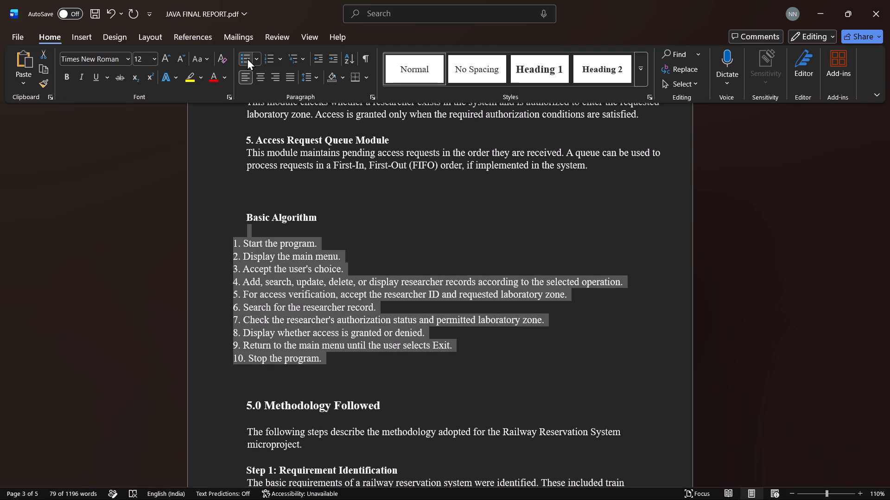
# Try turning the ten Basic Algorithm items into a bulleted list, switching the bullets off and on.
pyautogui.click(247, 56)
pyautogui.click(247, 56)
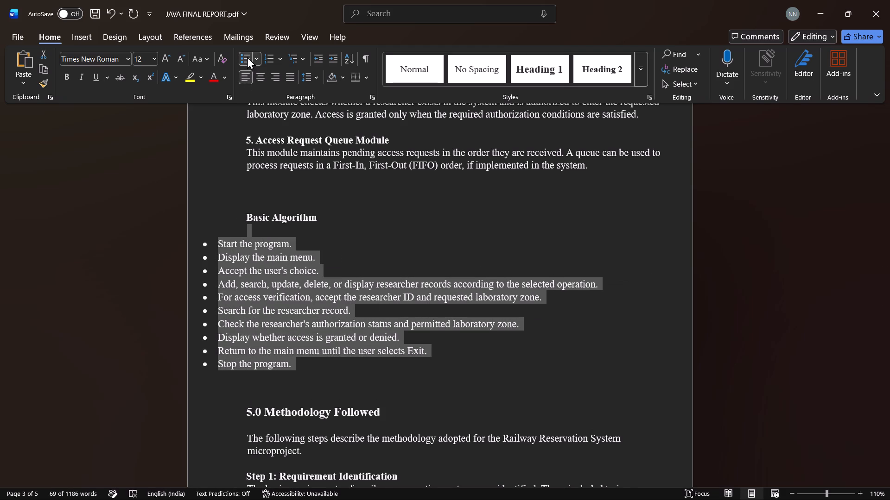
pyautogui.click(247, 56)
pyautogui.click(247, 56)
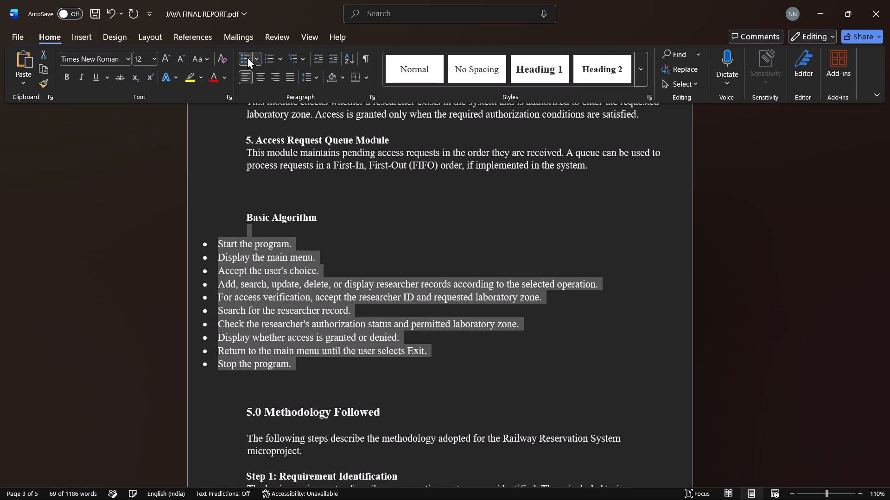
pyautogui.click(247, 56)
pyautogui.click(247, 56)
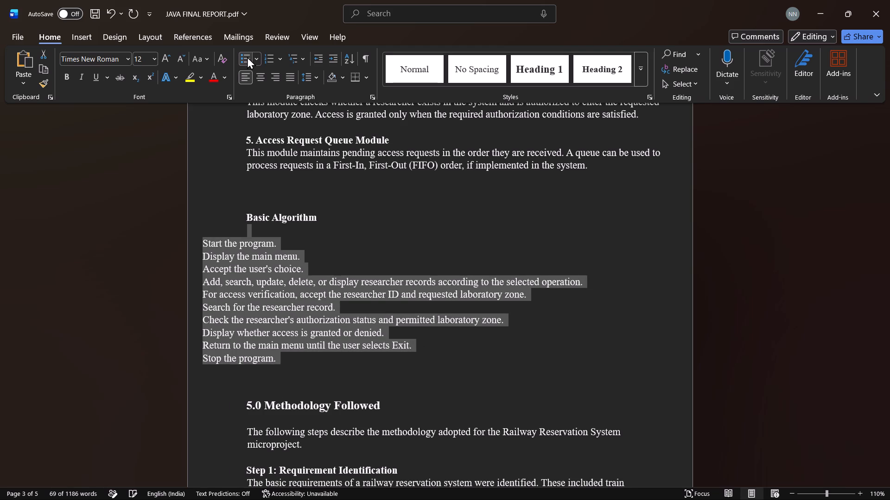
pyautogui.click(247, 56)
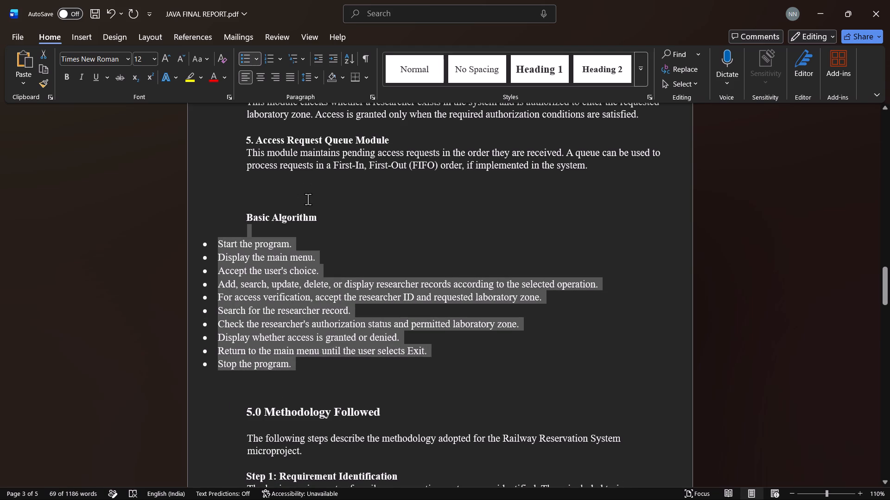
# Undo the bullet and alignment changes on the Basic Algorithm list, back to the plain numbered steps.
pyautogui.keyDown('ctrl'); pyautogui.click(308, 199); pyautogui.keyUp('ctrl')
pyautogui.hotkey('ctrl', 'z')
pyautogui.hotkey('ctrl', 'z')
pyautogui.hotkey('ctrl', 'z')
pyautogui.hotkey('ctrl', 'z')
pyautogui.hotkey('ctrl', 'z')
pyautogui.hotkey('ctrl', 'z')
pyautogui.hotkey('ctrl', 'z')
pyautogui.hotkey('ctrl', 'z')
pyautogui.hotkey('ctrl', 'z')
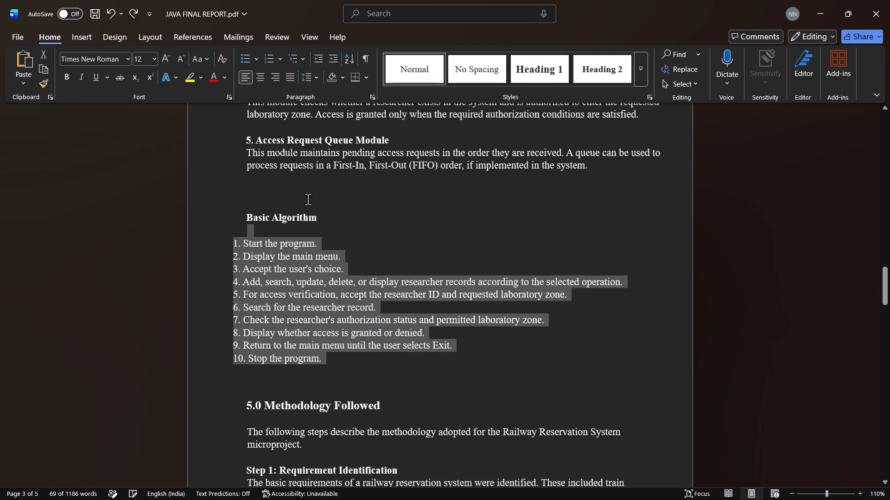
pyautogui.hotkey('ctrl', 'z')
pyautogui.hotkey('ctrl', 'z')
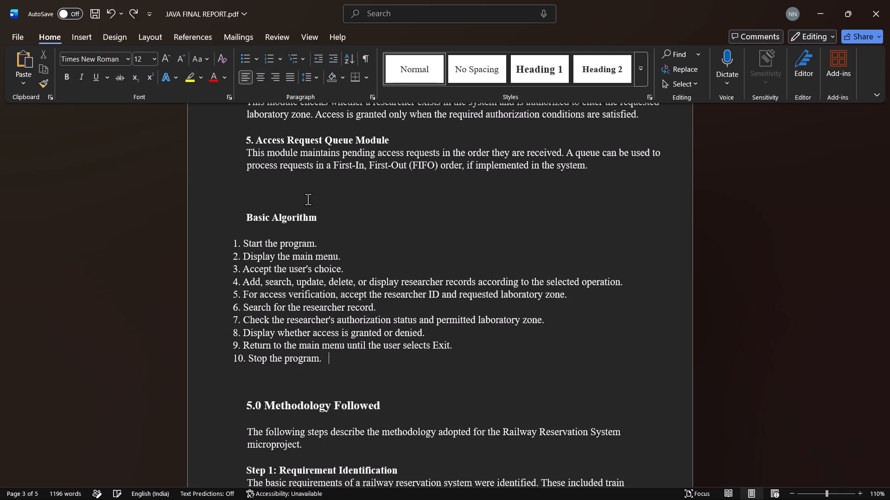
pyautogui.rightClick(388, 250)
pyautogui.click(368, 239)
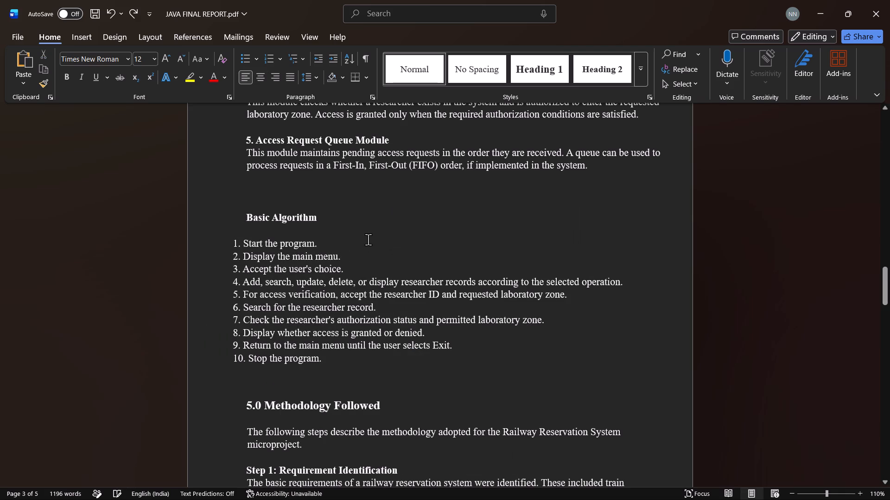
pyautogui.scroll(-2, 368, 239)
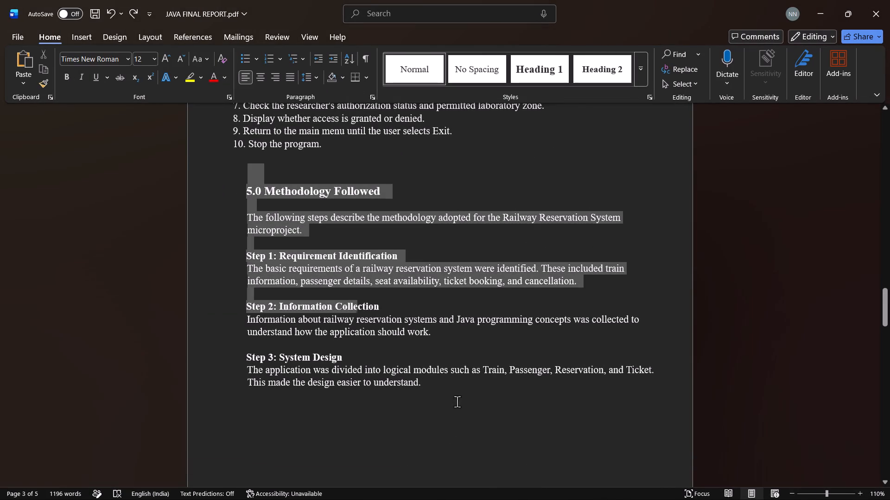
pyautogui.moveTo(457, 401); pyautogui.dragTo(482, 424)
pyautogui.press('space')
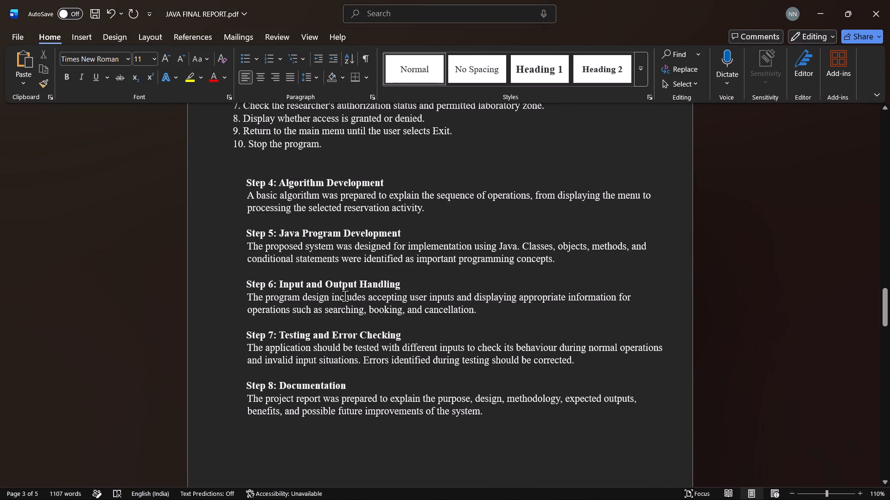
# Replace the remaining old Steps 4 to 8 with the copied Access Verification System methodology section.
pyautogui.moveTo(243, 170); pyautogui.dragTo(540, 450)
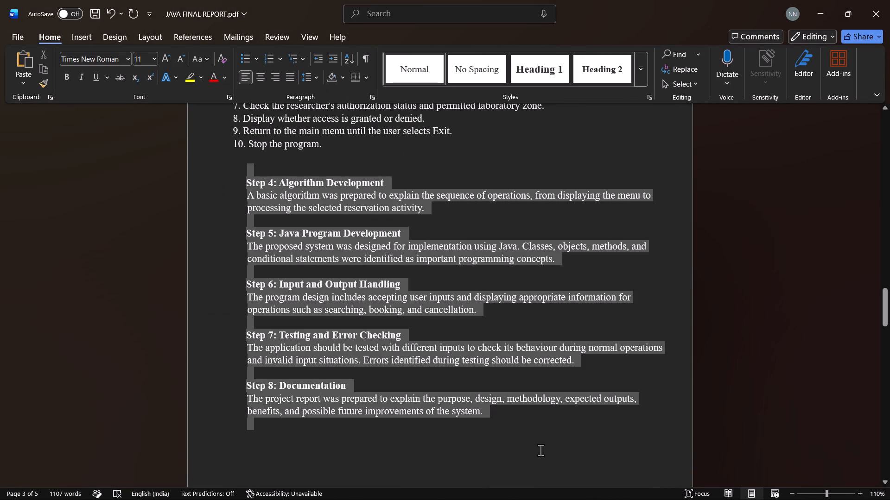
pyautogui.moveTo(540, 450); pyautogui.dragTo(550, 459)
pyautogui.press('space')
pyautogui.scroll(1, 550, 459)
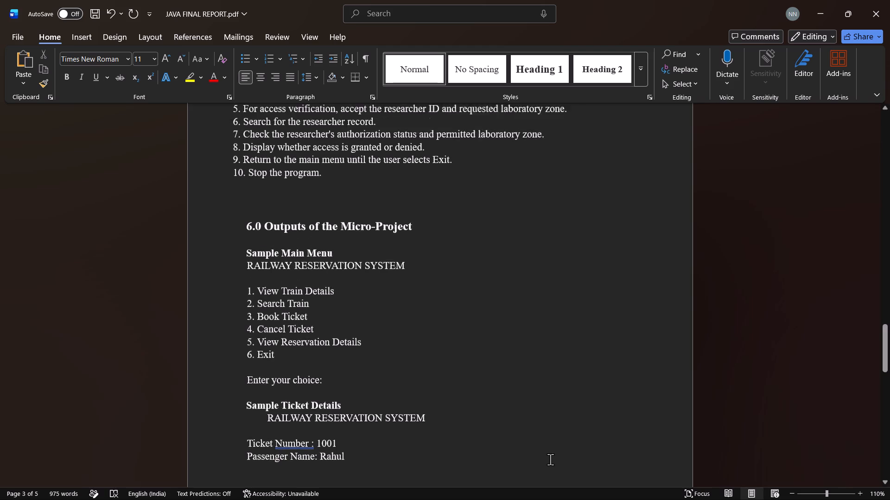
pyautogui.scroll(1, 550, 459)
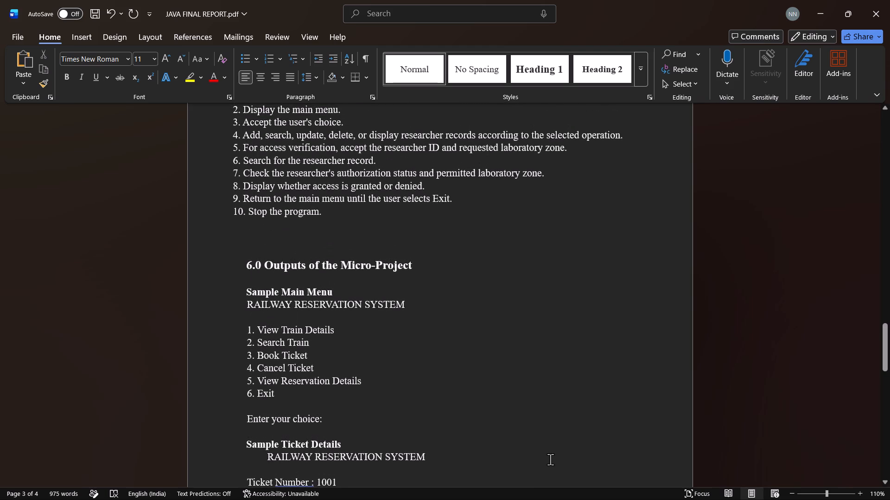
pyautogui.hotkey('ctrl', 'z')
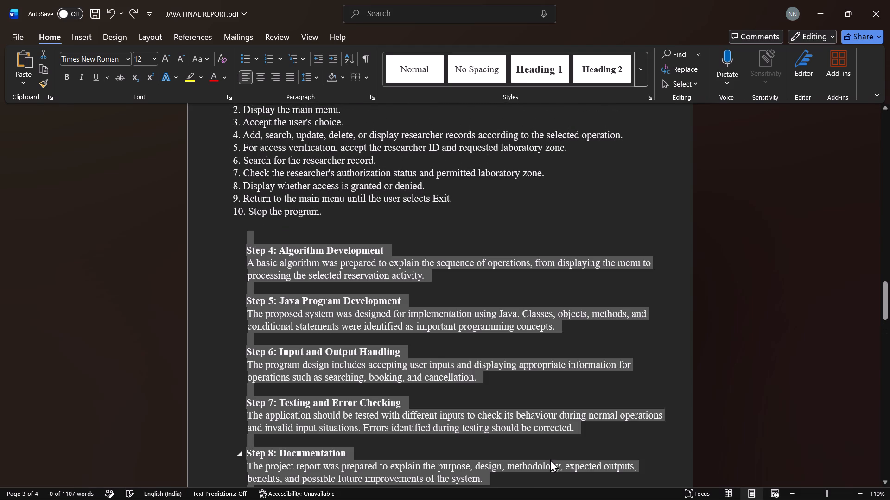
pyautogui.scroll(-1, 550, 459)
pyautogui.scroll(2, 550, 459)
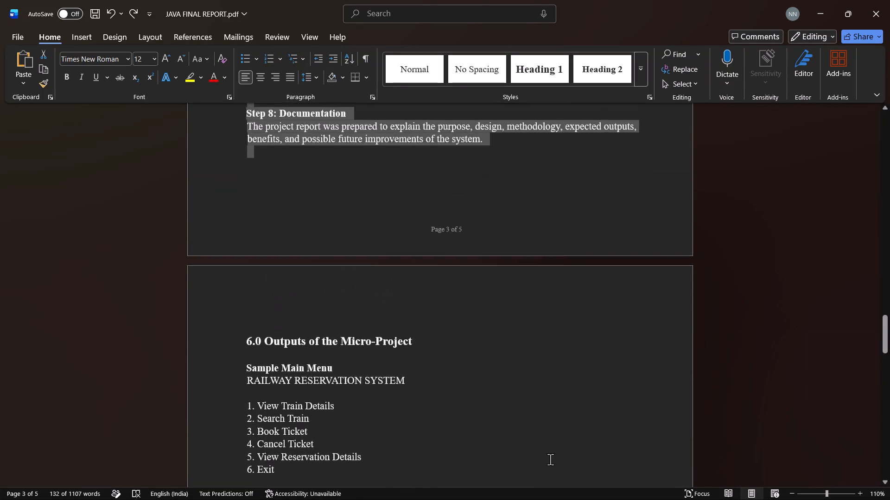
pyautogui.scroll(1, 550, 459)
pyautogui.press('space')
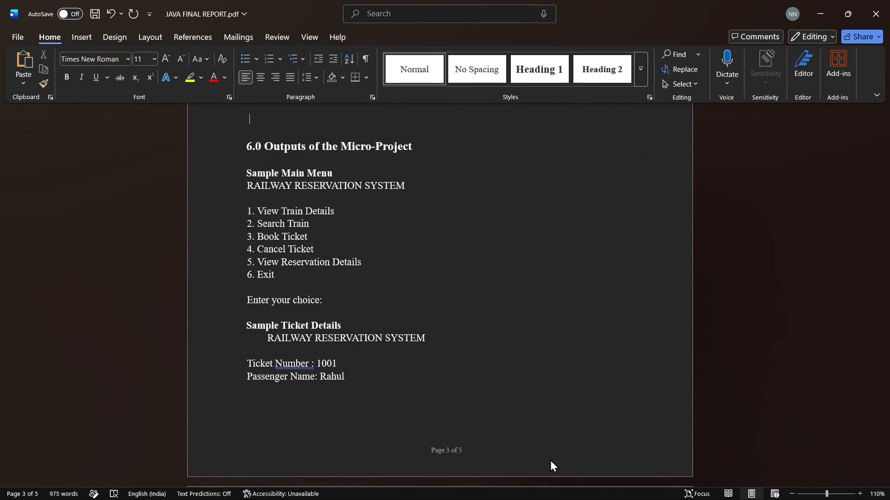
pyautogui.hotkey('ctrl', 'v')
pyautogui.scroll(2, 550, 459)
pyautogui.scroll(-1, 550, 459)
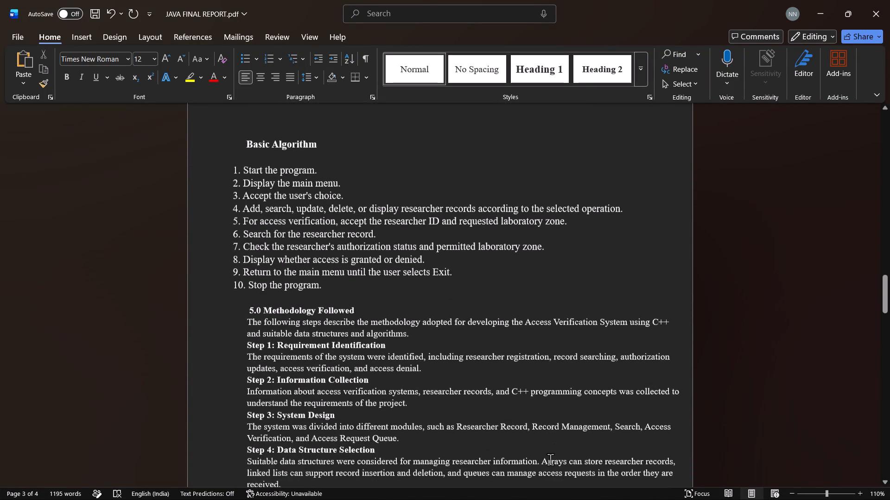
# Set the pasted "5.0 Methodology Followed" heading's font size to 14.
pyautogui.scroll(-1, 550, 459)
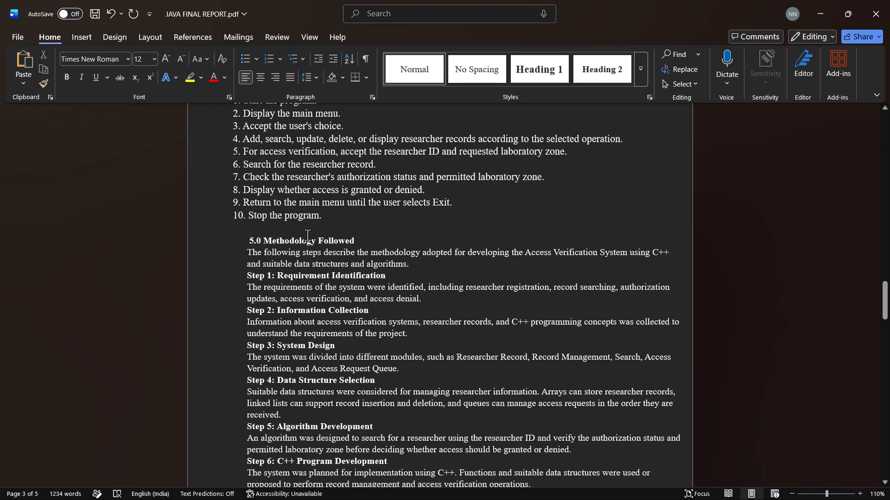
pyautogui.moveTo(245, 239); pyautogui.dragTo(366, 239)
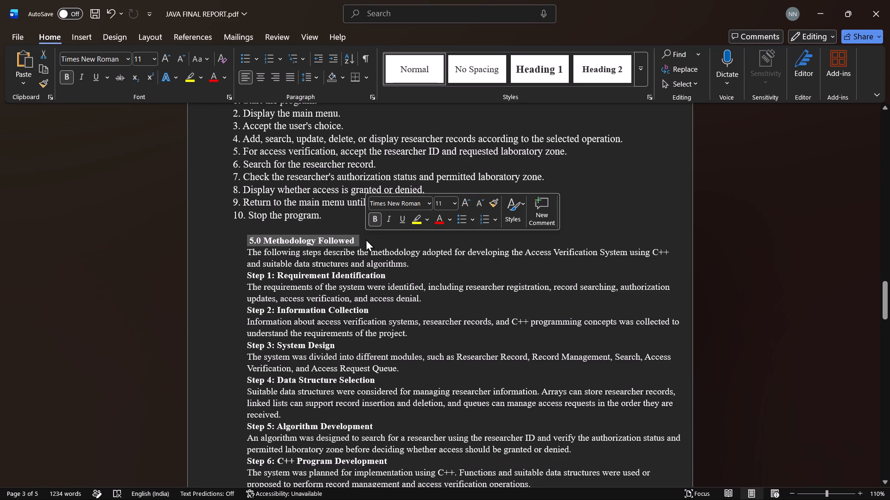
pyautogui.click(455, 205)
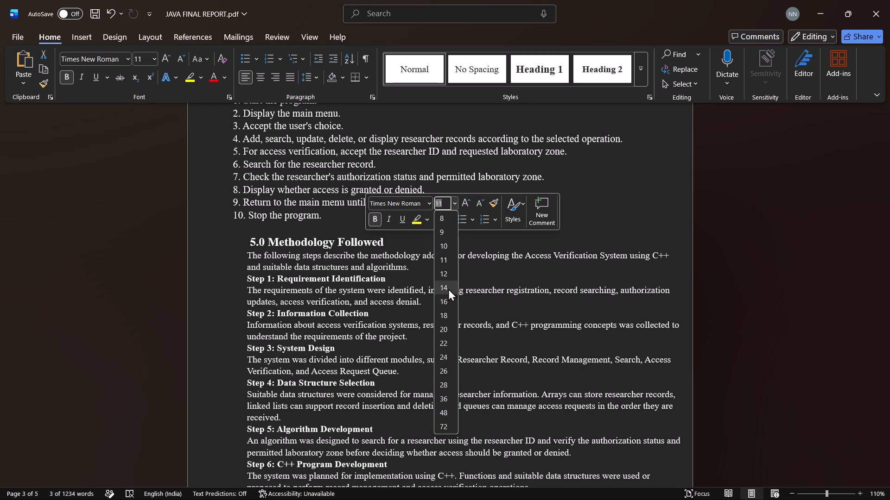
pyautogui.click(448, 288)
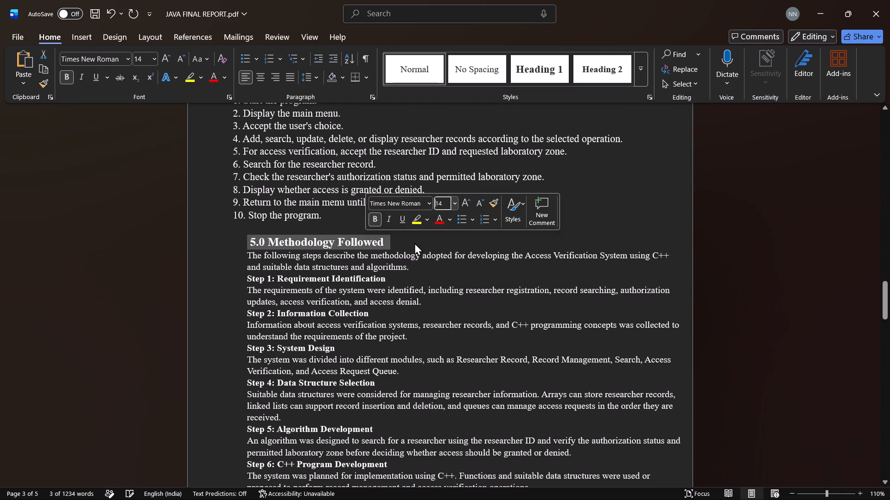
# Insert a blank line after the "5.0 Methodology Followed" heading, after its introduction, and after each of Steps 1 to 4.
pyautogui.click(414, 243)
pyautogui.press('Return')
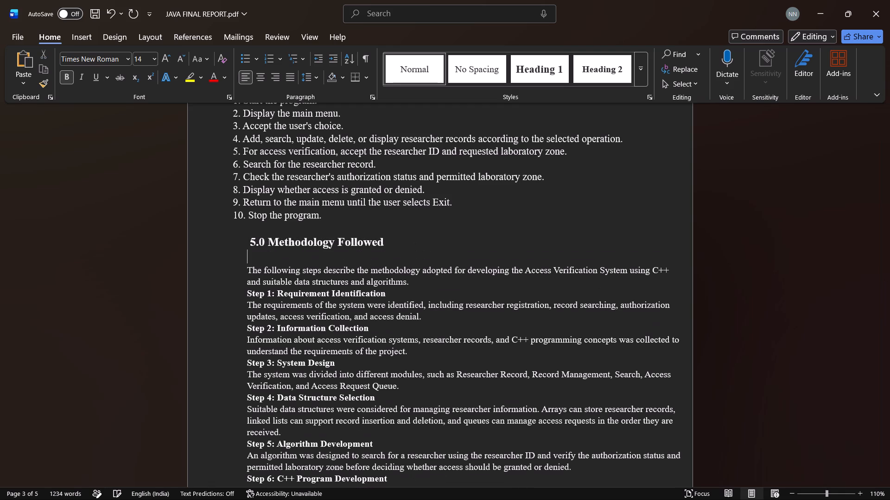
pyautogui.click(422, 283)
pyautogui.press('Return')
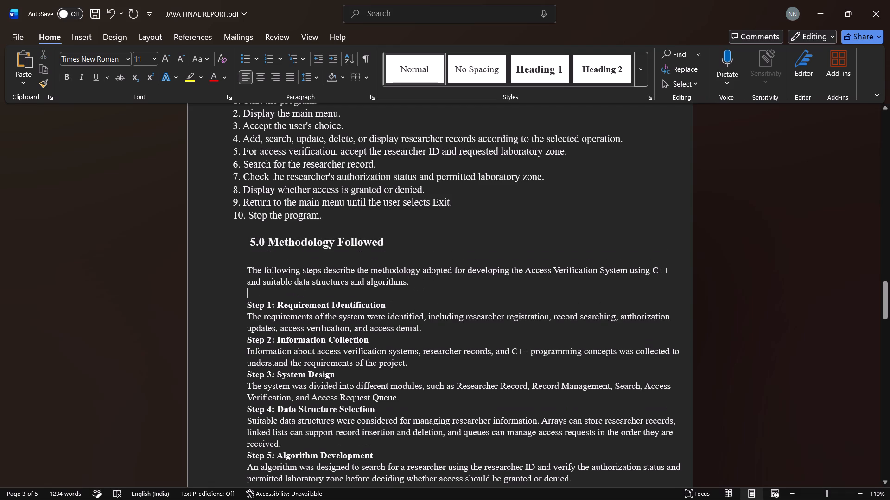
pyautogui.click(442, 326)
pyautogui.press('Return')
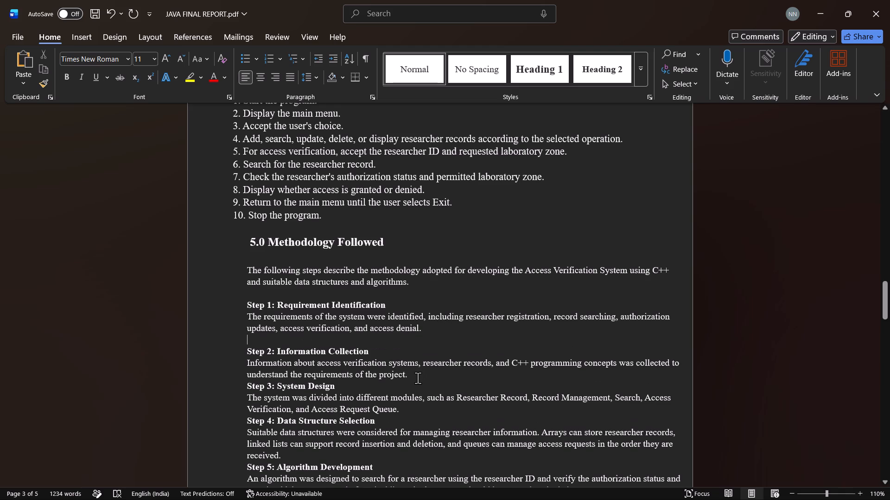
pyautogui.click(418, 378)
pyautogui.press('Return')
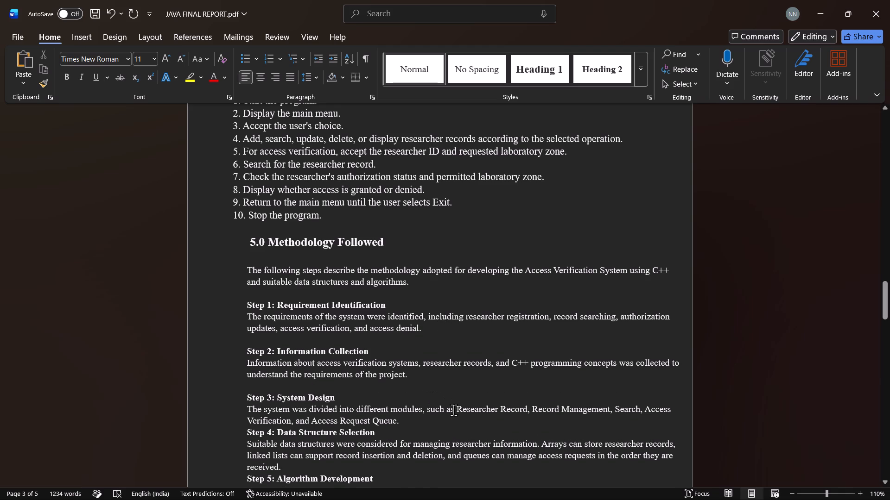
pyautogui.click(446, 415)
pyautogui.press('Return')
pyautogui.scroll(-1, 446, 415)
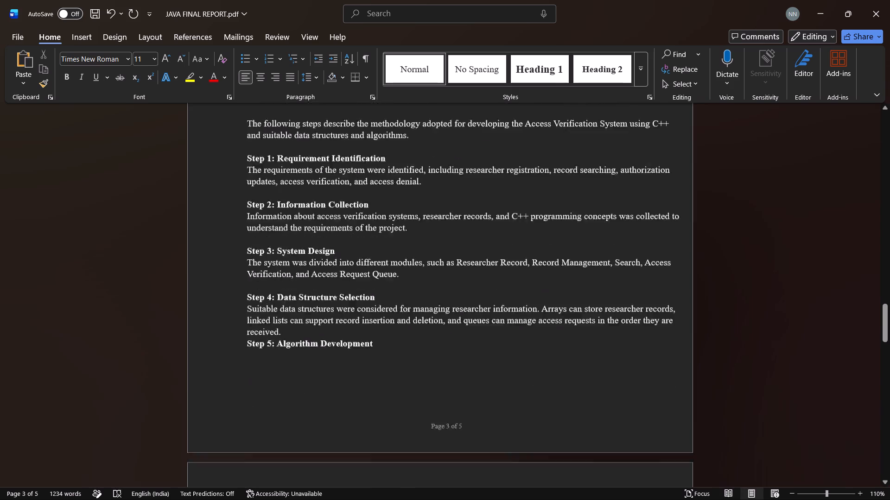
pyautogui.scroll(-1, 446, 415)
pyautogui.moveTo(446, 415); pyautogui.dragTo(360, 307)
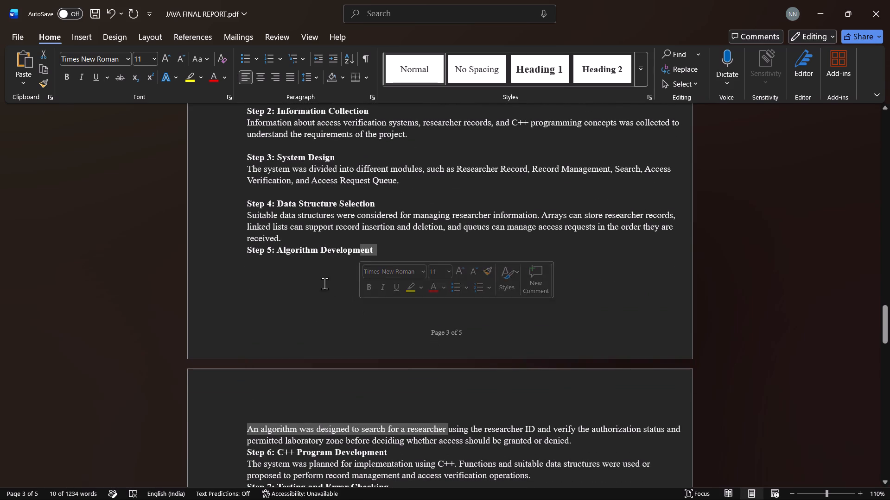
pyautogui.click(295, 236)
pyautogui.press('Return')
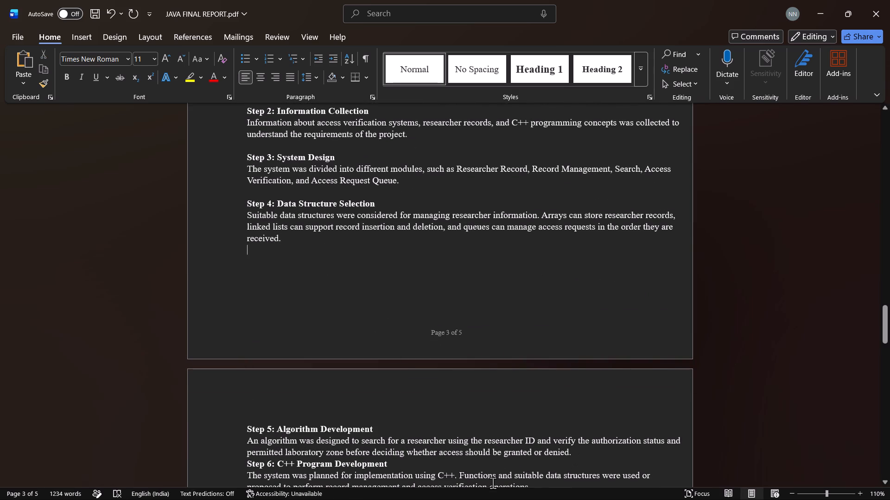
# Insert a blank line after the paragraphs of Steps 5, 6 and 7 in the methodology section.
pyautogui.click(583, 450)
pyautogui.press('Return')
pyautogui.scroll(-1, 583, 450)
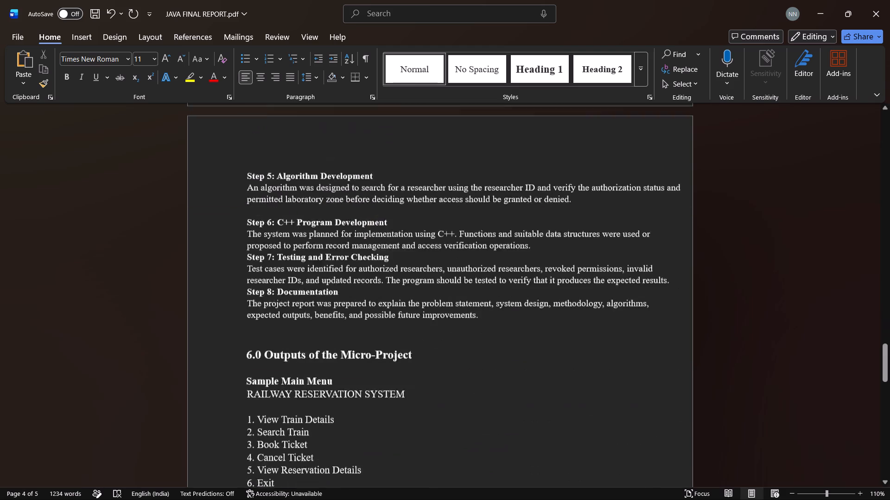
pyautogui.scroll(-1, 583, 450)
pyautogui.scroll(1, 496, 259)
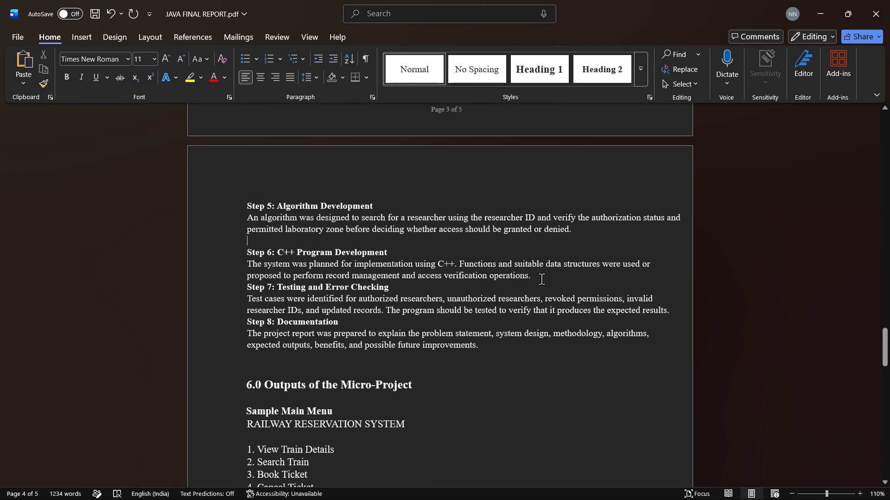
pyautogui.click(541, 278)
pyautogui.press('Return')
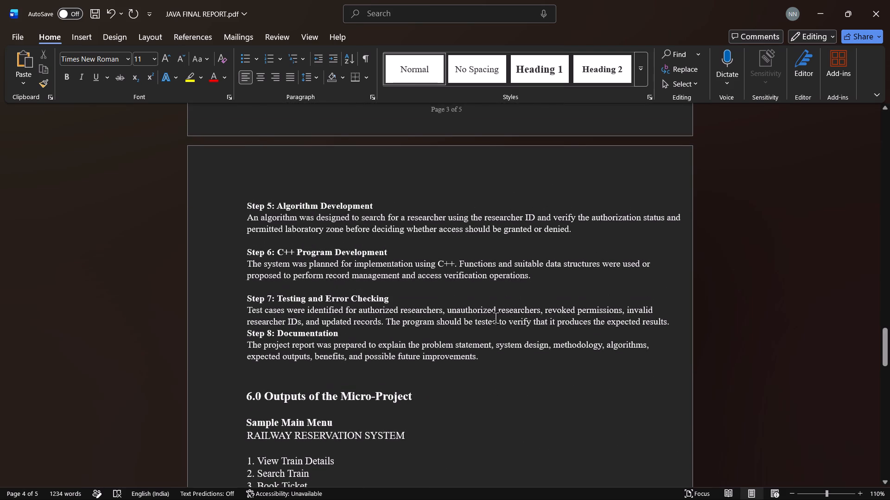
pyautogui.click(674, 320)
pyautogui.press('Return')
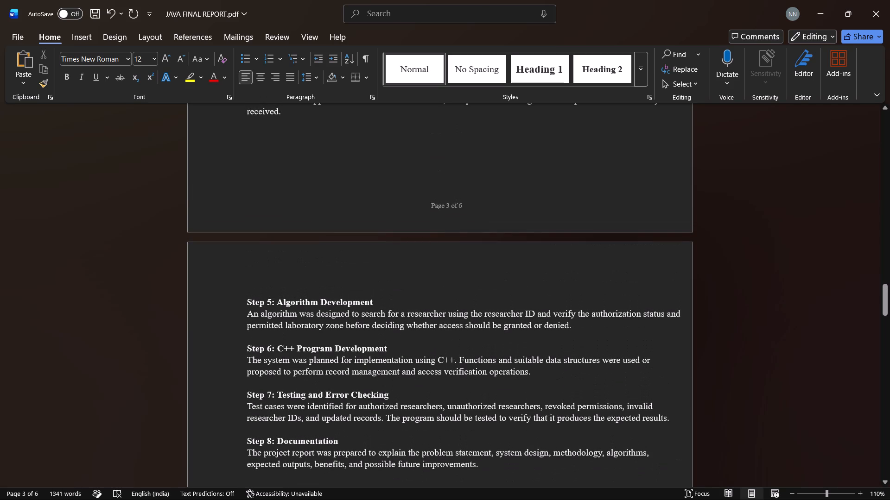
pyautogui.scroll(1, 534, 238)
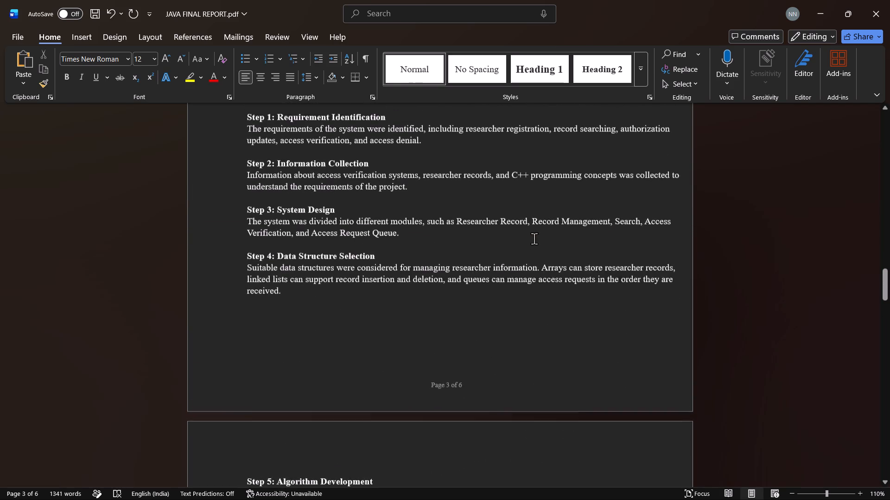
pyautogui.scroll(2, 534, 238)
pyautogui.scroll(-2, 534, 238)
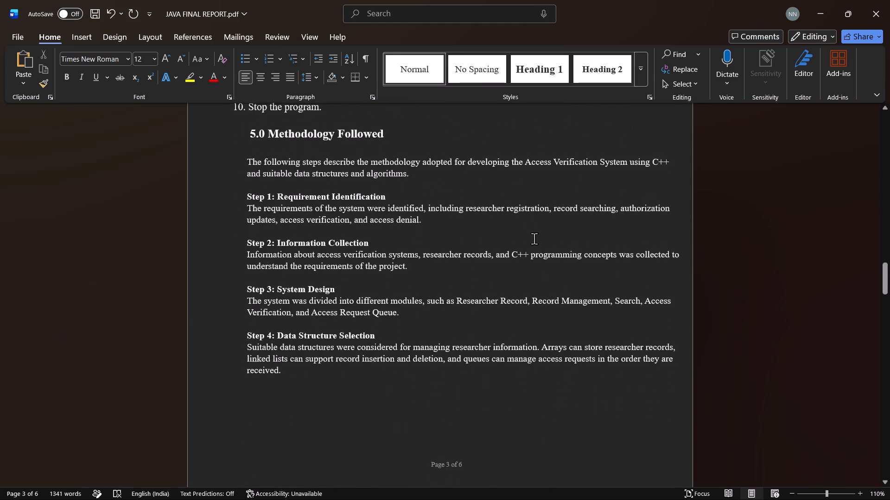
pyautogui.scroll(-3, 534, 238)
pyautogui.scroll(1, 534, 238)
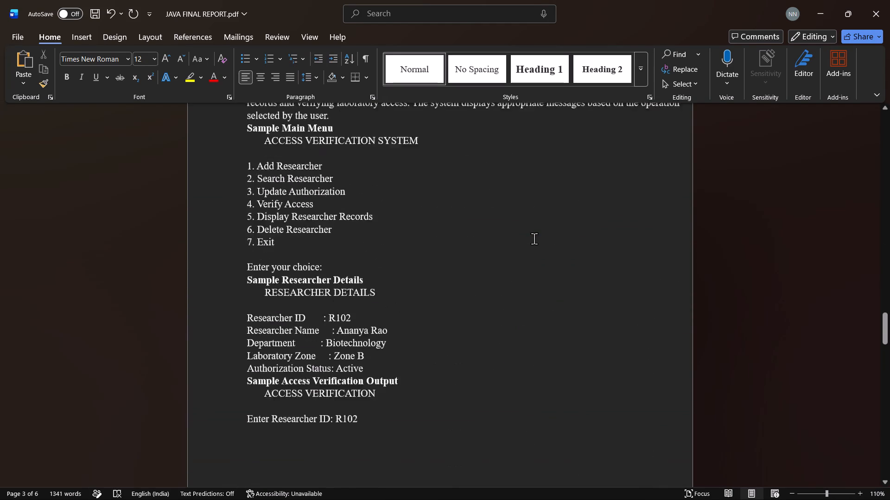
pyautogui.scroll(2, 534, 238)
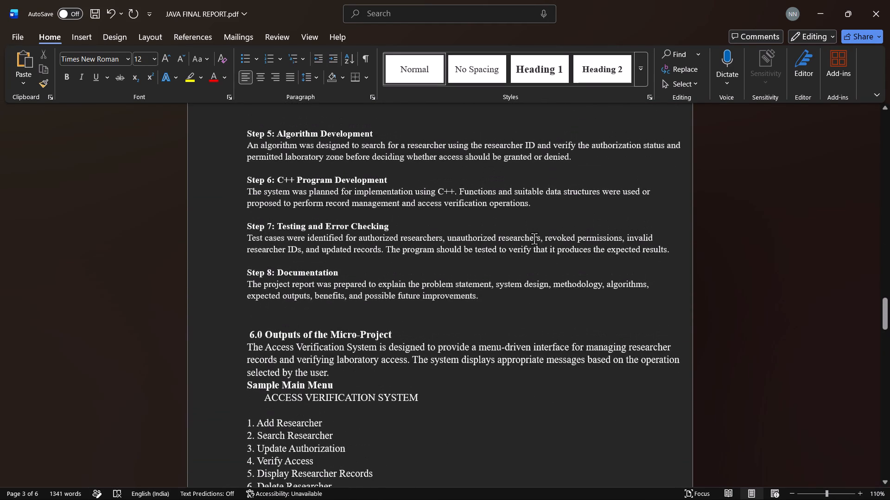
pyautogui.rightClick(534, 238)
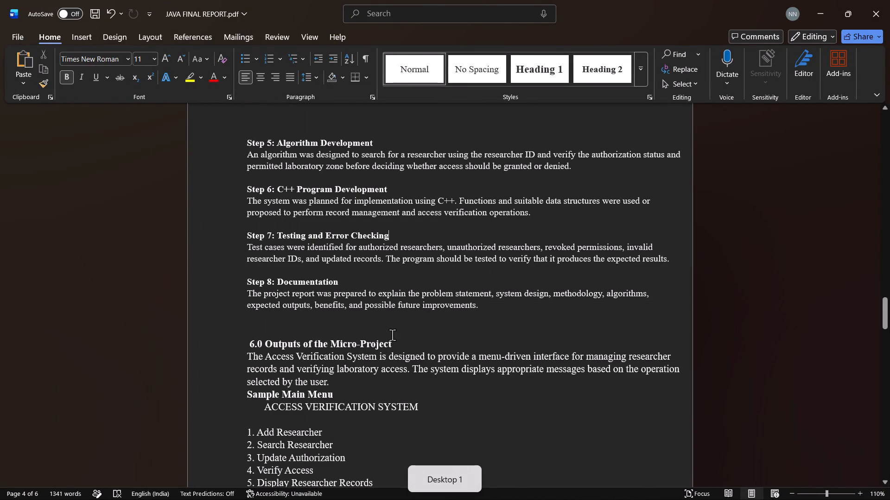
# Set the "6.0 Outputs of the Micro-Project" heading to 14 pt and add a blank line below it.
pyautogui.moveTo(395, 344); pyautogui.dragTo(258, 338)
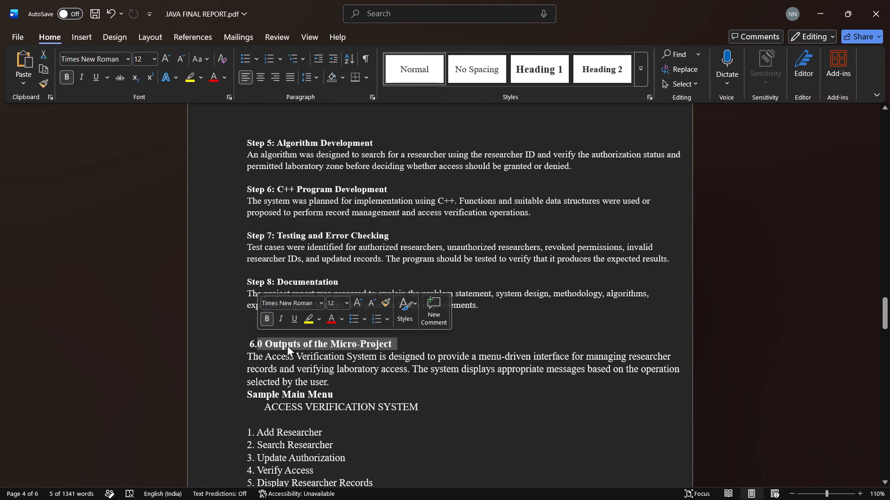
pyautogui.click(434, 334)
pyautogui.moveTo(419, 337); pyautogui.dragTo(359, 341)
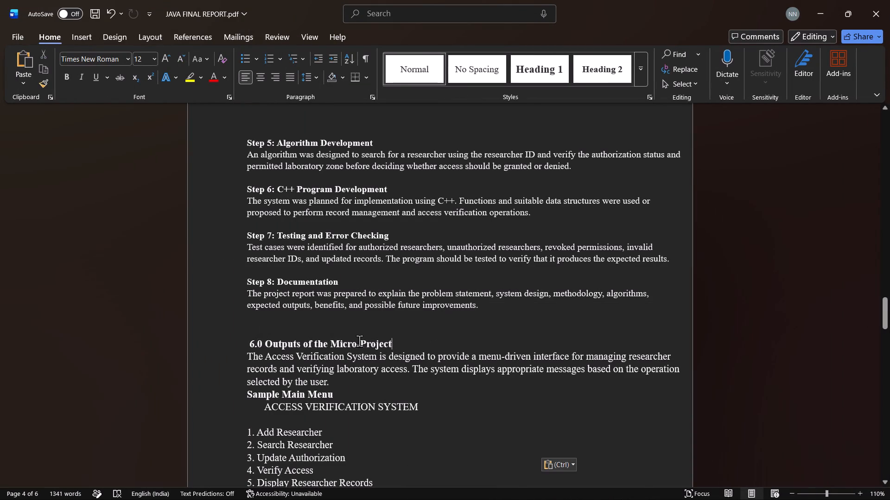
pyautogui.moveTo(359, 341); pyautogui.dragTo(247, 343)
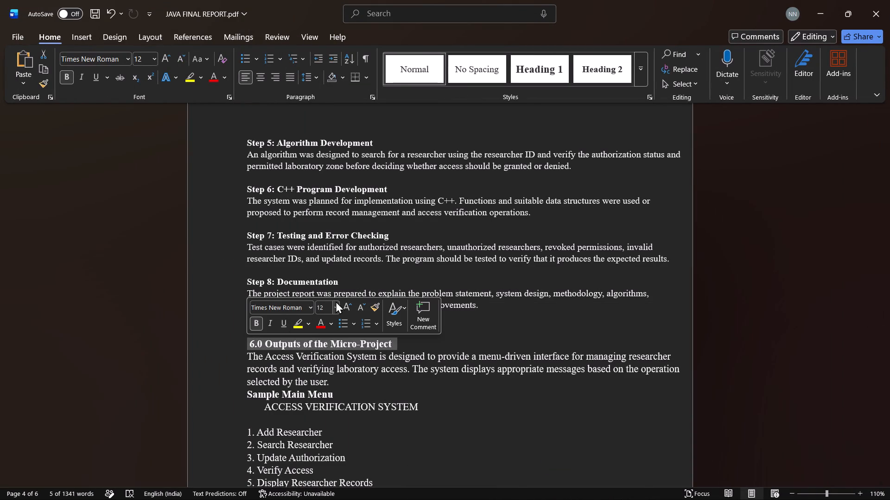
pyautogui.click(336, 304)
pyautogui.click(324, 156)
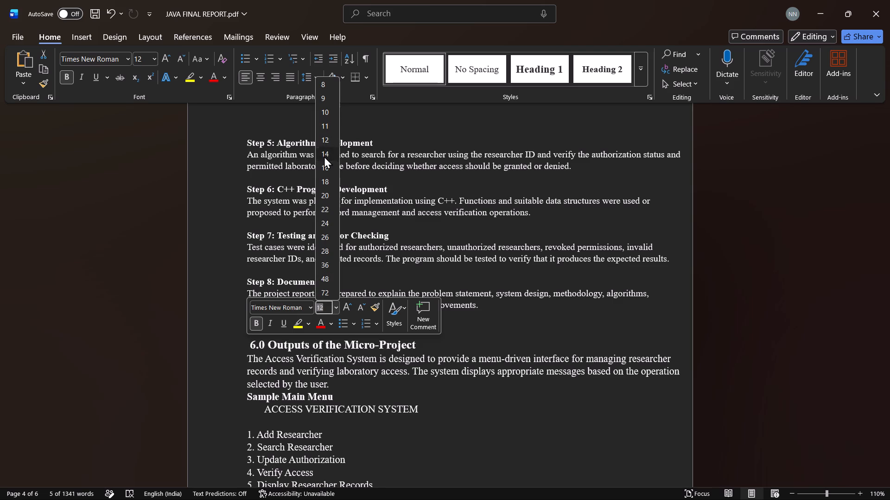
pyautogui.click(476, 343)
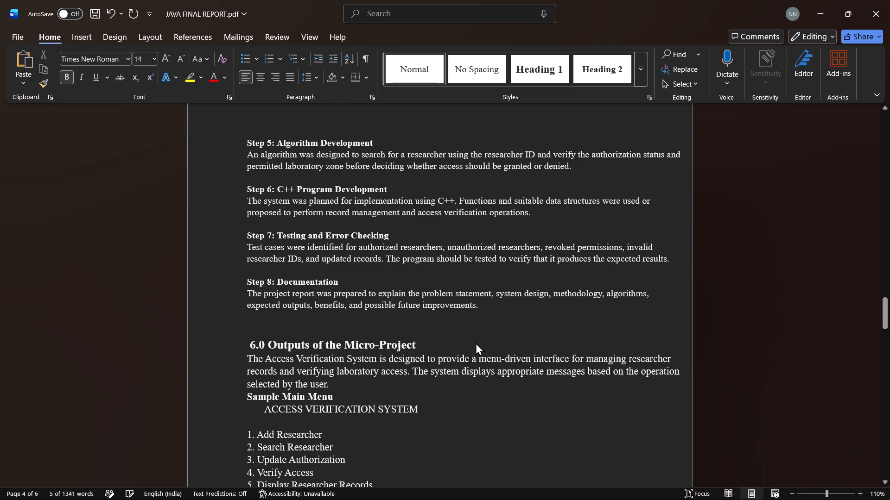
pyautogui.press('Return')
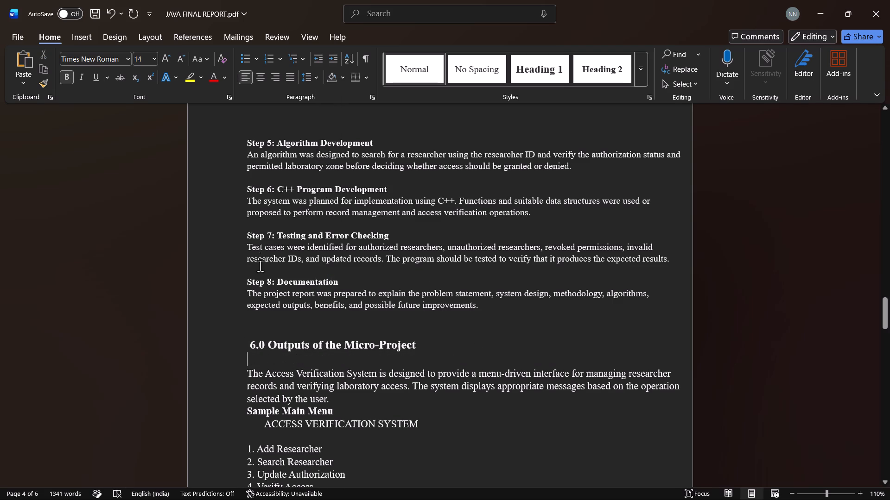
# Set section 6.0's introductory paragraph and the "Sample Main Menu" subheading to 11 pt, and insert a blank line below that subheading.
pyautogui.moveTo(248, 196); pyautogui.dragTo(511, 228)
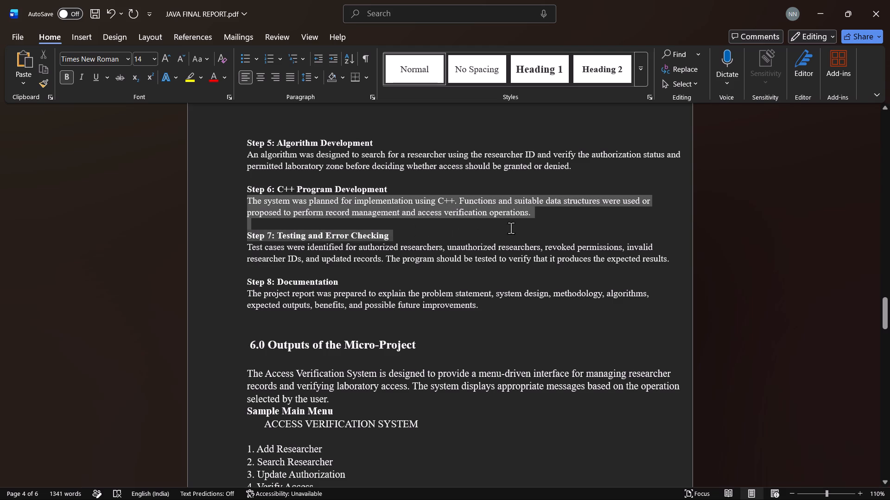
pyautogui.moveTo(511, 228); pyautogui.dragTo(529, 212)
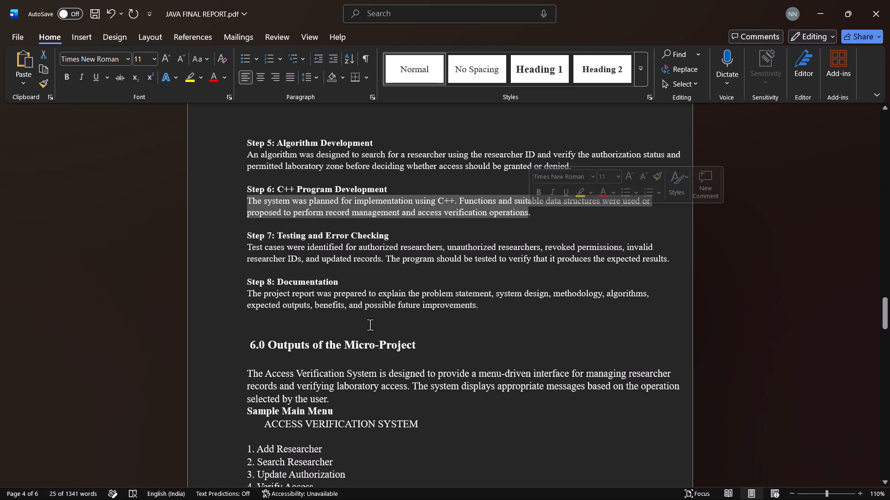
pyautogui.moveTo(244, 375); pyautogui.dragTo(345, 405)
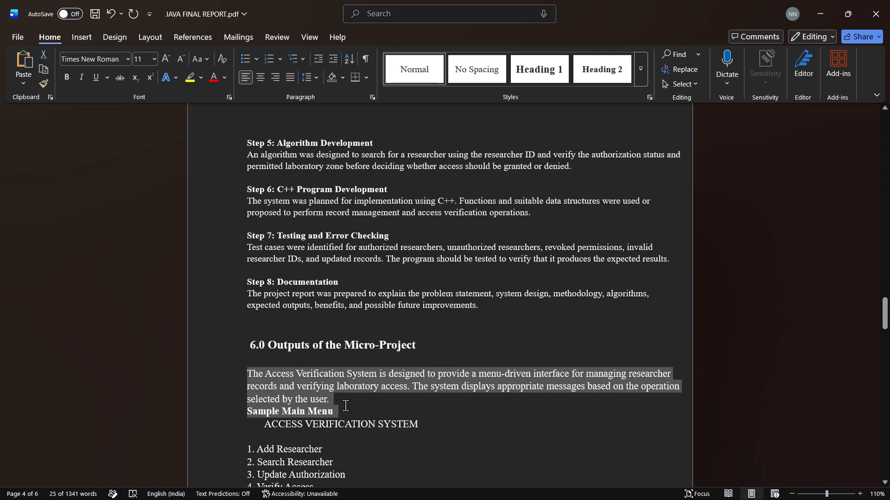
pyautogui.moveTo(345, 405); pyautogui.dragTo(345, 406)
pyautogui.click(433, 364)
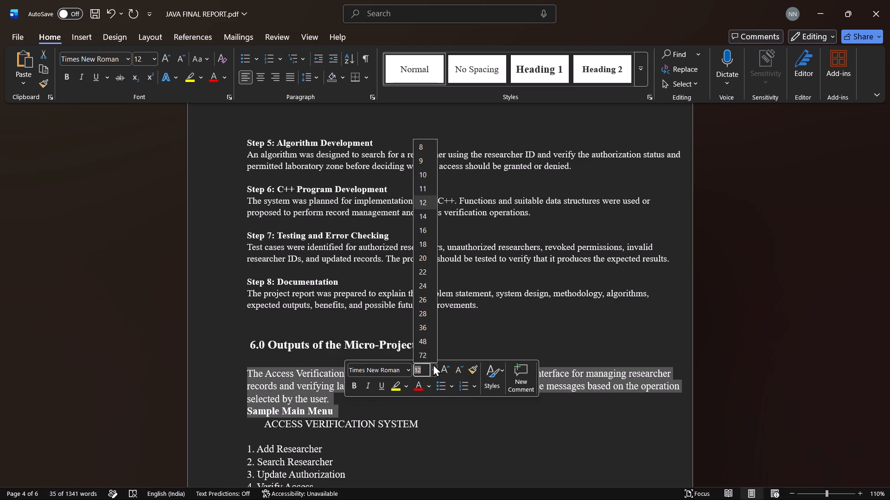
pyautogui.click(424, 192)
pyautogui.click(501, 430)
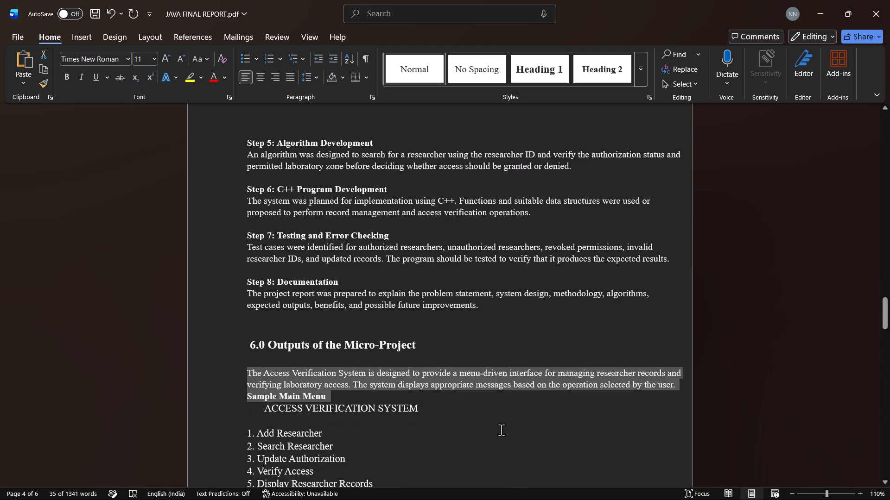
pyautogui.click(368, 394)
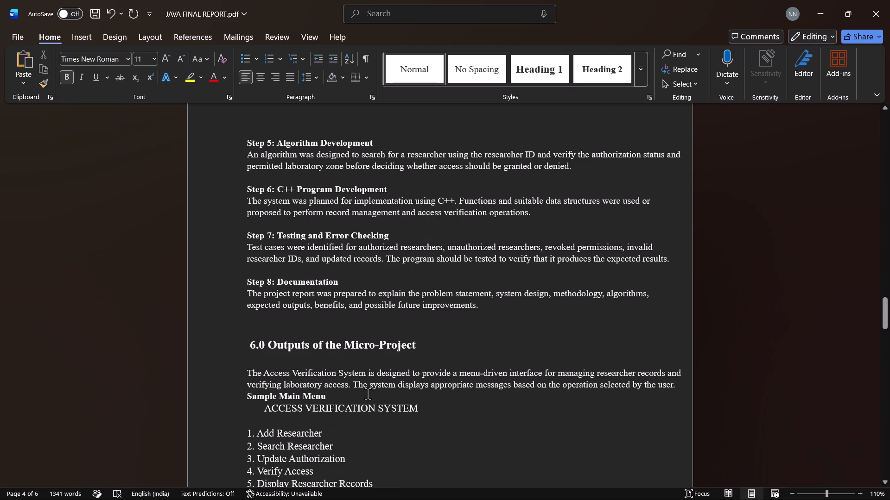
pyautogui.press('Return')
# Insert three blank lines after "Authorization Status: Active" to push the "Sample Access Verification Output" block onto the following page.
pyautogui.scroll(-1, 368, 394)
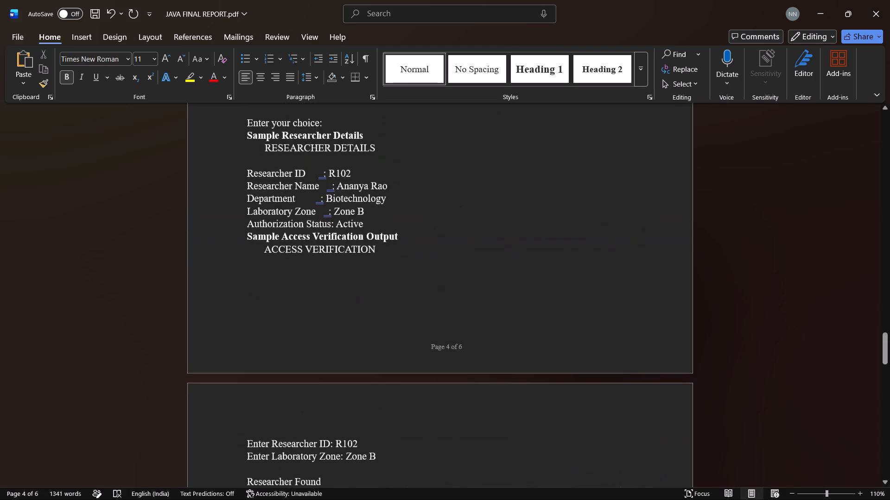
pyautogui.scroll(1, 368, 394)
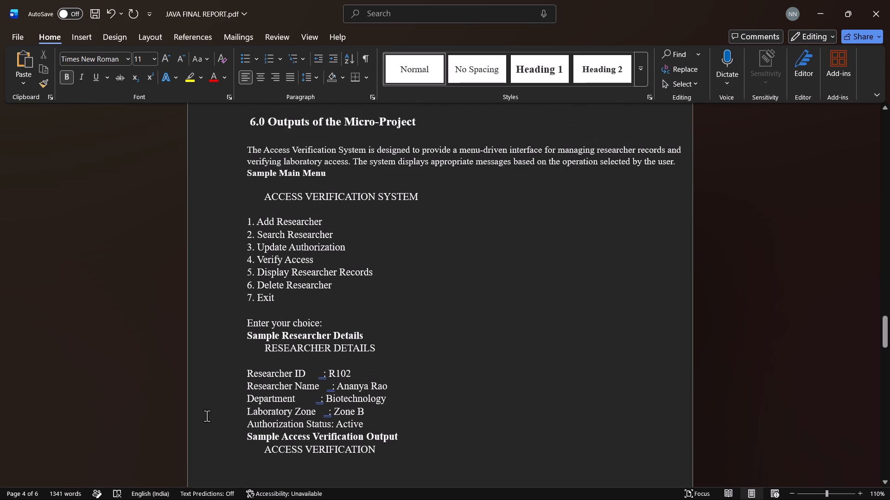
pyautogui.click(438, 422)
pyautogui.scroll(-2, 438, 422)
pyautogui.click(425, 380)
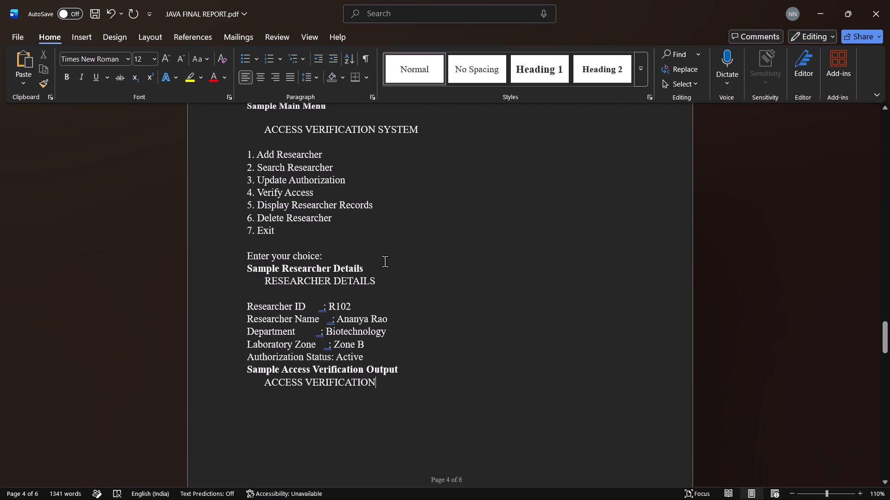
pyautogui.scroll(-1, 385, 261)
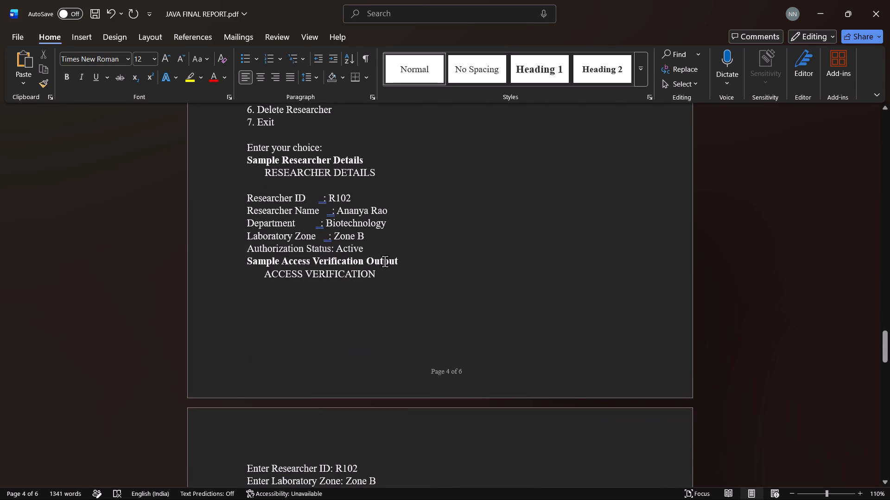
pyautogui.scroll(-1, 313, 338)
pyautogui.scroll(1, 313, 338)
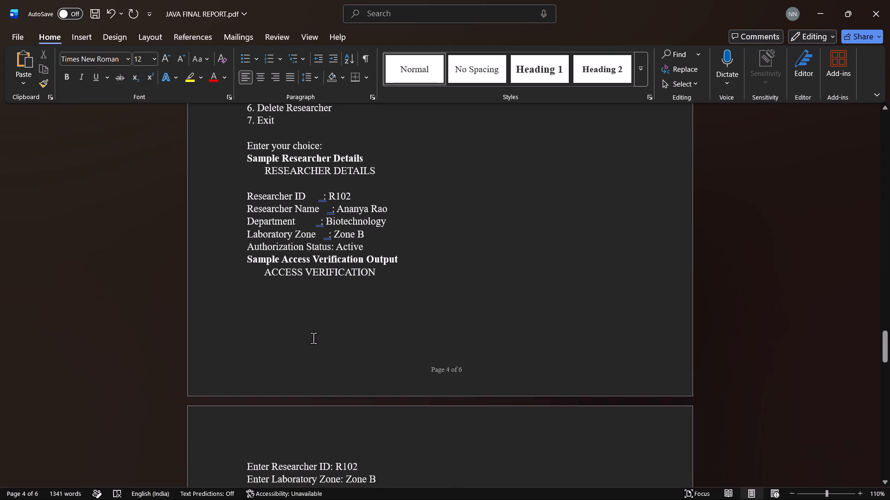
pyautogui.click(375, 248)
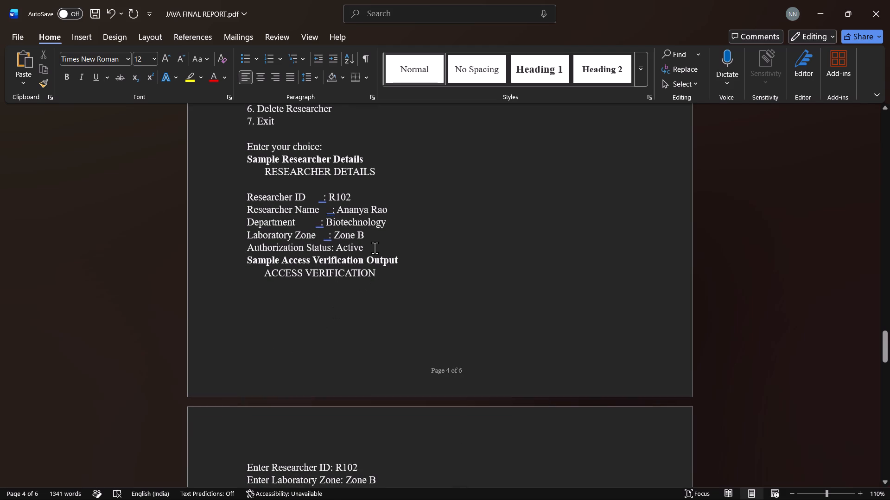
pyautogui.press('Return')
pyautogui.press('Return')
pyautogui.press('Return')
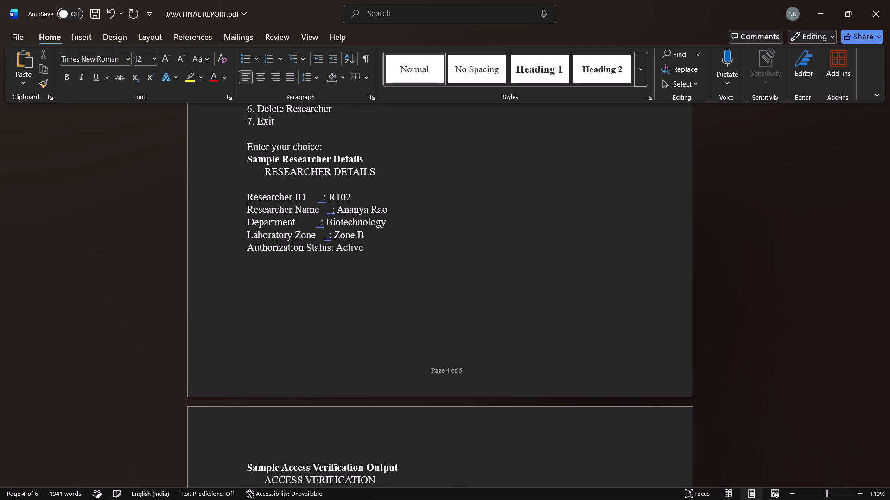
pyautogui.scroll(-2, 375, 248)
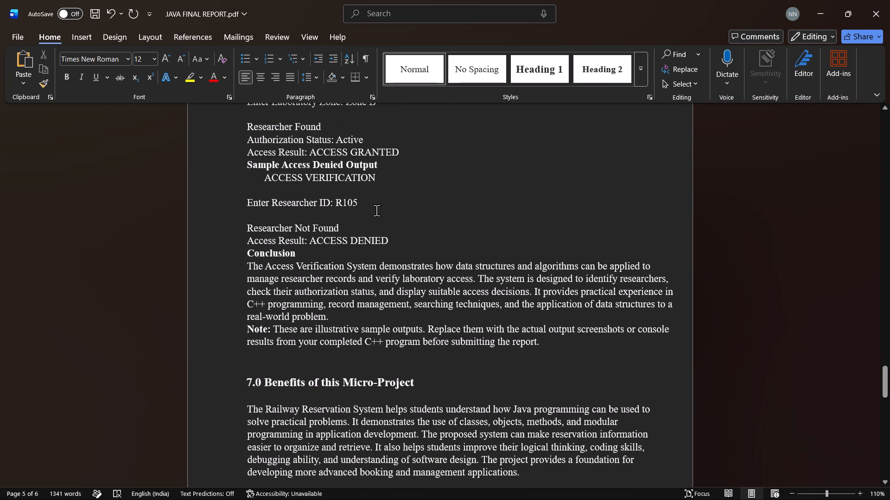
pyautogui.scroll(1, 376, 210)
pyautogui.scroll(-1, 376, 210)
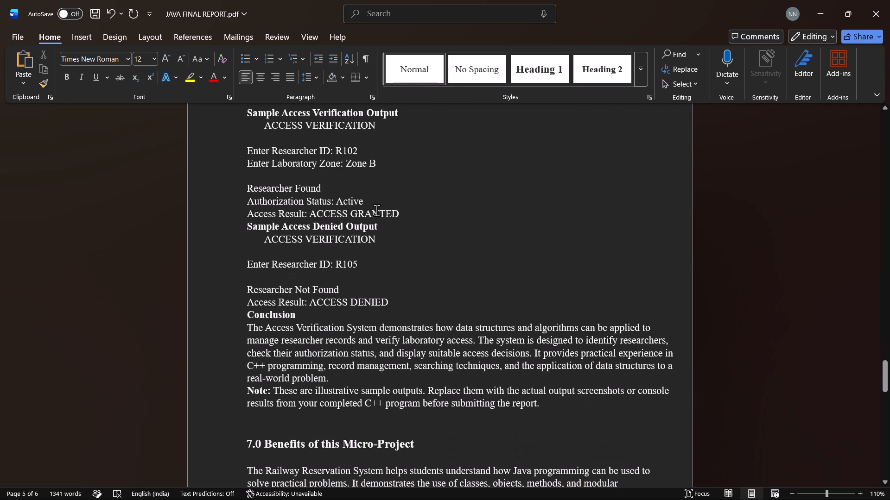
pyautogui.scroll(-1, 376, 210)
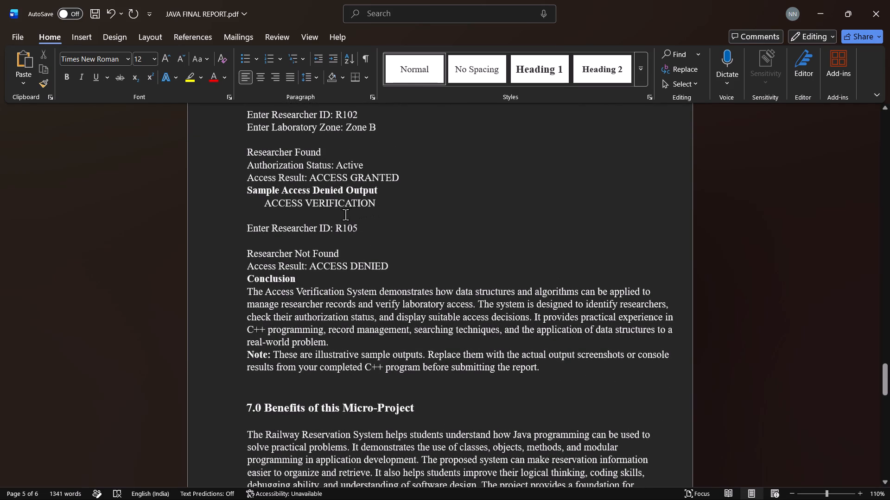
pyautogui.hscroll(2, 344, 215)
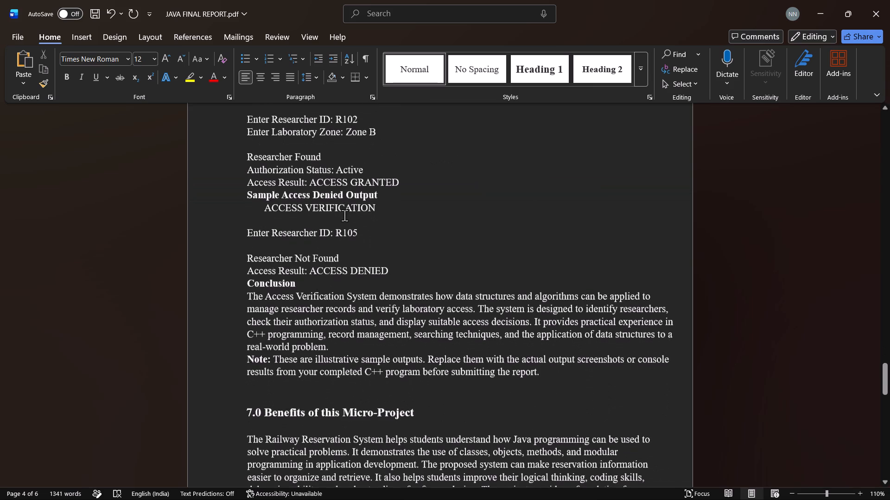
pyautogui.scroll(-2, 344, 215)
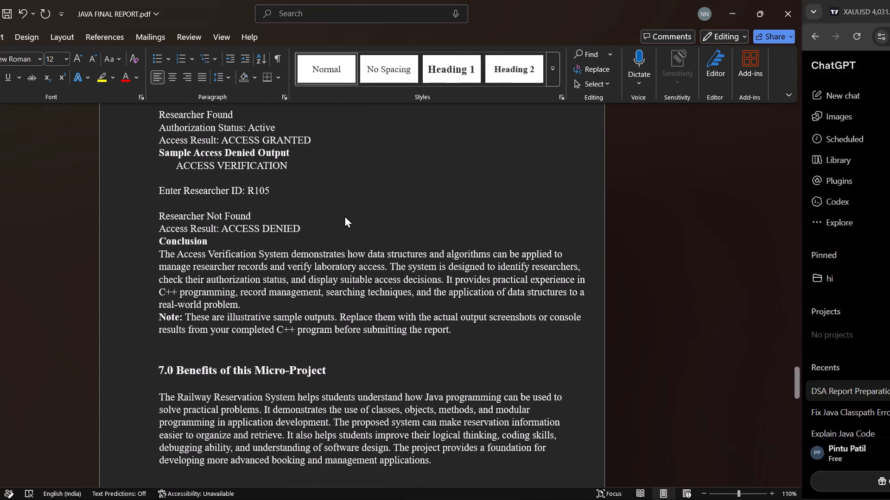
pyautogui.scroll(-6, 344, 215)
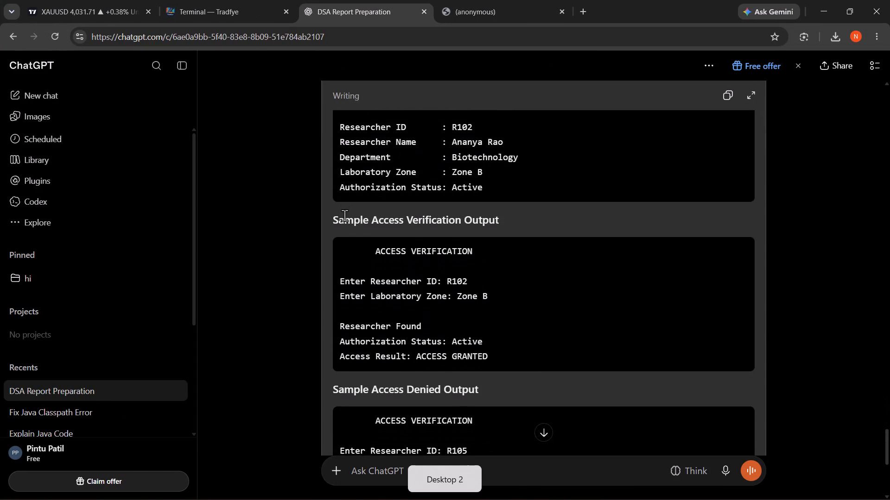
pyautogui.scroll(2, 344, 215)
pyautogui.scroll(-2, 344, 215)
pyautogui.scroll(2, 344, 215)
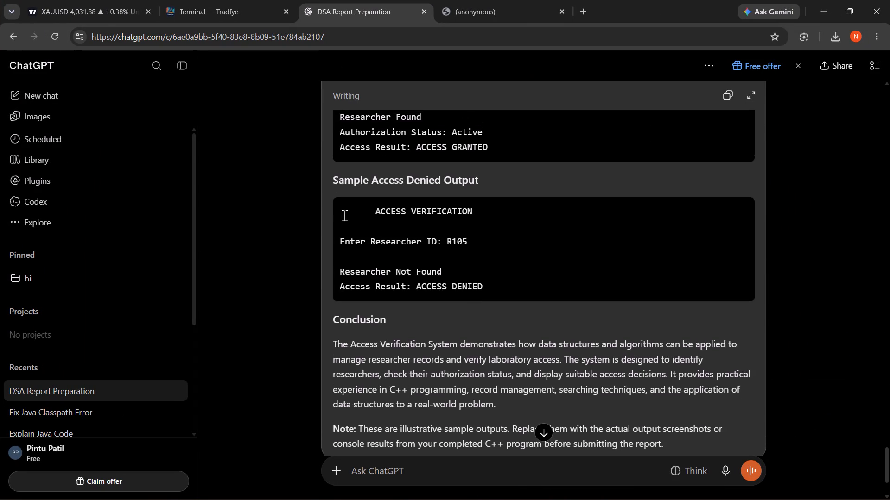
pyautogui.scroll(5, 344, 215)
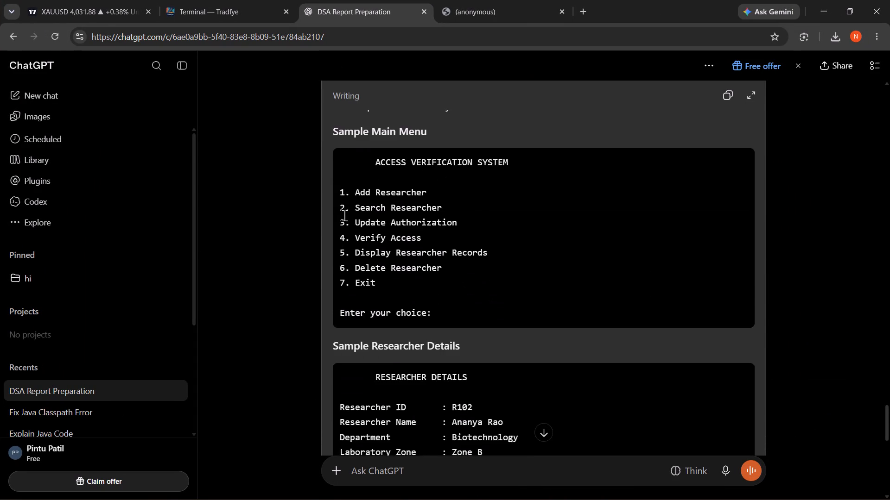
pyautogui.scroll(4, 344, 215)
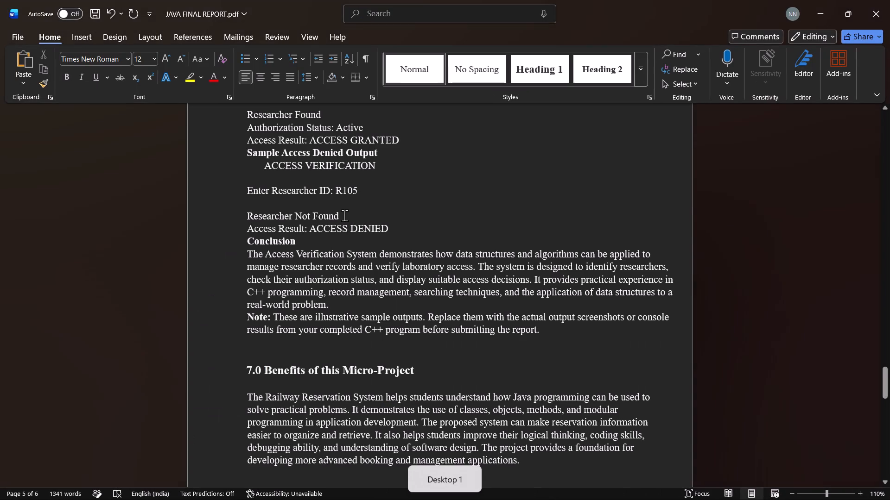
pyautogui.scroll(2, 344, 215)
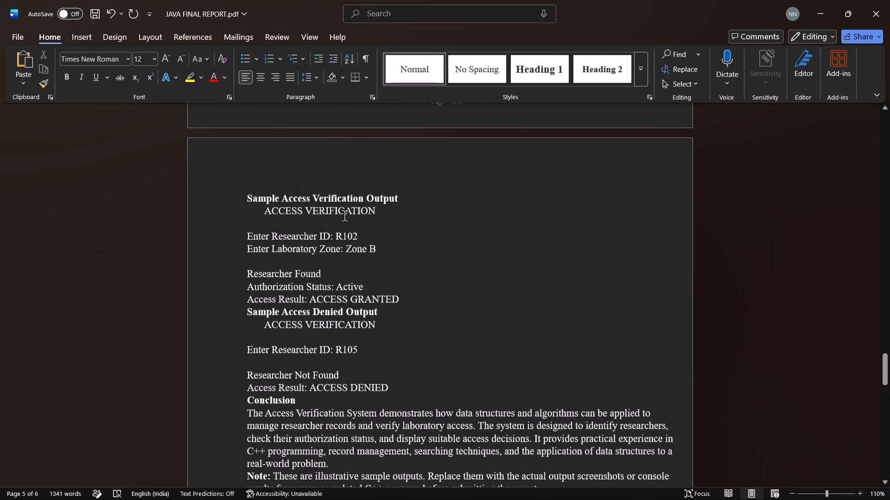
pyautogui.scroll(2, 344, 215)
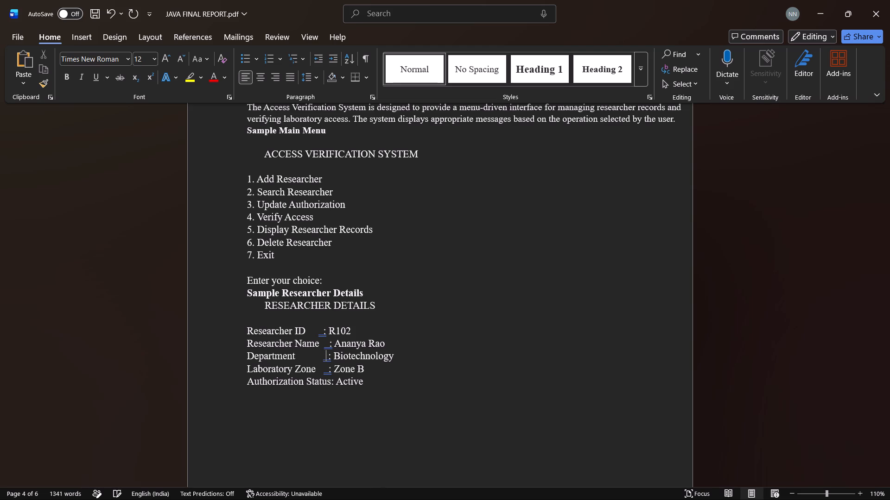
pyautogui.press('Up')
pyautogui.press('Up')
pyautogui.press('Left')
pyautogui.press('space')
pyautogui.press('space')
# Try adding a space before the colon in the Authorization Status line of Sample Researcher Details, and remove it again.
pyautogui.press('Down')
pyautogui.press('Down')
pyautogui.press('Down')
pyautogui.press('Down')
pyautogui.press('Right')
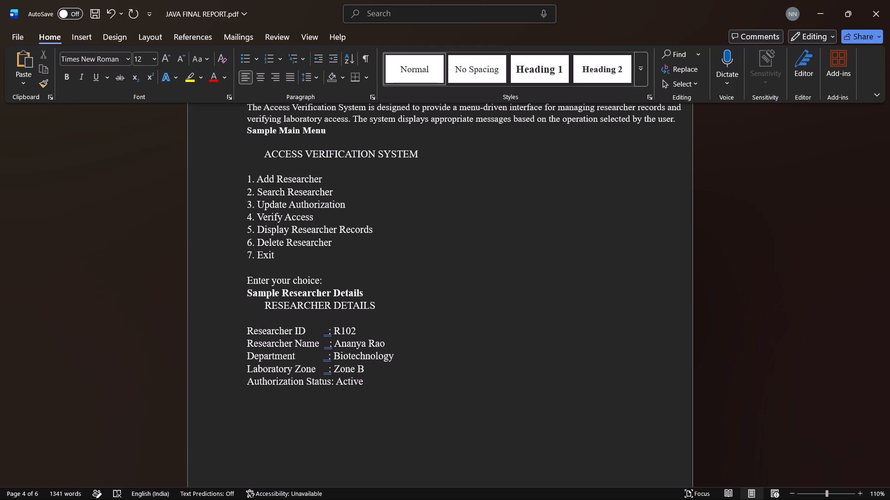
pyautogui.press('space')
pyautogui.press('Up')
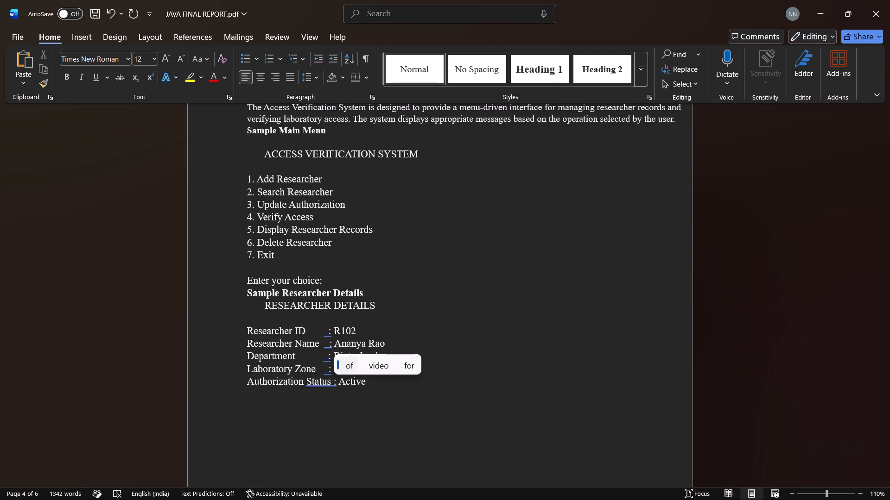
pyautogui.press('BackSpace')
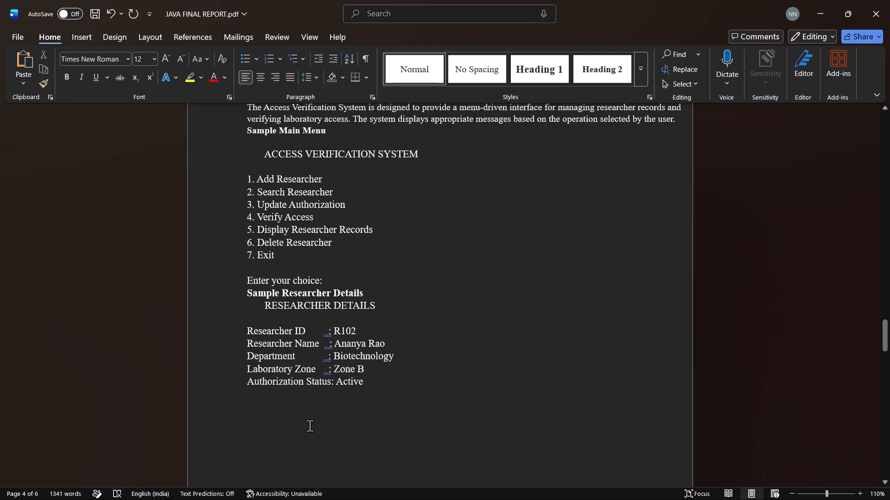
# Insert three spaces before the "Enter Researcher ID" colon in Sample Access Verification Output to align it with the "Enter Laboratory Zone" colon.
pyautogui.click(354, 420)
pyautogui.scroll(-2, 354, 420)
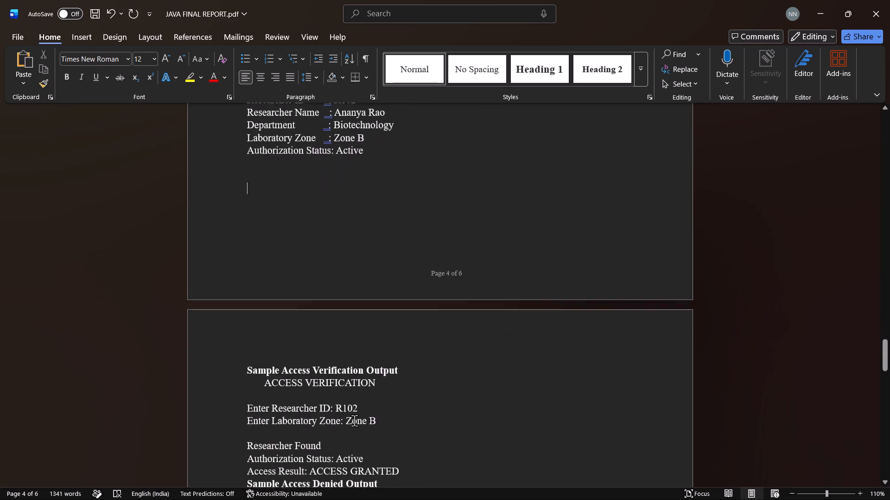
pyautogui.scroll(-1, 354, 420)
pyautogui.scroll(-1, 346, 383)
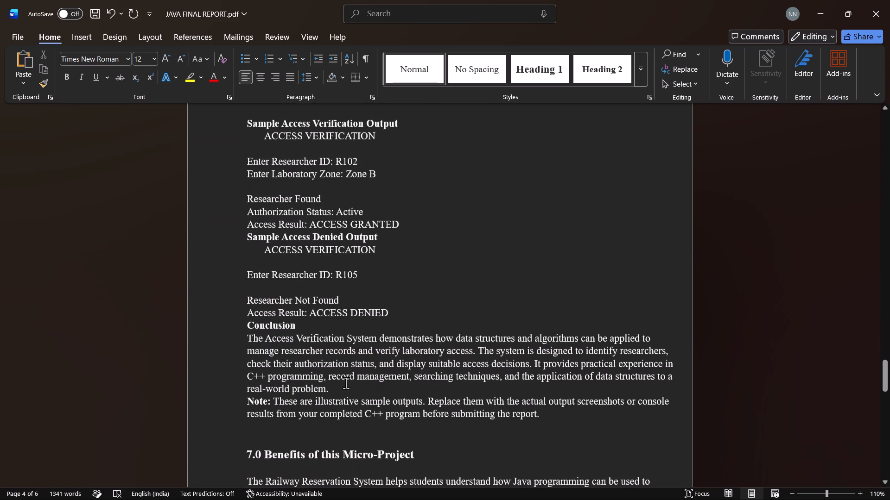
pyautogui.scroll(-1, 346, 383)
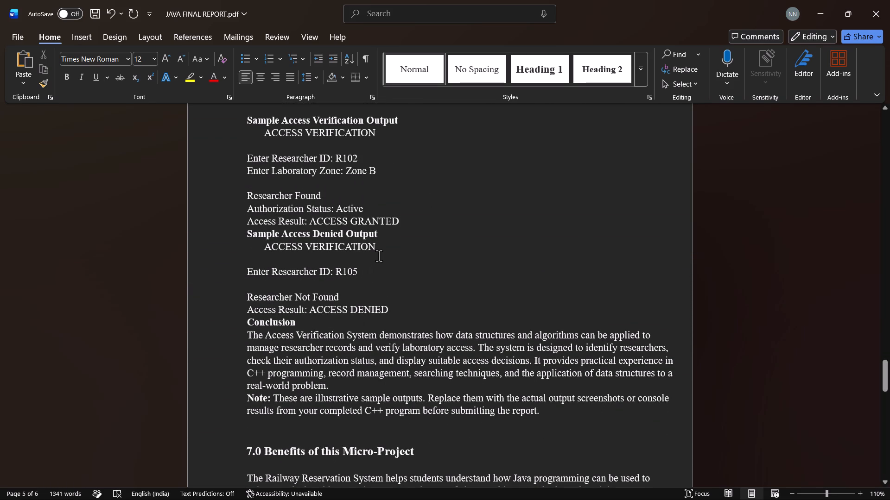
pyautogui.scroll(1, 345, 198)
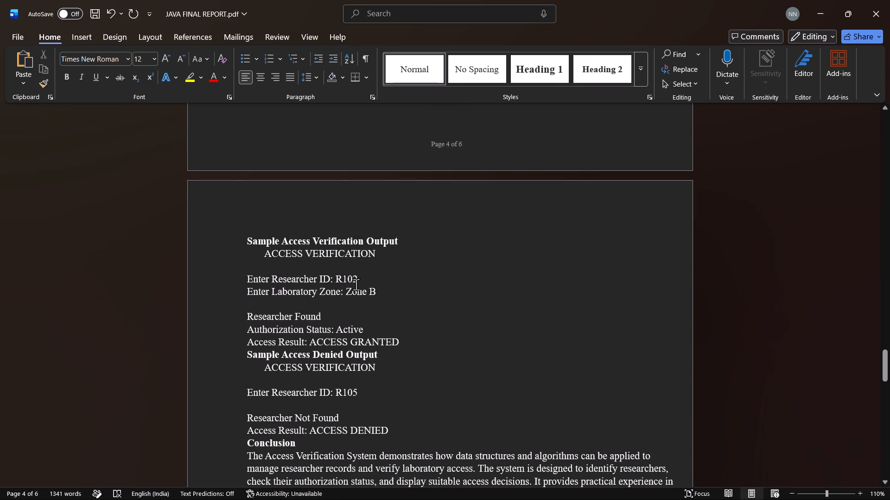
pyautogui.click(332, 281)
pyautogui.press('Left')
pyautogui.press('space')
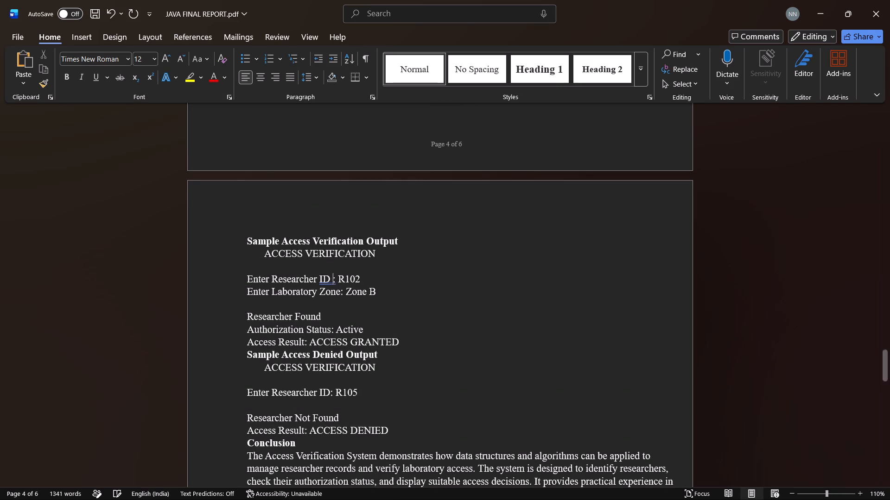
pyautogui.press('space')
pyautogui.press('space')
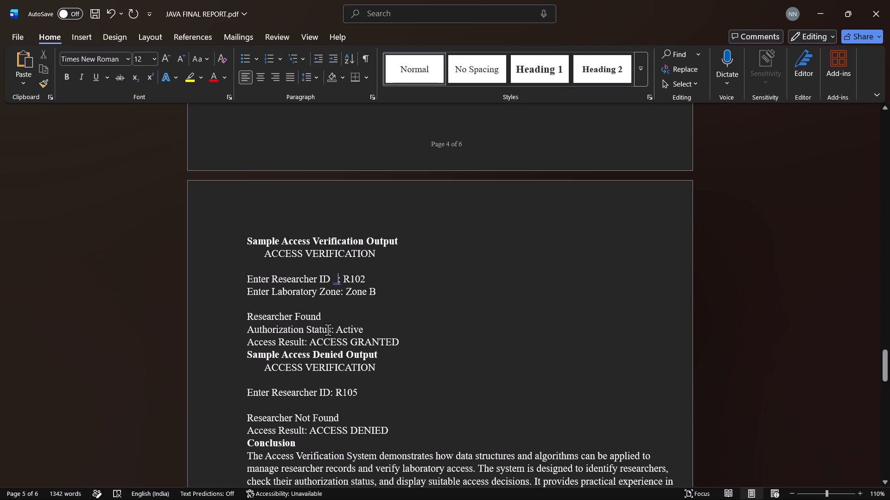
# Insert eleven spaces before the Access Result colon in Sample Access Verification Output to align it with the Authorization Status colon.
pyautogui.click(305, 340)
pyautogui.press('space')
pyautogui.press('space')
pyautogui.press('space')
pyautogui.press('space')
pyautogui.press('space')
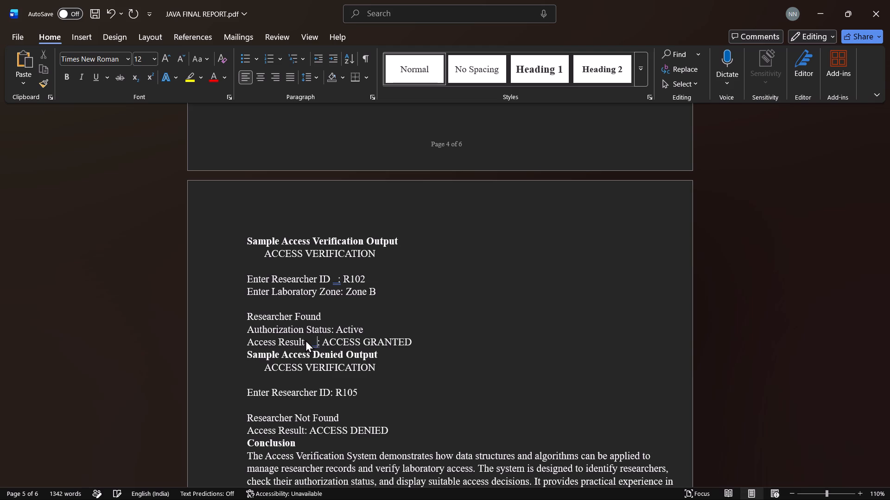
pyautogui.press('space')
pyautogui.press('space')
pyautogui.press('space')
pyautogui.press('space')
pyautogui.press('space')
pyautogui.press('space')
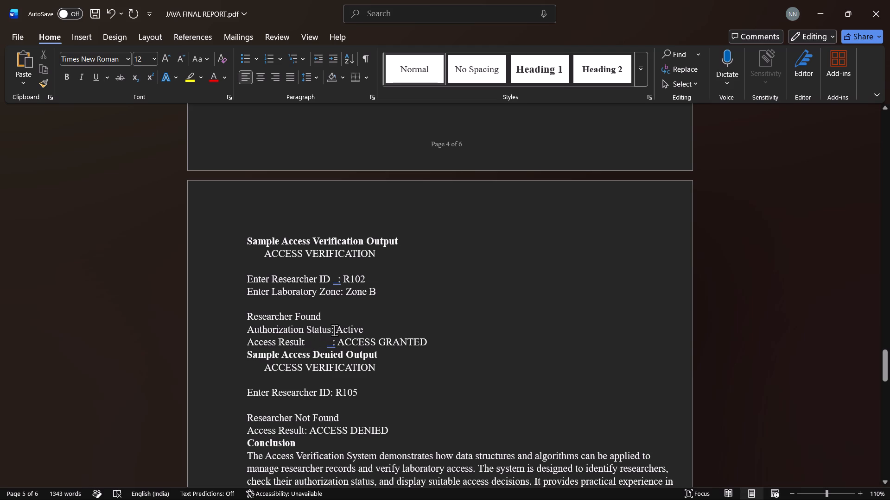
# Add one space before and two after the Authorization Status colon, and one on each side of the Access Result colon in Sample Access Verification Output.
pyautogui.press('Up')
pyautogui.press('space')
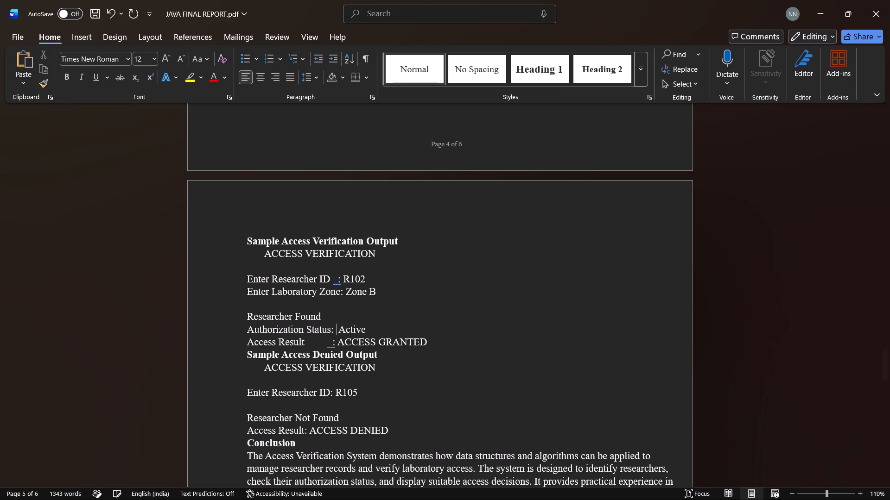
pyautogui.press('Left')
pyautogui.press('Left')
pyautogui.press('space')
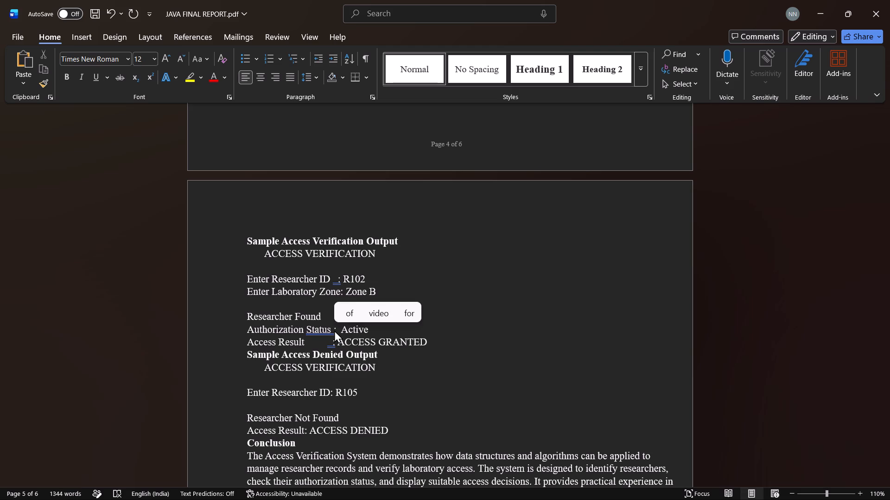
pyautogui.press('Down')
pyautogui.press('Left')
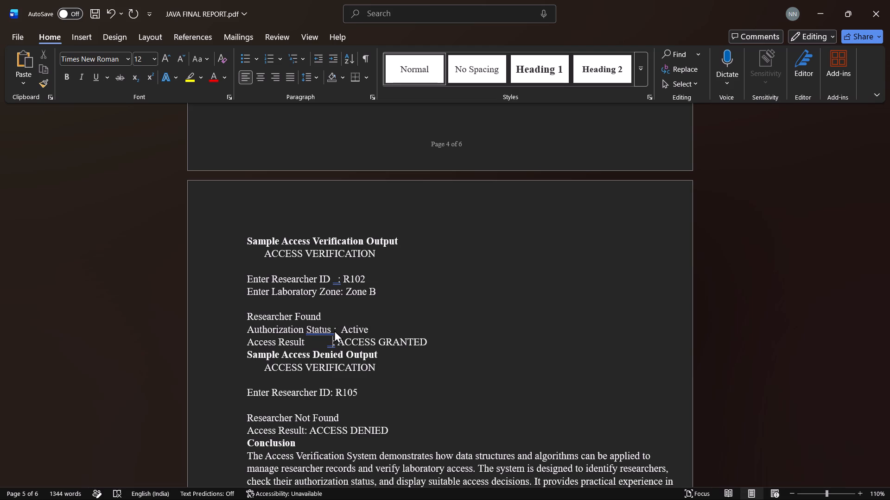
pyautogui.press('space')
pyautogui.press('Up')
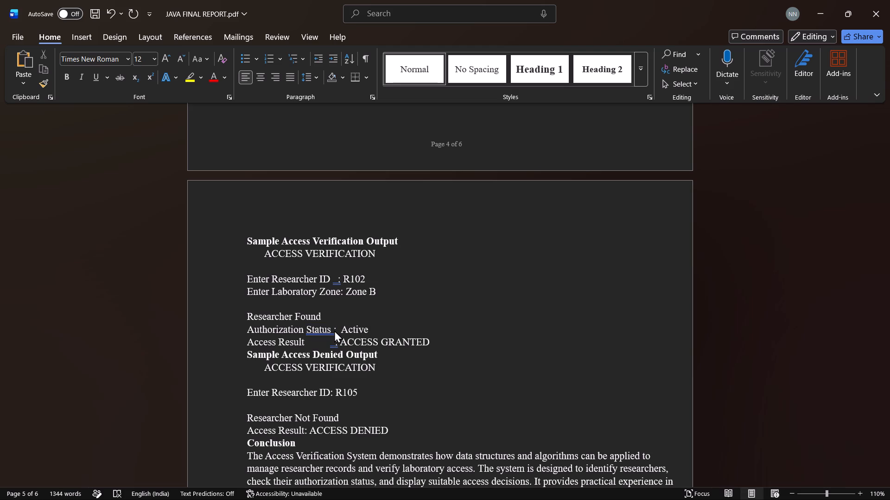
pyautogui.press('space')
pyautogui.press('Down')
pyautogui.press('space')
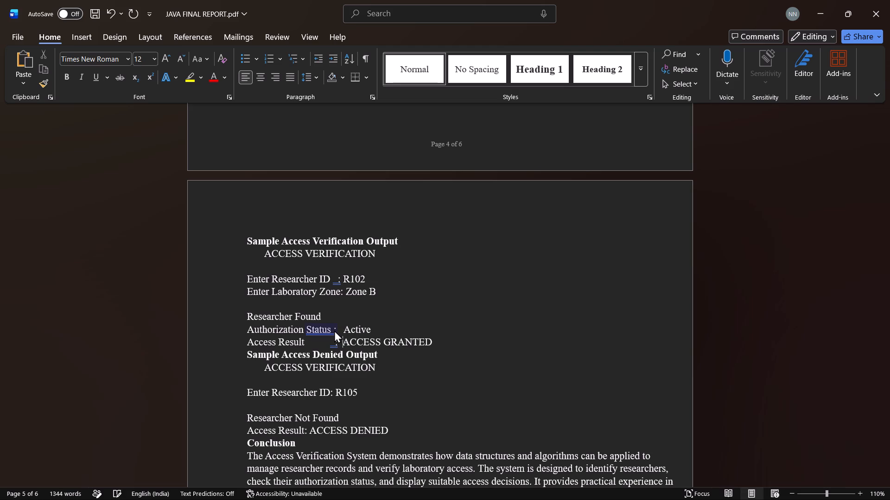
pyautogui.click(483, 342)
pyautogui.scroll(-1, 483, 342)
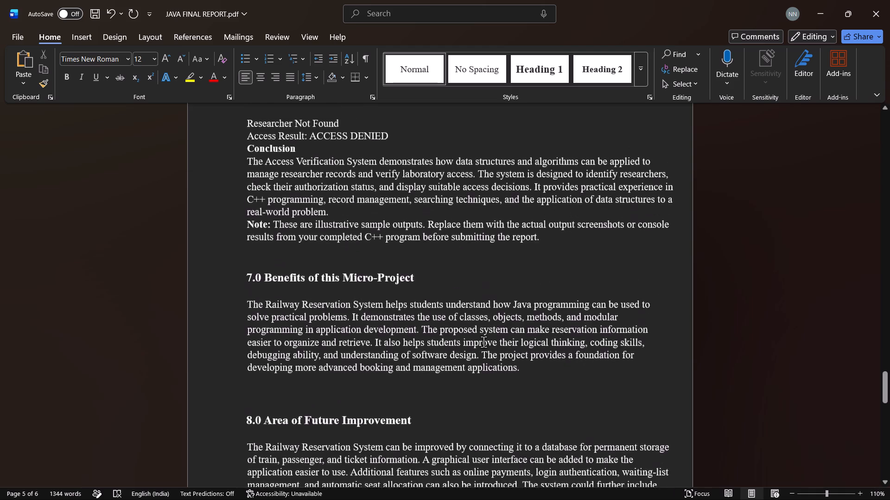
pyautogui.scroll(-1, 483, 342)
pyautogui.scroll(1, 483, 342)
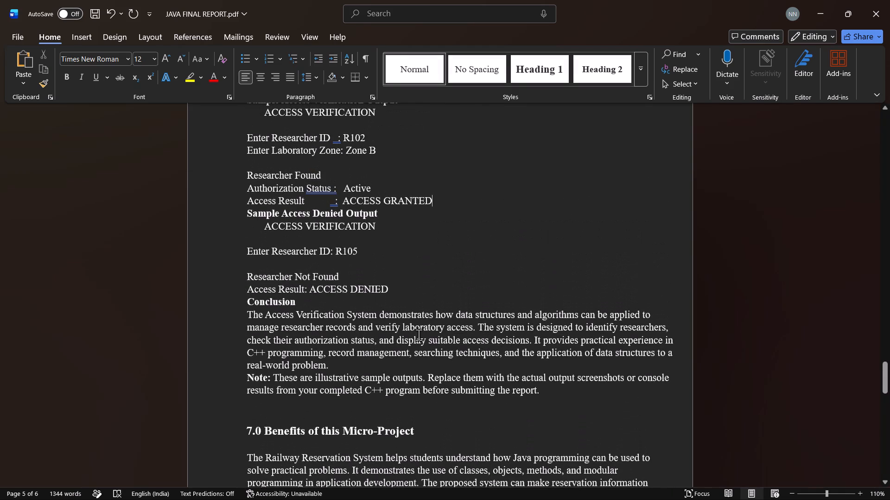
pyautogui.scroll(1, 359, 244)
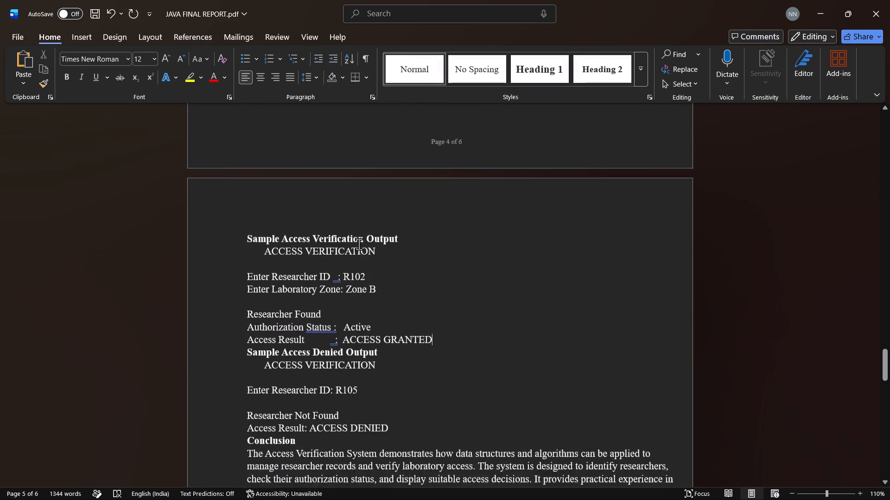
pyautogui.scroll(3, 359, 244)
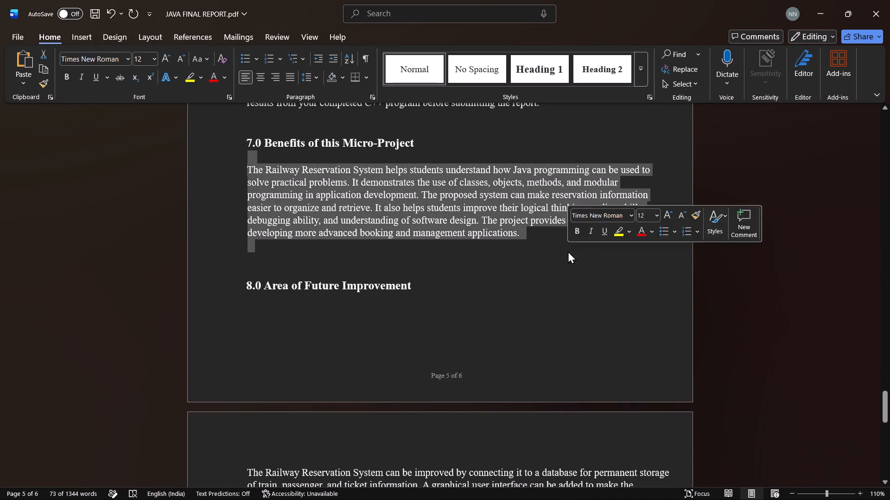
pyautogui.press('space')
pyautogui.hotkey('ctrl', 'v')
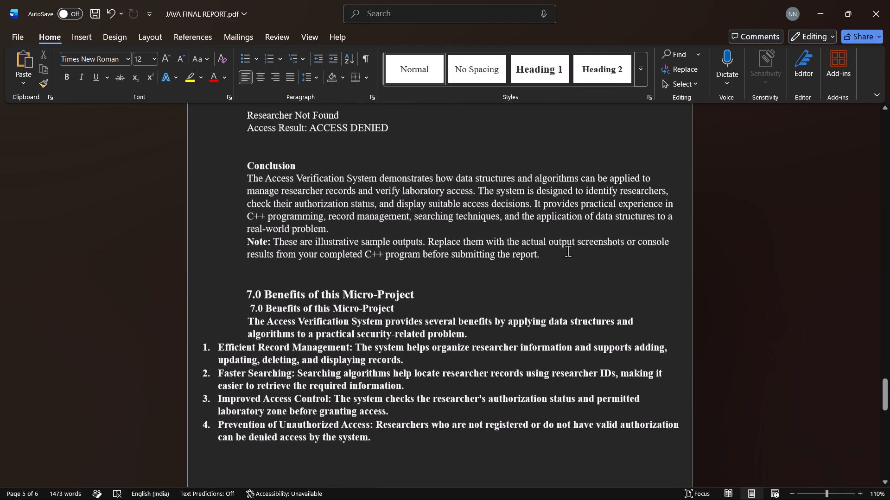
# Remove the bold formatting from section 7.0's pasted introduction, numbered benefits and closing paragraph, and set their font size to 11 pt.
pyautogui.scroll(-1, 558, 248)
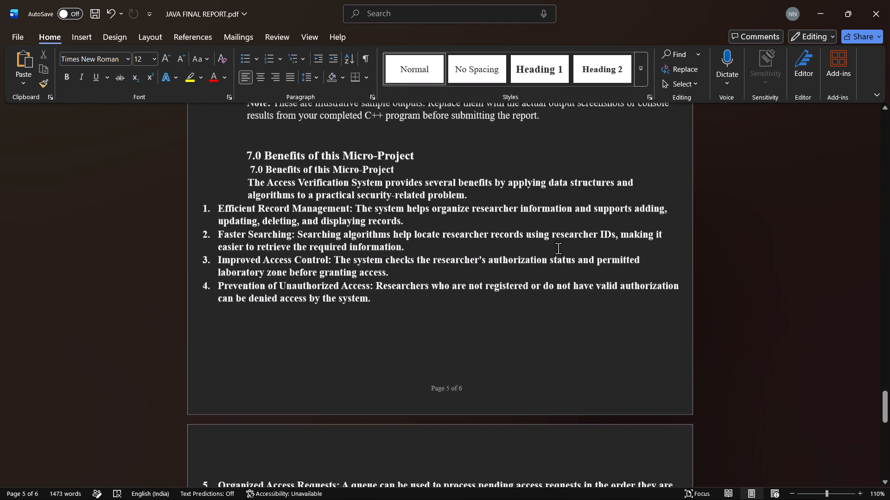
pyautogui.scroll(-2, 558, 248)
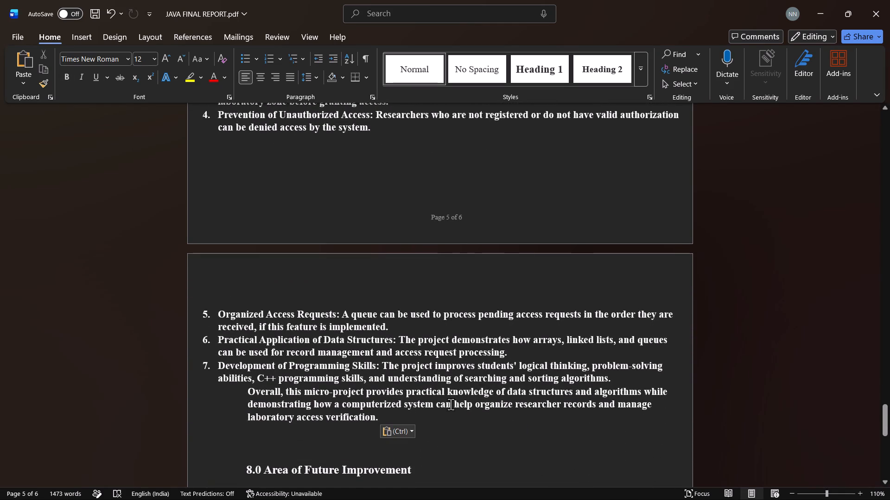
pyautogui.moveTo(426, 413); pyautogui.dragTo(223, 263)
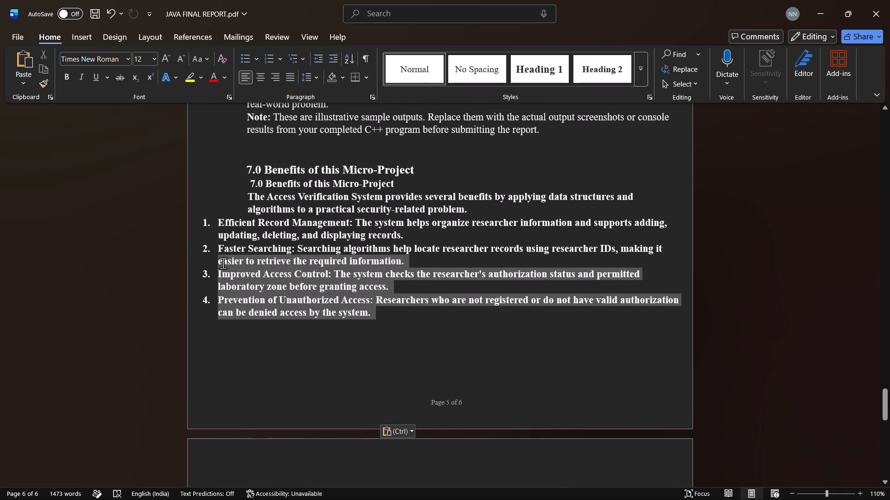
pyautogui.moveTo(223, 263); pyautogui.dragTo(236, 196)
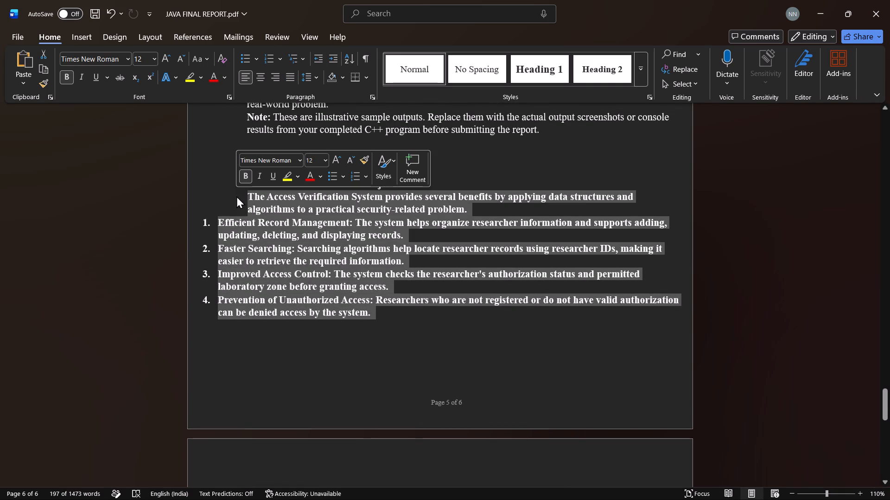
pyautogui.click(248, 176)
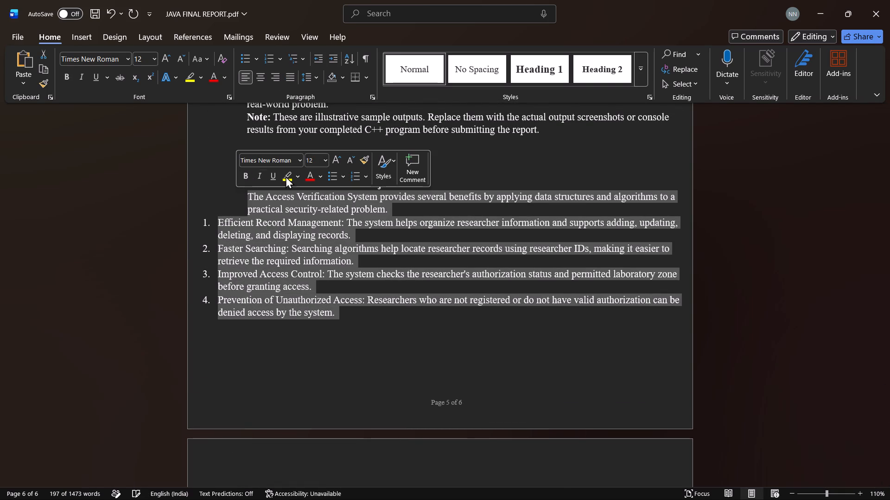
pyautogui.click(328, 162)
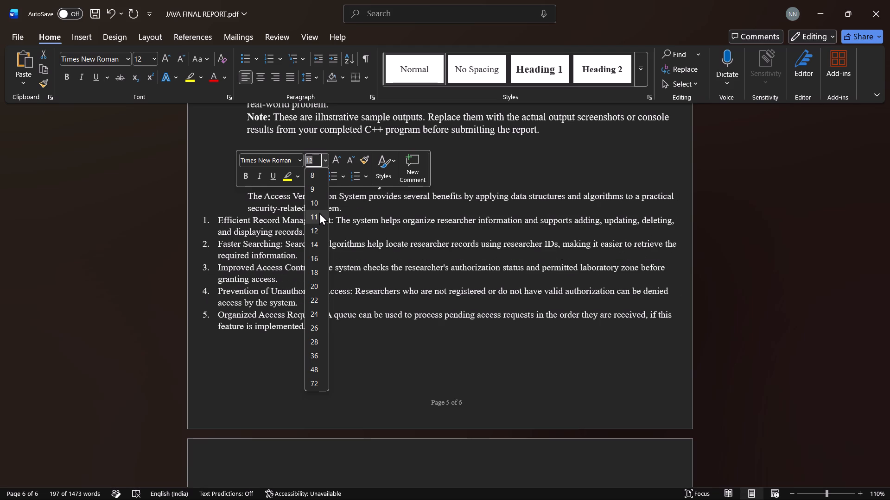
pyautogui.click(319, 212)
pyautogui.click(392, 394)
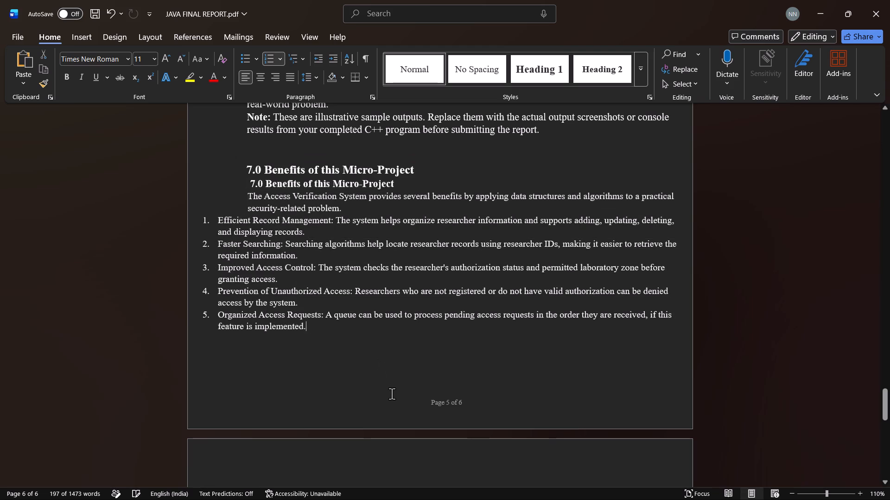
# Delete the duplicate "7.0 Benefits of this Micro-Project" line below the section heading, leaving a blank line in its place.
pyautogui.click(244, 190)
pyautogui.moveTo(245, 184); pyautogui.dragTo(337, 187)
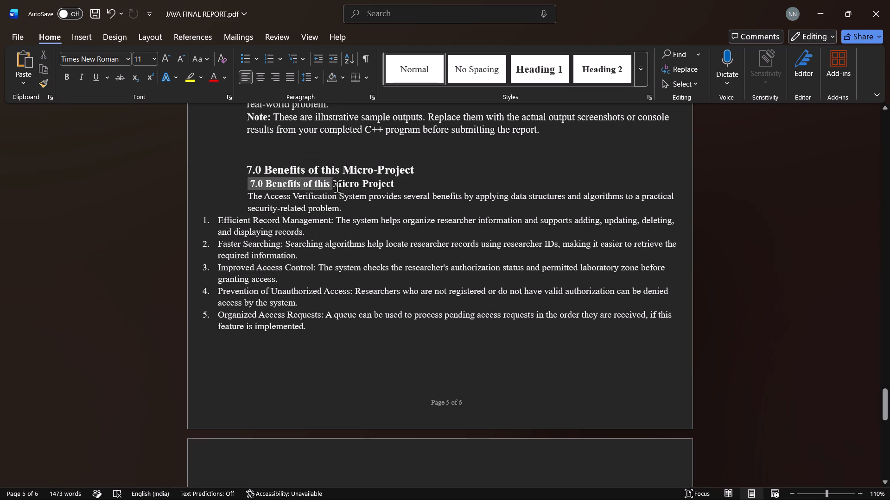
pyautogui.moveTo(337, 187); pyautogui.dragTo(406, 186)
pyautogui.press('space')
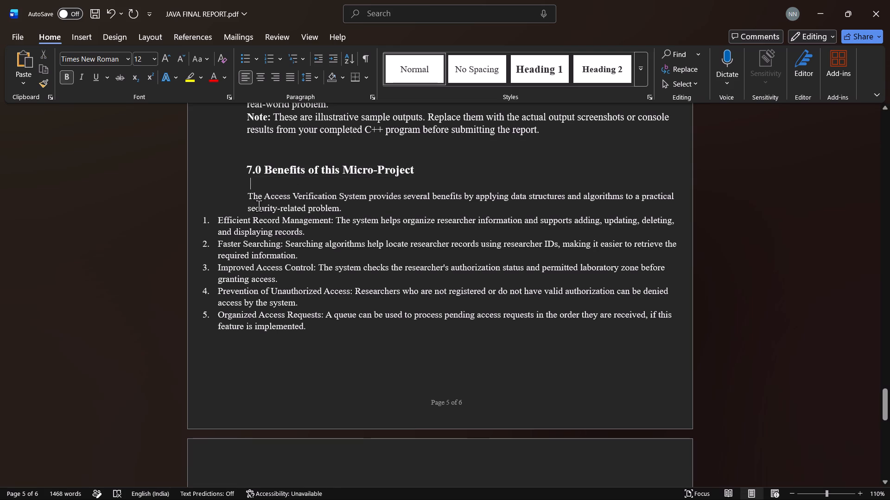
# Insert a blank line between section 7.0's introduction paragraph and the numbered benefits list.
pyautogui.click(355, 208)
pyautogui.press('Return')
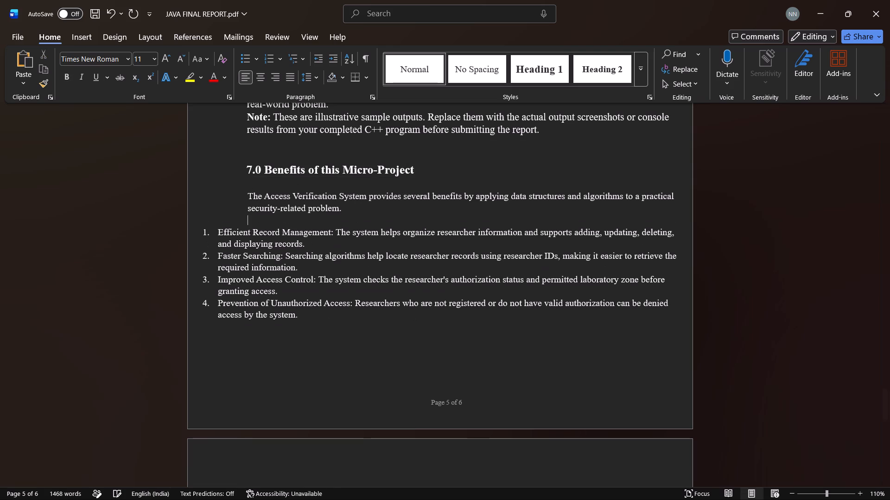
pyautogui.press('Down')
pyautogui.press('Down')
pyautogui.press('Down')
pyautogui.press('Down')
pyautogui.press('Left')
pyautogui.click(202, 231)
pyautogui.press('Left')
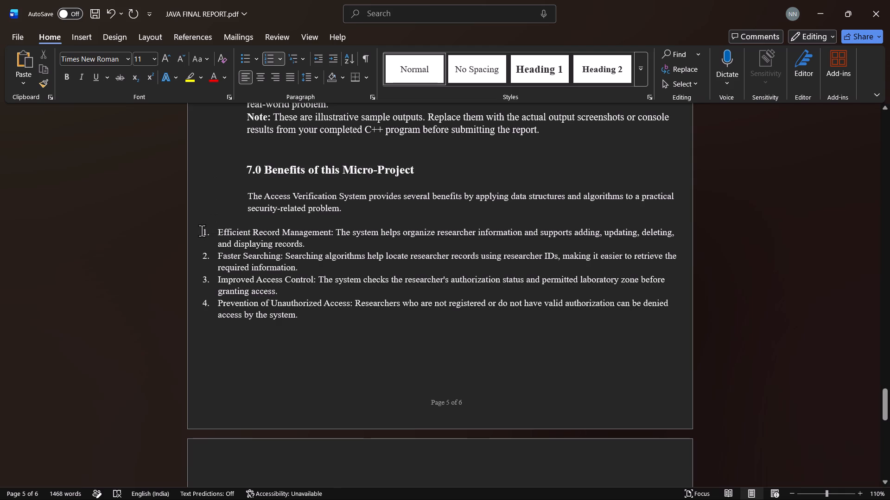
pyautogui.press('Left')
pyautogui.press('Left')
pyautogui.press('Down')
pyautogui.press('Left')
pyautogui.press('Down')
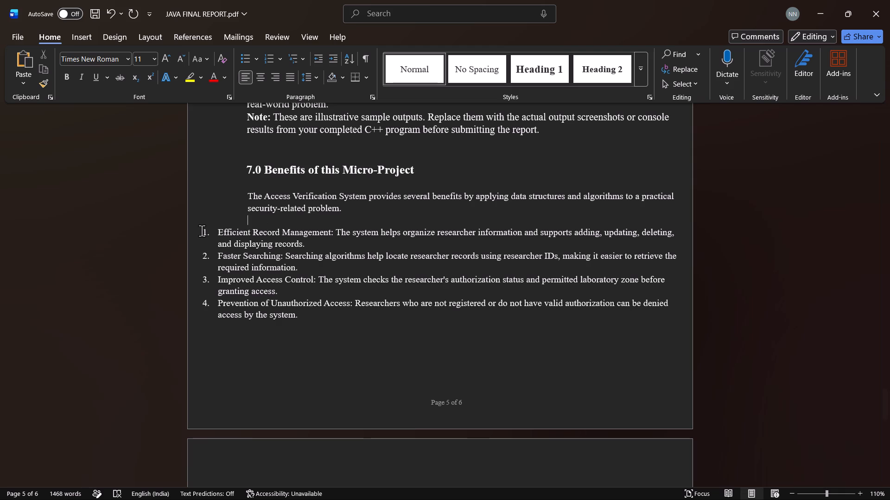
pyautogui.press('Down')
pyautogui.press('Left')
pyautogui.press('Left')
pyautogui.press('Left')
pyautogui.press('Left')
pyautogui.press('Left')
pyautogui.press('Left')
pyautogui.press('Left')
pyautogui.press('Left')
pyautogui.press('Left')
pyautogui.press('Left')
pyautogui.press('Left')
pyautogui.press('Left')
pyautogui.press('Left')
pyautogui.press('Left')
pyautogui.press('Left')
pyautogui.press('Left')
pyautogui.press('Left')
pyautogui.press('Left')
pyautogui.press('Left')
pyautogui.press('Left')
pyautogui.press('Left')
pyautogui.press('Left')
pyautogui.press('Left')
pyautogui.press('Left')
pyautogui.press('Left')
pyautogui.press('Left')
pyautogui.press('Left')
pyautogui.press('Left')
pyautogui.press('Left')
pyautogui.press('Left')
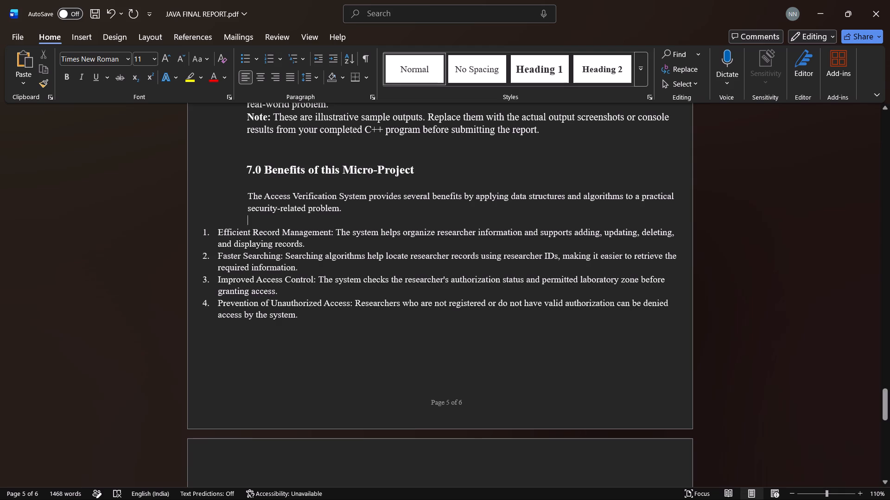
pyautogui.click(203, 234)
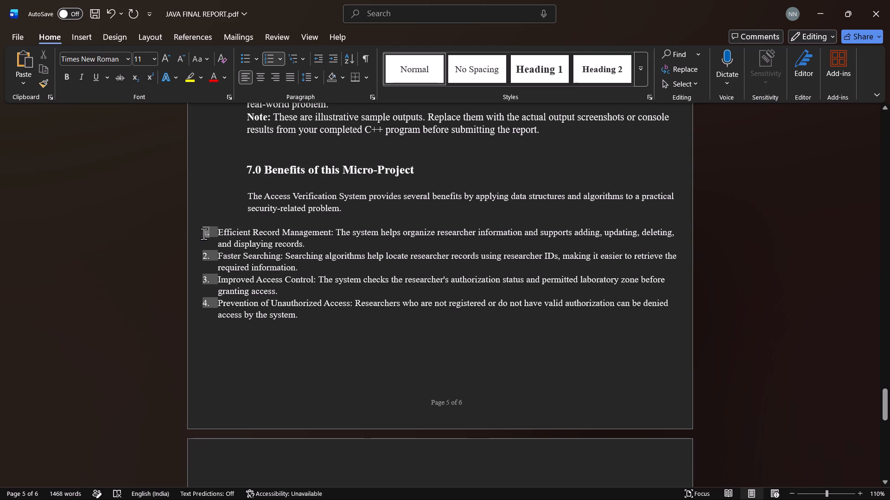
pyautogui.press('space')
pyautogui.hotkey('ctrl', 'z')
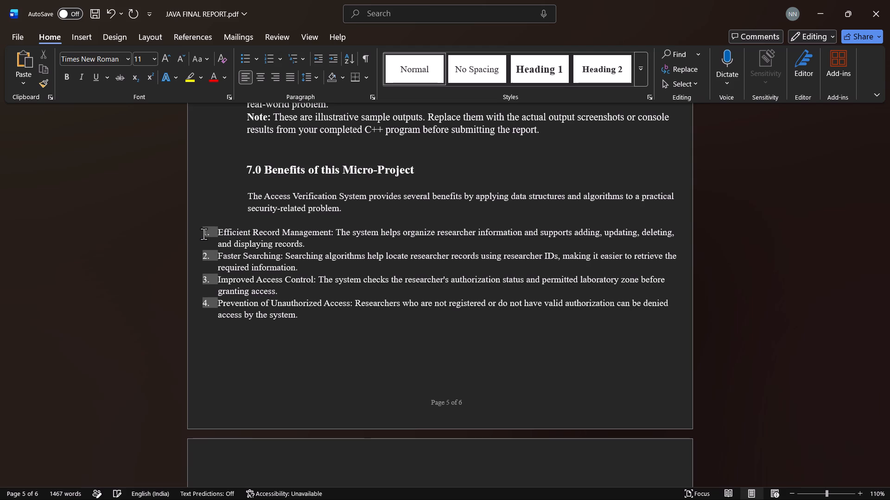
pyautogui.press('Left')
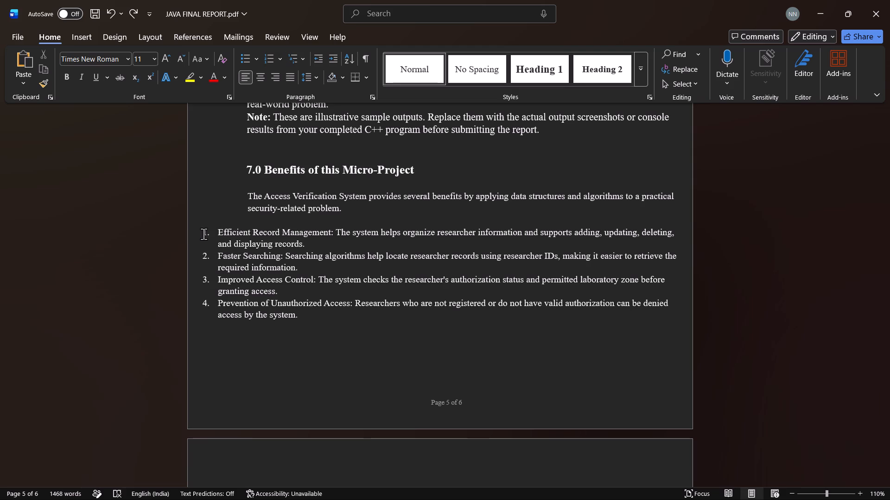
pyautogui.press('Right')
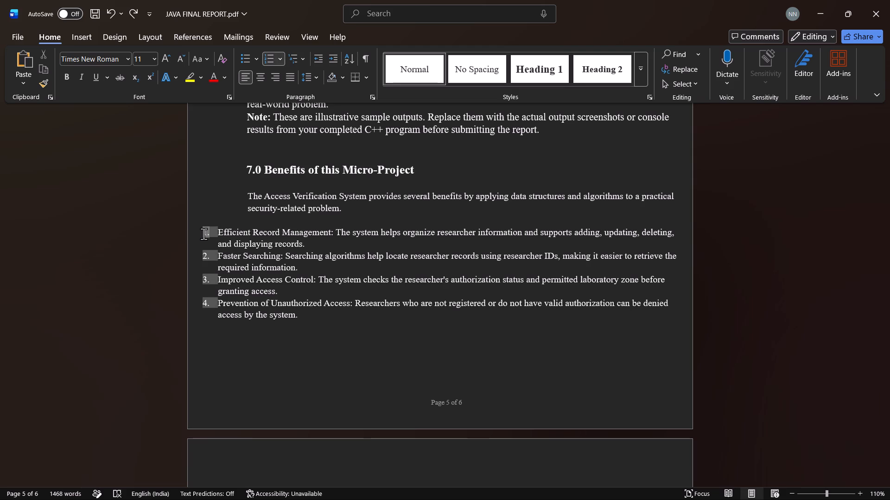
# Increase the indentation of the numbered benefits list so that its numbers line up with section 7.0's introduction paragraph.
pyautogui.click(203, 234)
pyautogui.moveTo(203, 234); pyautogui.dragTo(242, 233)
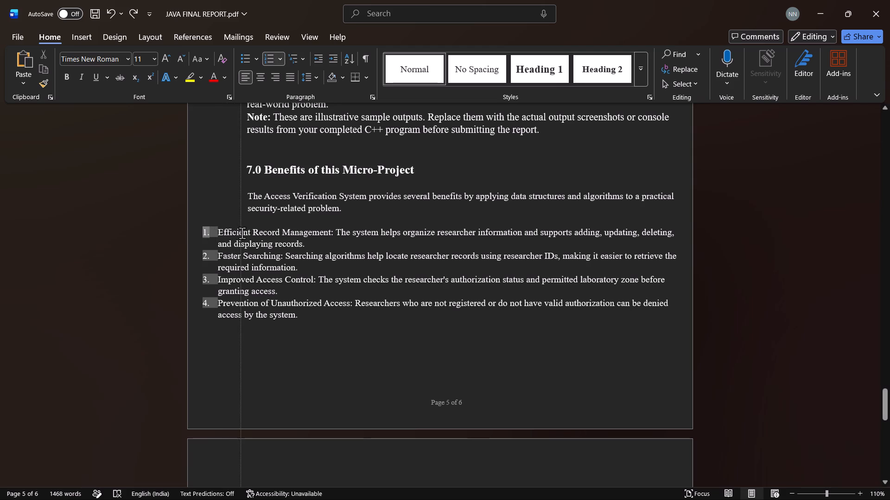
pyautogui.moveTo(242, 233); pyautogui.dragTo(250, 234)
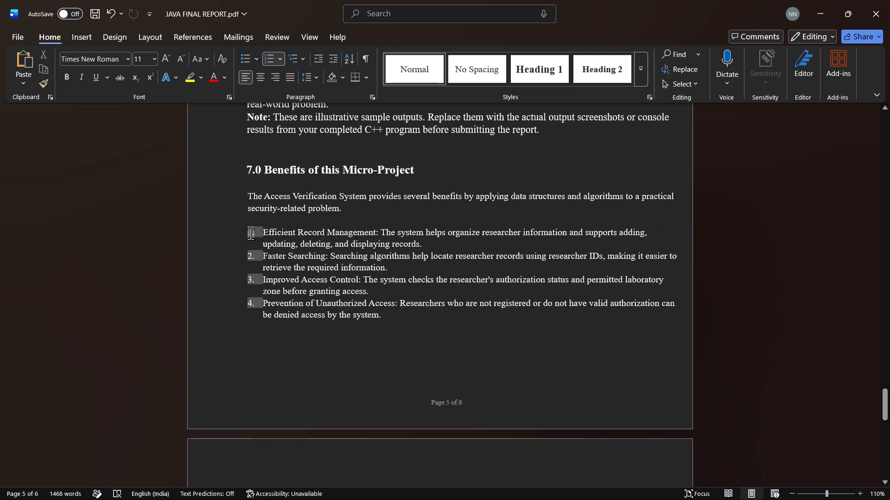
# Insert two unnumbered blank lines between the seventh benefit and section 7.0's closing "Overall" paragraph.
pyautogui.click(250, 322)
pyautogui.scroll(-1, 250, 322)
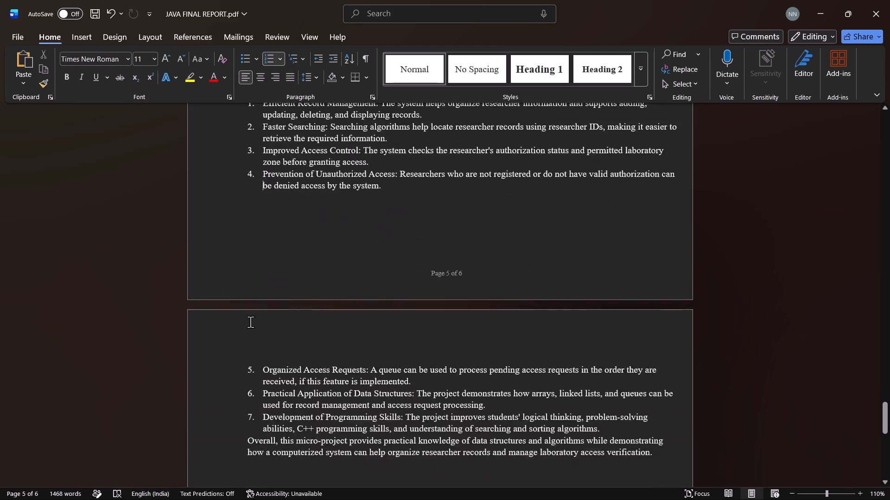
pyautogui.scroll(-1, 250, 322)
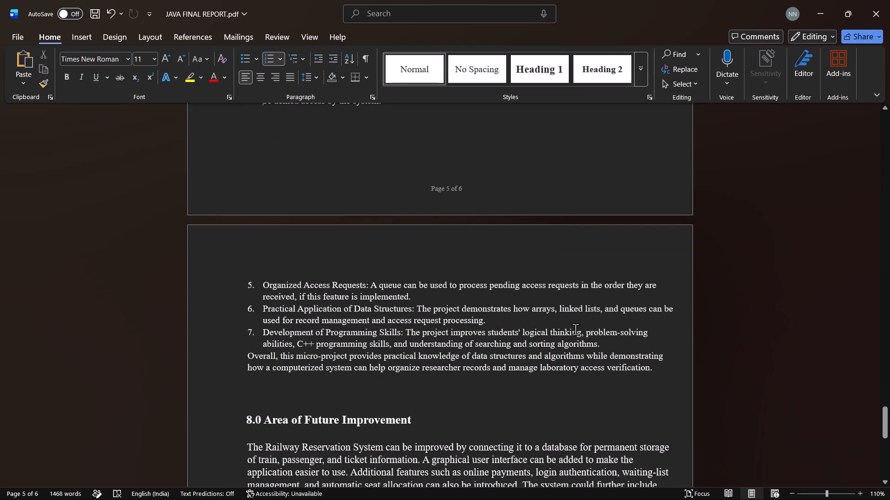
pyautogui.click(605, 344)
pyautogui.press('Return')
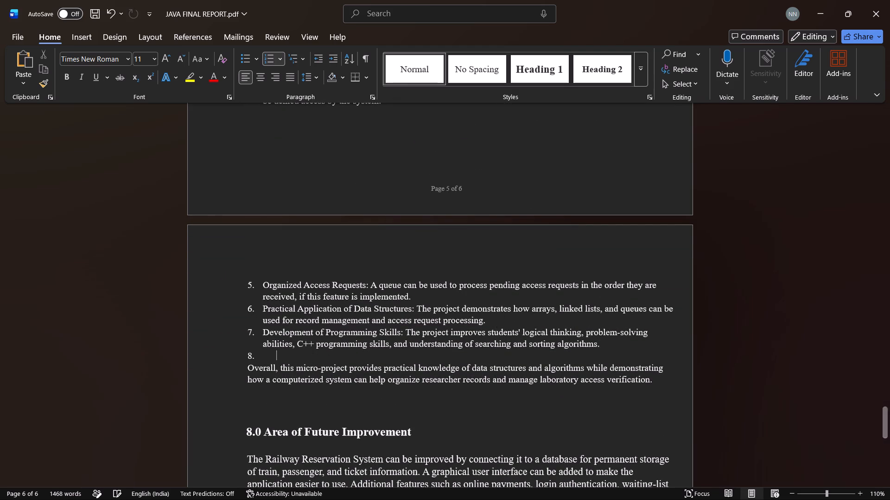
pyautogui.hotkey('ctrl', 'z')
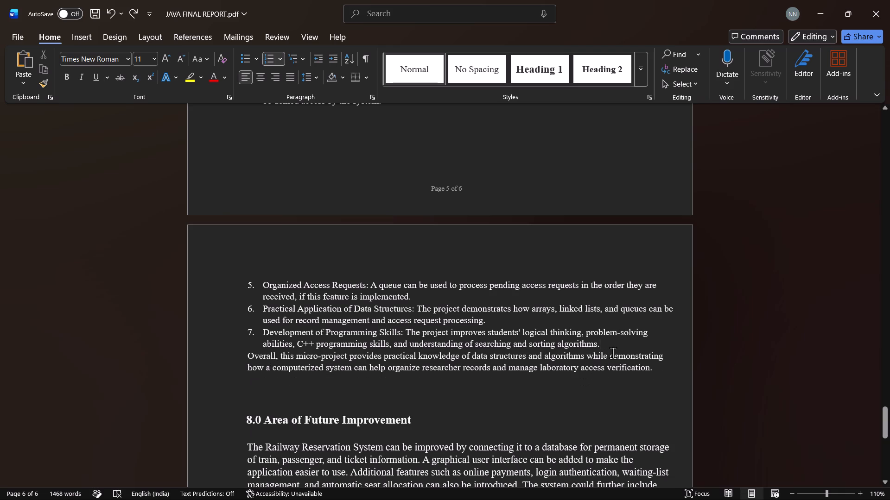
pyautogui.press('Return')
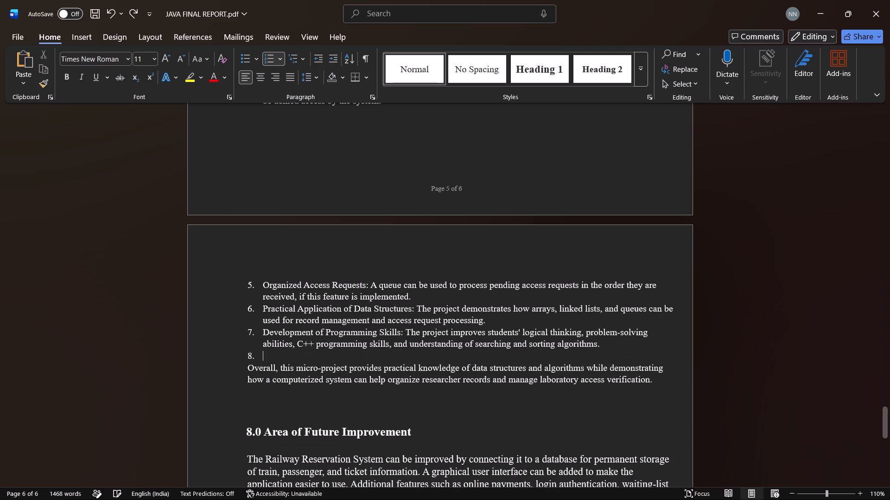
pyautogui.press('BackSpace')
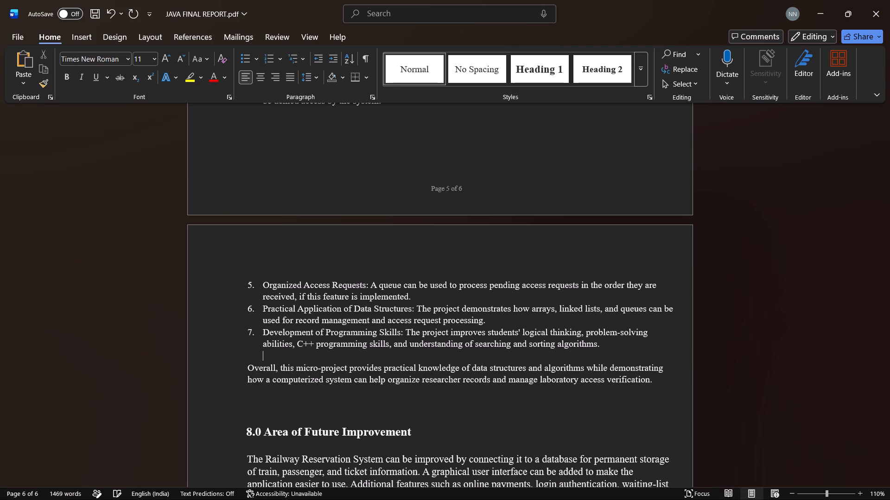
pyautogui.press('Return')
pyautogui.scroll(-1, 613, 353)
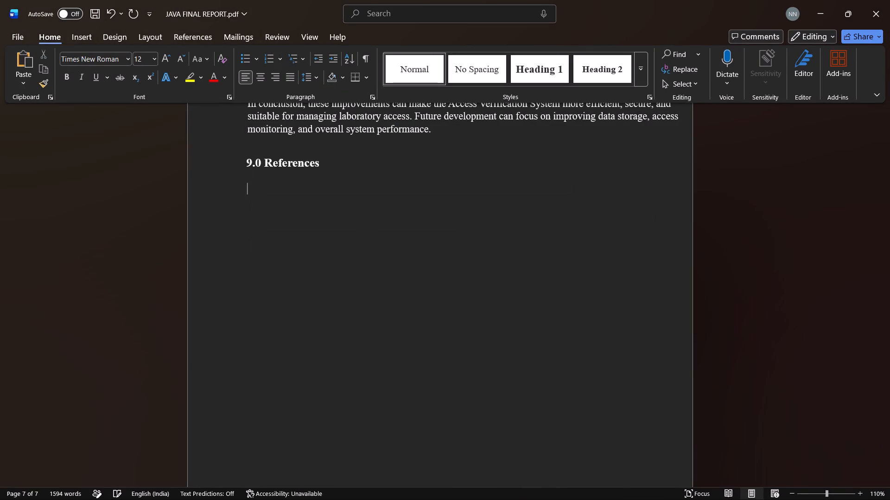
pyautogui.press('Return')
pyautogui.hotkey('ctrl', 'v')
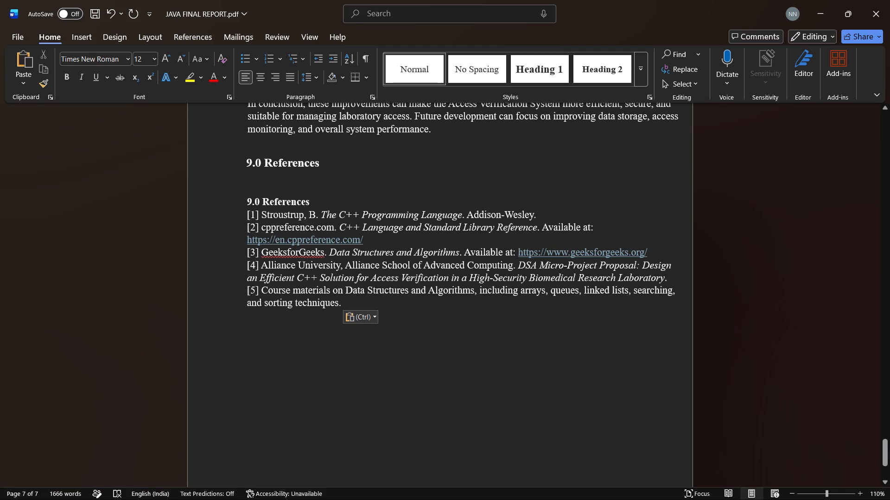
# Insert a blank line after each of references [1] to [4] in section 9.0.
pyautogui.click(536, 215)
pyautogui.press('Return')
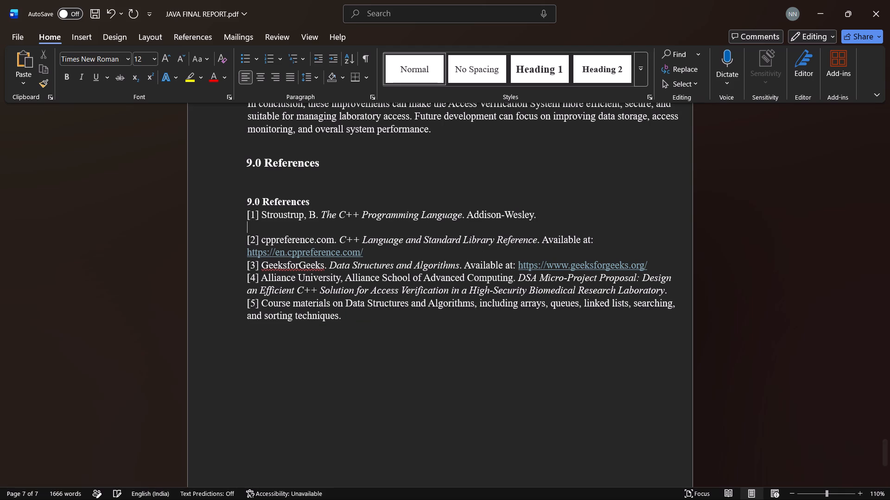
pyautogui.click(400, 259)
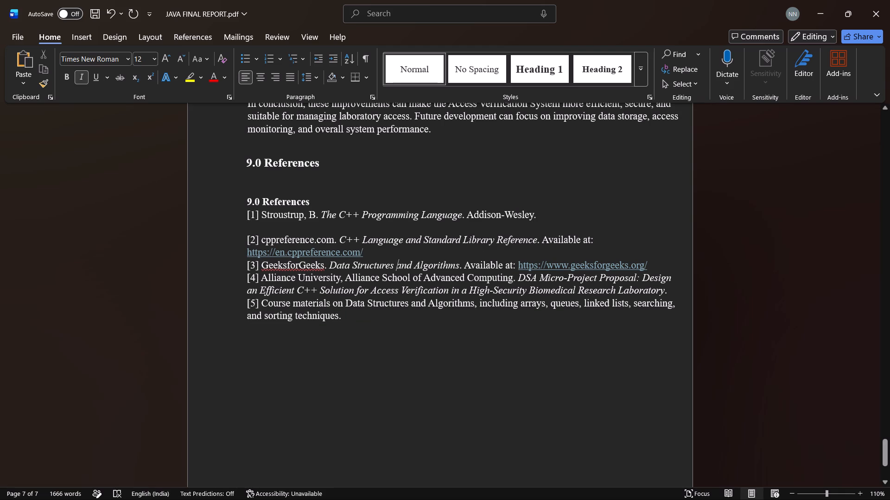
pyautogui.click(375, 250)
pyautogui.press('Return')
pyautogui.click(672, 273)
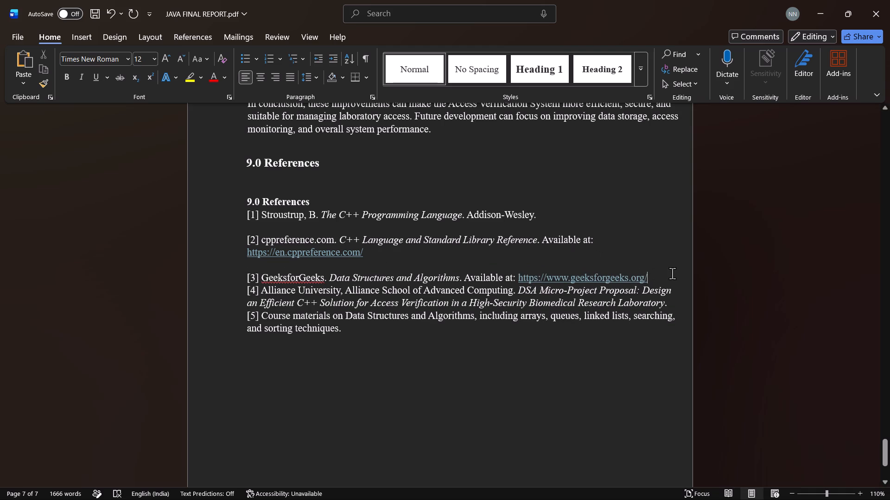
pyautogui.press('Return')
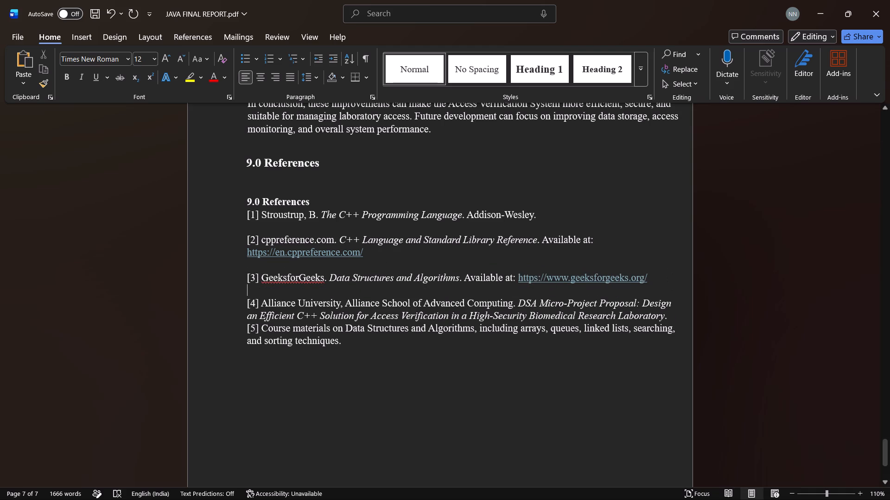
pyautogui.click(672, 312)
pyautogui.press('Return')
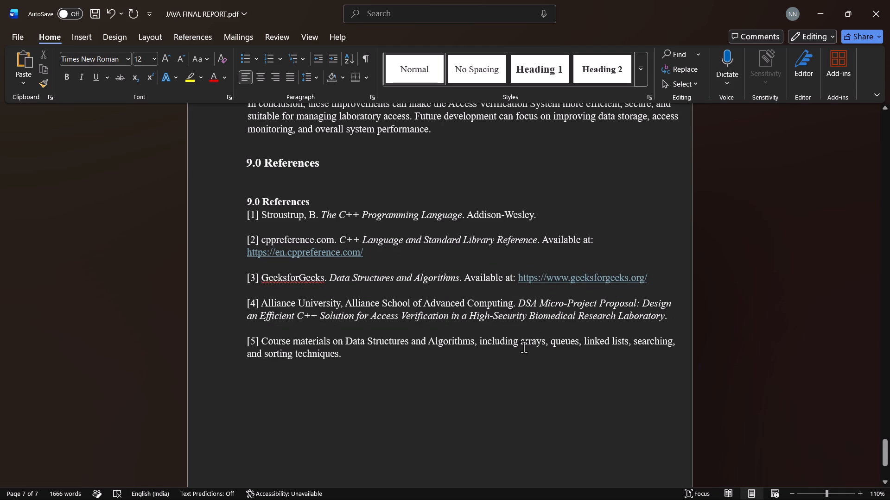
pyautogui.click(474, 361)
# Add an empty fourth item to the Student Team Members list on the first page.
pyautogui.scroll(3, 474, 361)
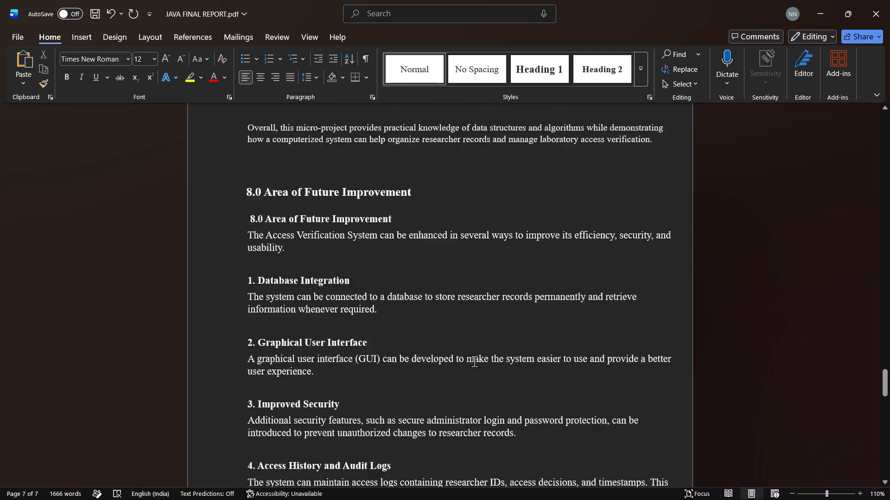
pyautogui.scroll(9, 474, 361)
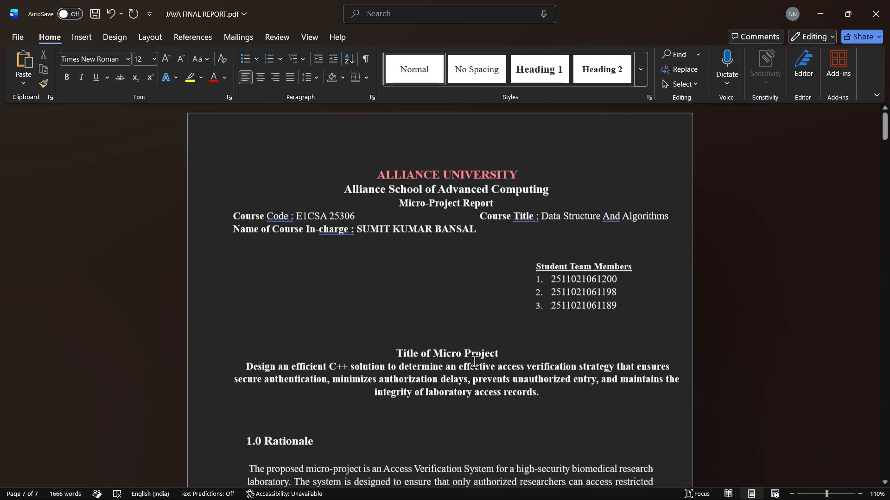
pyautogui.scroll(6, 474, 361)
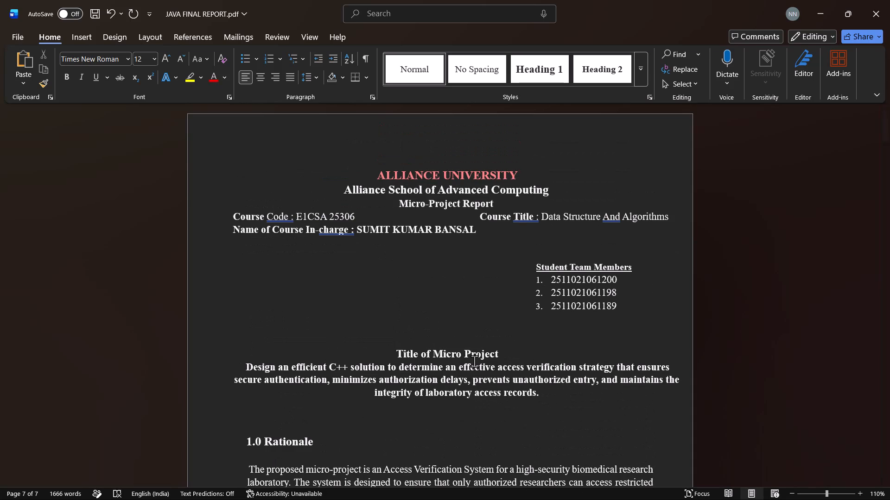
pyautogui.click(635, 314)
pyautogui.click(628, 303)
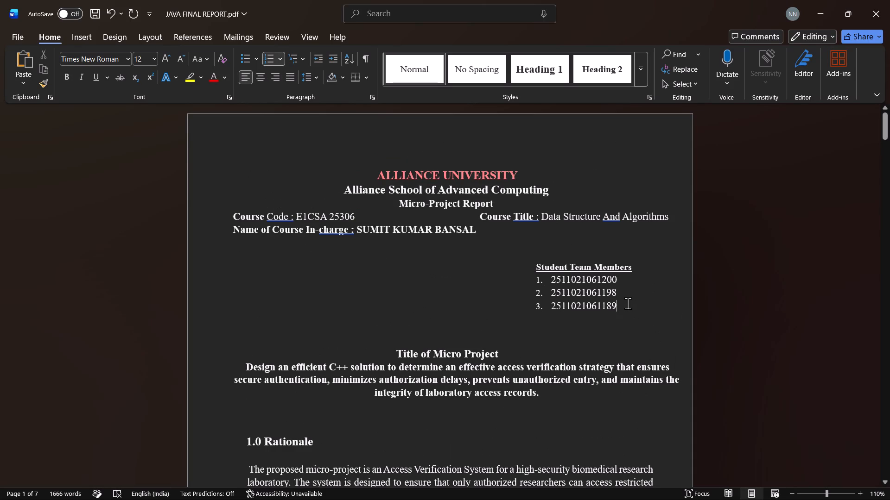
pyautogui.press('Return')
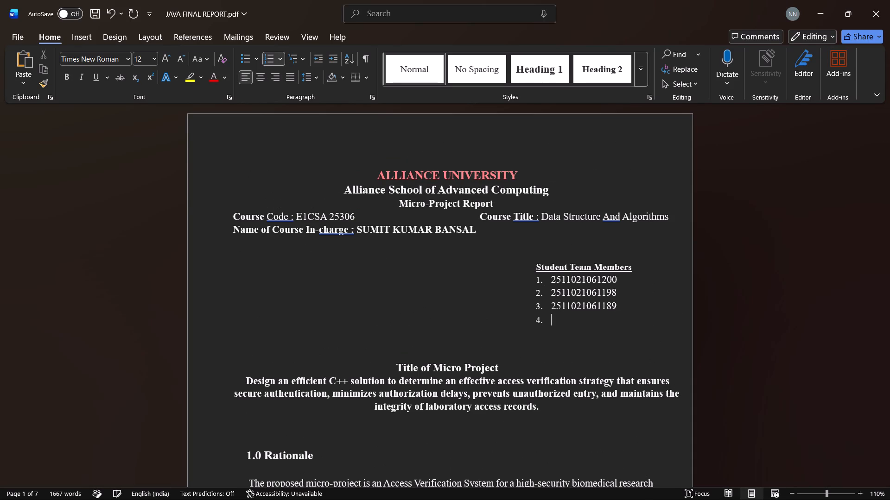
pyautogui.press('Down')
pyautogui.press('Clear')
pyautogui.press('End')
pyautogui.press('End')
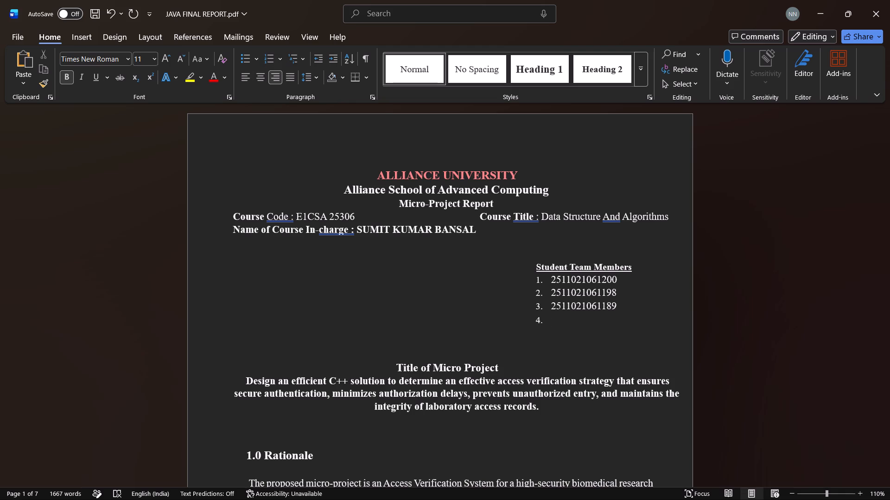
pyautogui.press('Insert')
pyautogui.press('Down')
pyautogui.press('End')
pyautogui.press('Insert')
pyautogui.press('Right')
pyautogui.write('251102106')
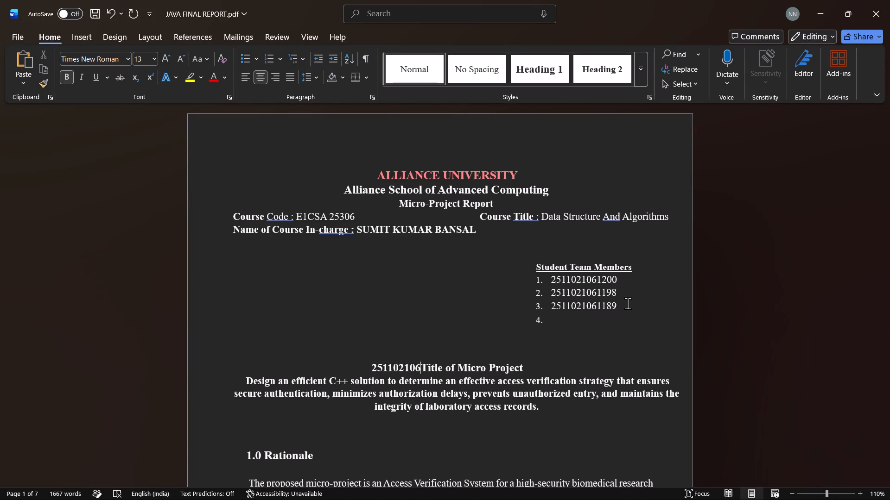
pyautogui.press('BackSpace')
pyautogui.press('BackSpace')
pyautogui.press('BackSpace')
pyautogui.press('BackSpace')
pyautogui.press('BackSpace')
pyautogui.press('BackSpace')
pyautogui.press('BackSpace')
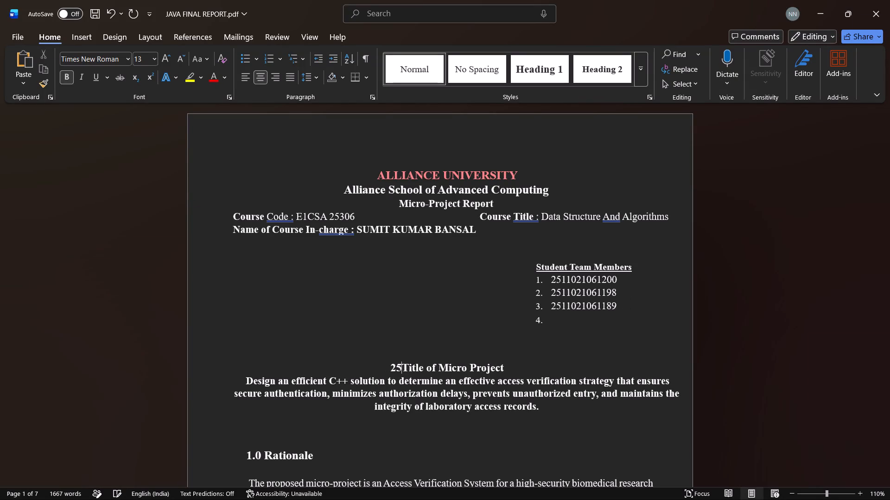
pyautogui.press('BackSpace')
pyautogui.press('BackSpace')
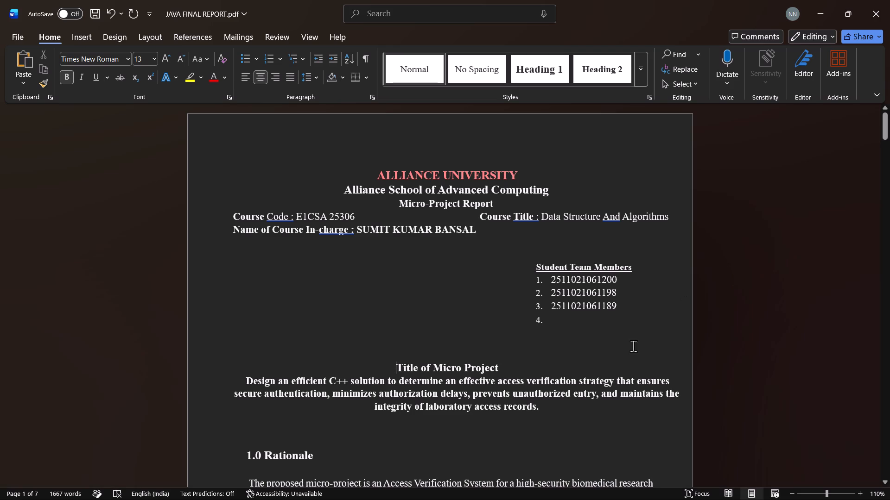
# Enter a student ID number as the fourth team member and start a fifth list item.
pyautogui.click(594, 328)
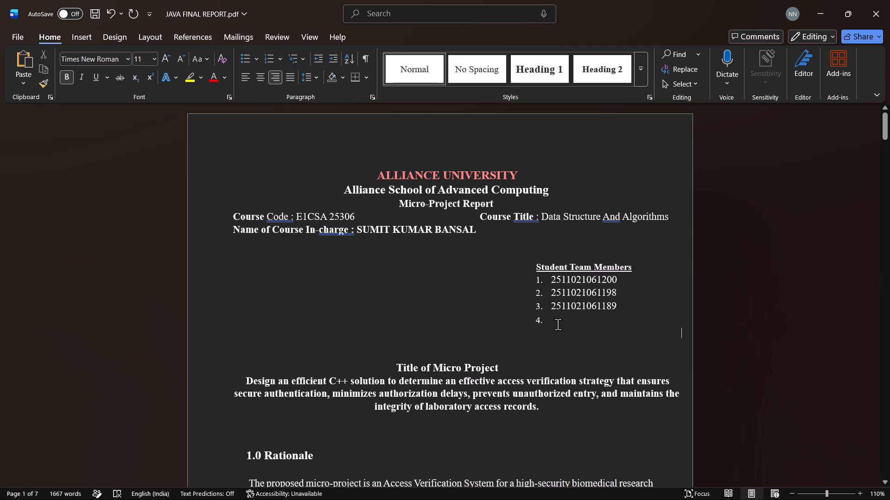
pyautogui.click(558, 324)
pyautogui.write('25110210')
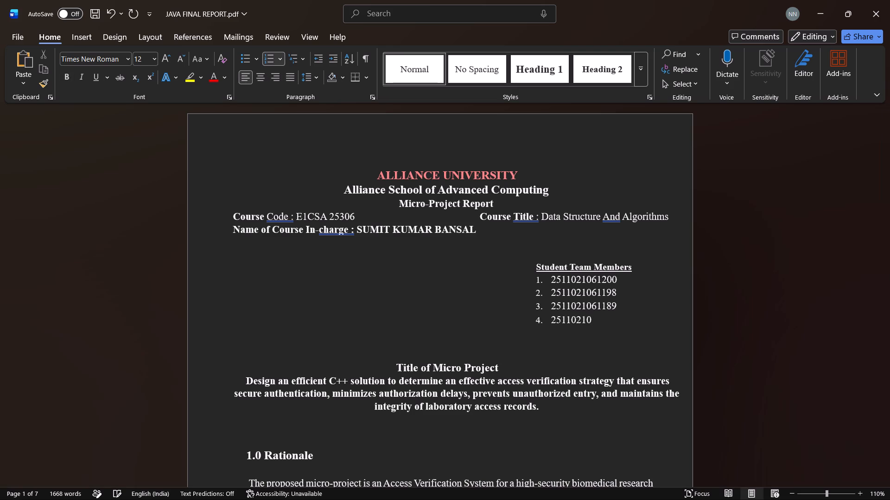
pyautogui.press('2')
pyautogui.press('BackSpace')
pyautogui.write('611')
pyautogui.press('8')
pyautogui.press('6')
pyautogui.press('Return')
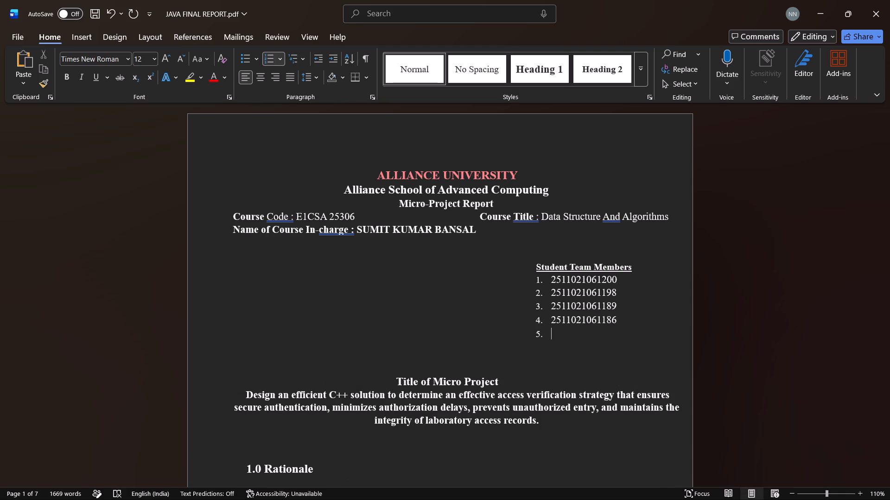
# Swap the student ID numbers of the first and fourth team members so they exchange list positions.
pyautogui.click(618, 275)
pyautogui.press('BackSpace')
pyautogui.press('BackSpace')
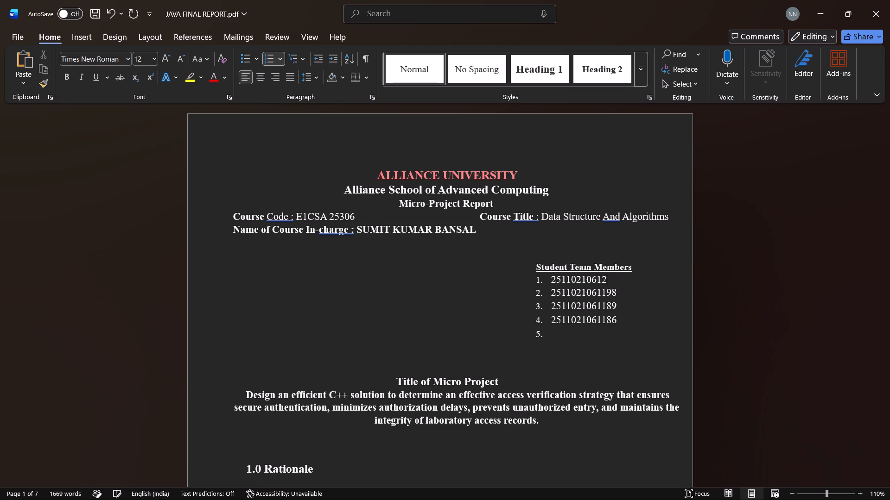
pyautogui.press('BackSpace')
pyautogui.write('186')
pyautogui.click(622, 318)
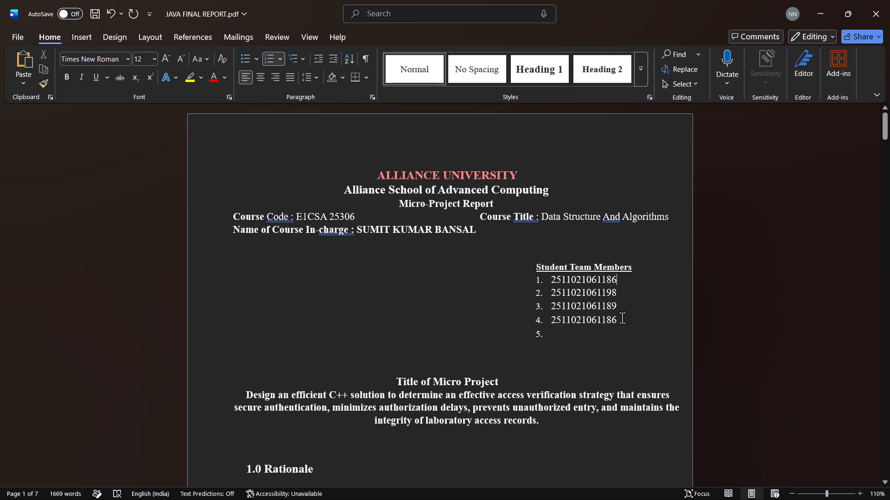
pyautogui.press('BackSpace')
pyautogui.press('BackSpace')
pyautogui.press('BackSpace')
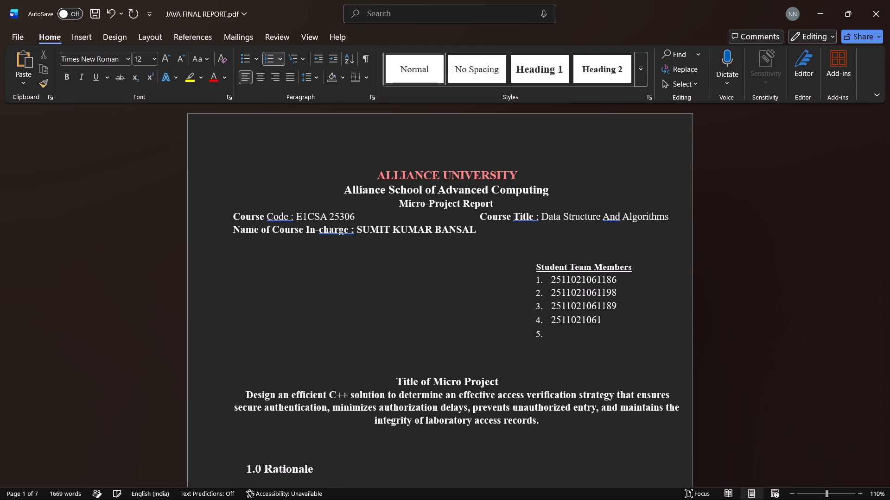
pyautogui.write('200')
# Enter the student ID numbers of the fifth and sixth members in the Student Team Members list.
pyautogui.click(573, 344)
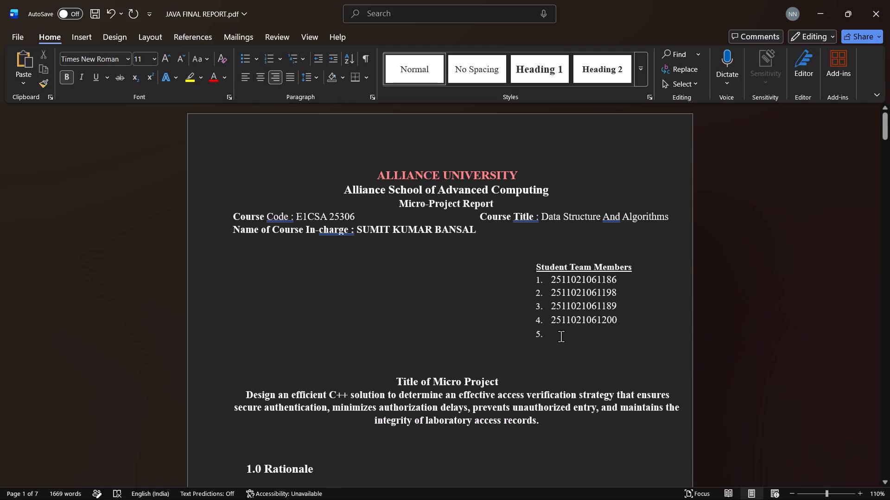
pyautogui.click(556, 335)
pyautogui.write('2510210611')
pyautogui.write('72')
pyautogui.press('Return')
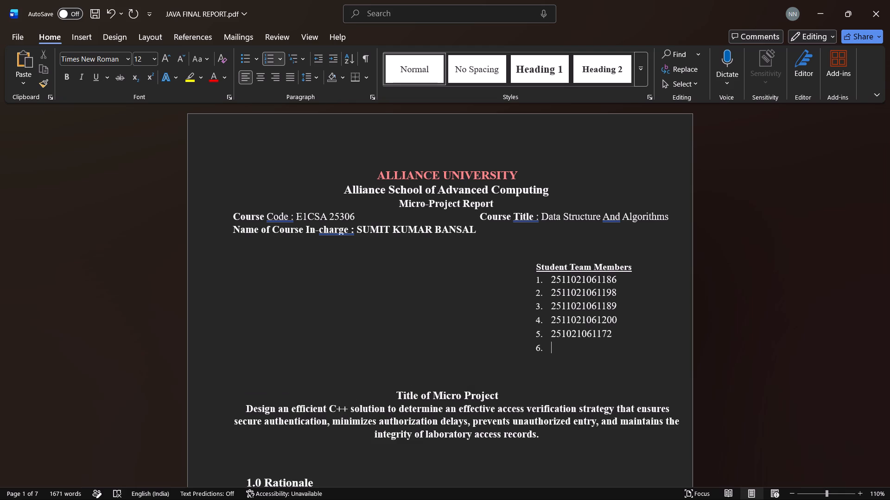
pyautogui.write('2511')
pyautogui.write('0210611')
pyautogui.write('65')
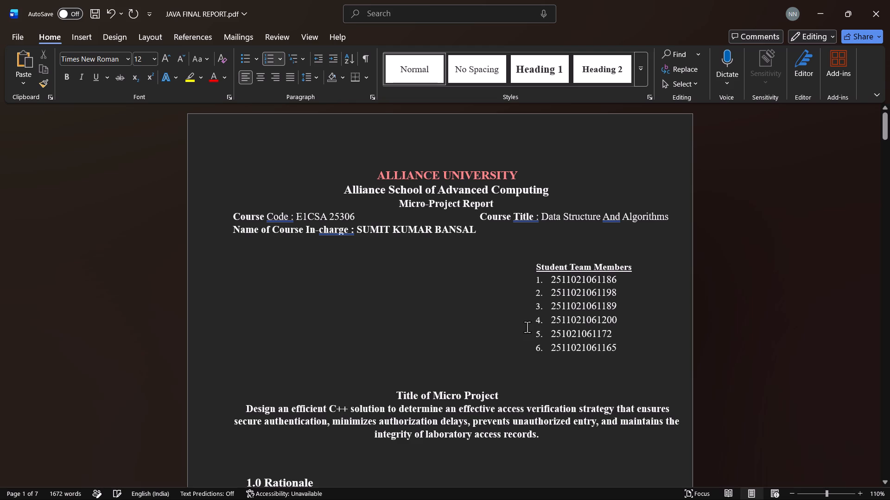
# Insert the missing digit 1 after the first three digits of the fifth team member's ID number.
pyautogui.click(567, 330)
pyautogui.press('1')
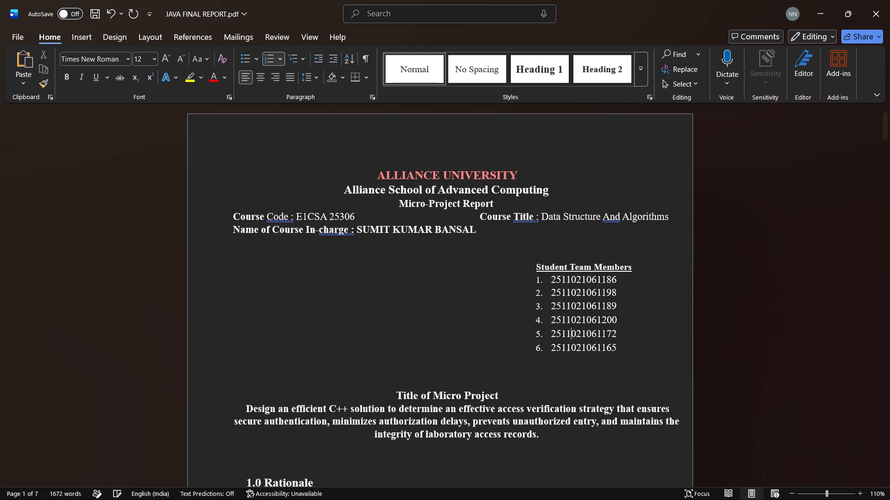
pyautogui.click(647, 381)
pyautogui.scroll(-1, 647, 381)
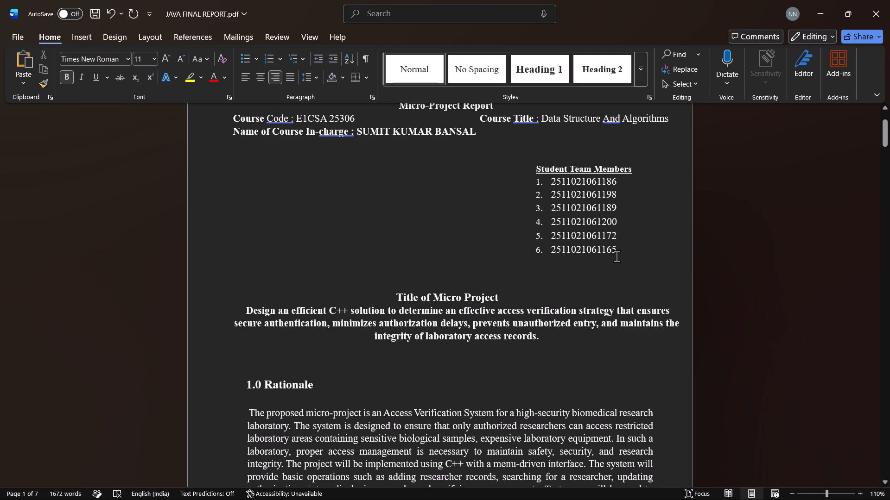
# Shorten the course code in the report's header block to E1CSA 25 by removing its last three digits.
pyautogui.scroll(-1, 617, 256)
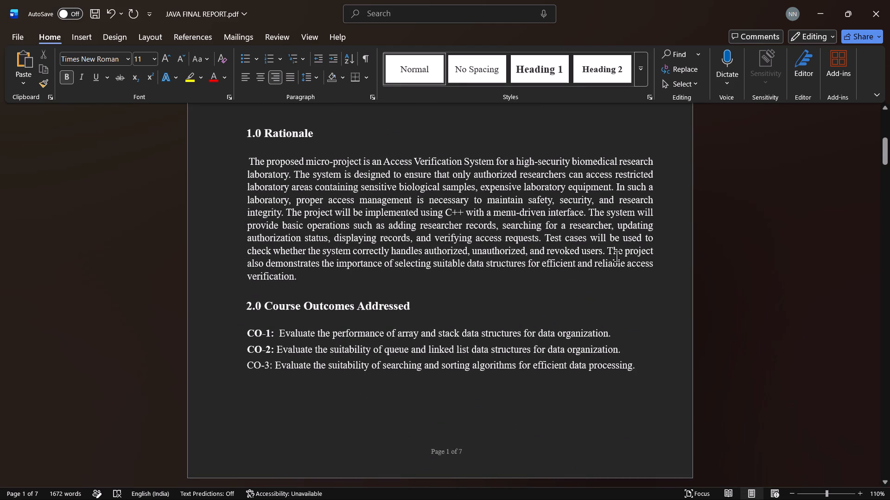
pyautogui.scroll(2, 617, 256)
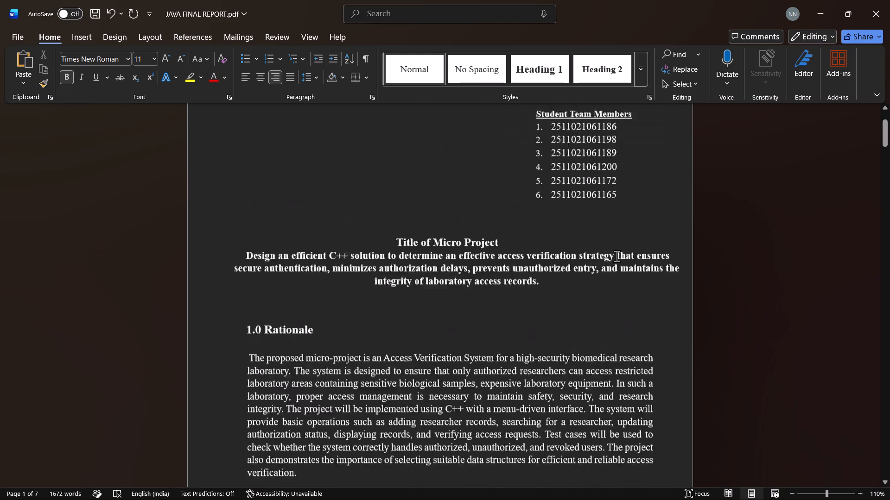
pyautogui.scroll(1, 515, 217)
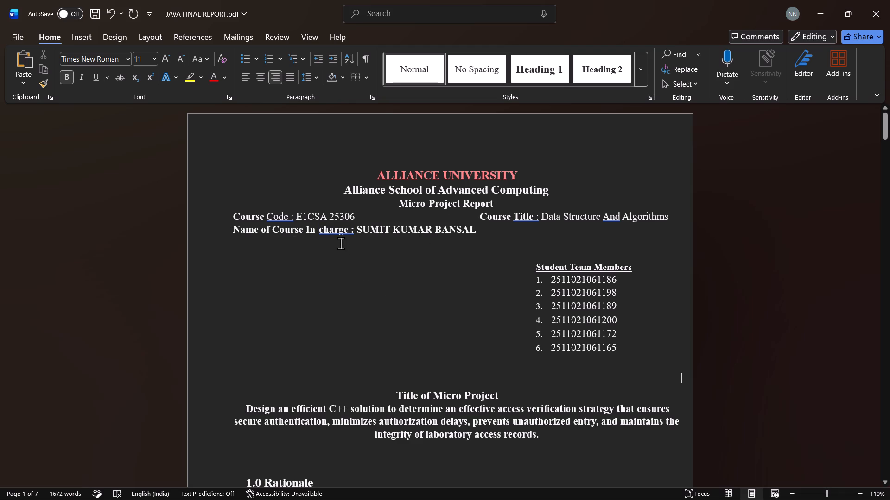
pyautogui.click(359, 214)
pyautogui.press('BackSpace')
pyautogui.press('BackSpace')
pyautogui.press('BackSpace')
pyautogui.press('BackSpace')
pyautogui.press('BackSpace')
pyautogui.press('BackSpace')
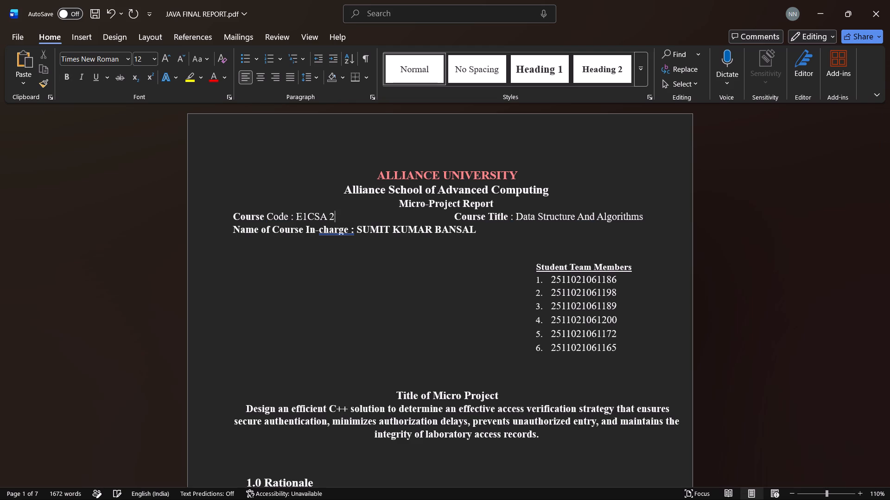
pyautogui.press('BackSpace')
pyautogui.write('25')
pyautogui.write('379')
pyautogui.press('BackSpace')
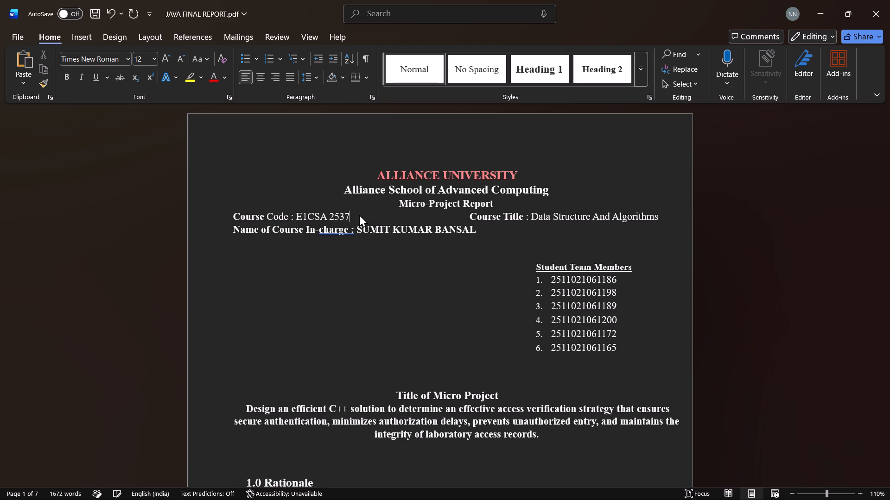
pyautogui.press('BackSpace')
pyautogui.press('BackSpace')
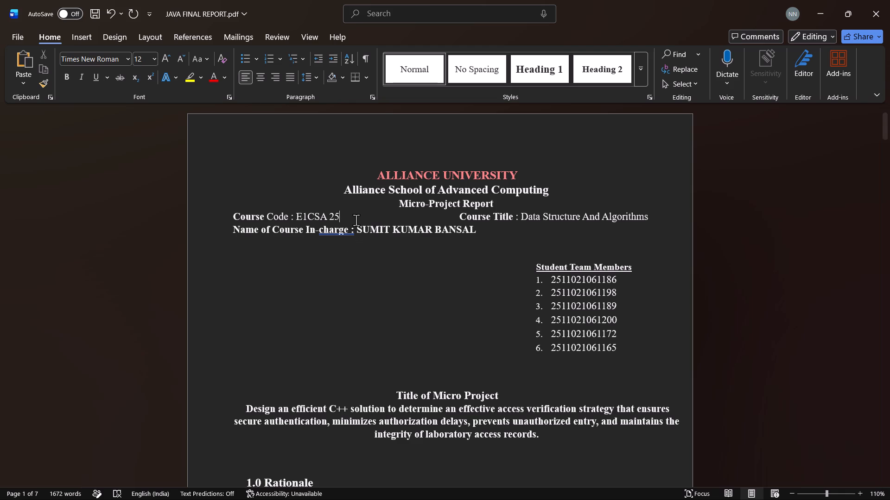
# Review the report's content and layout from the Information Collection section through the references, including the Area of Future Improvement section.
pyautogui.scroll(-5, 356, 220)
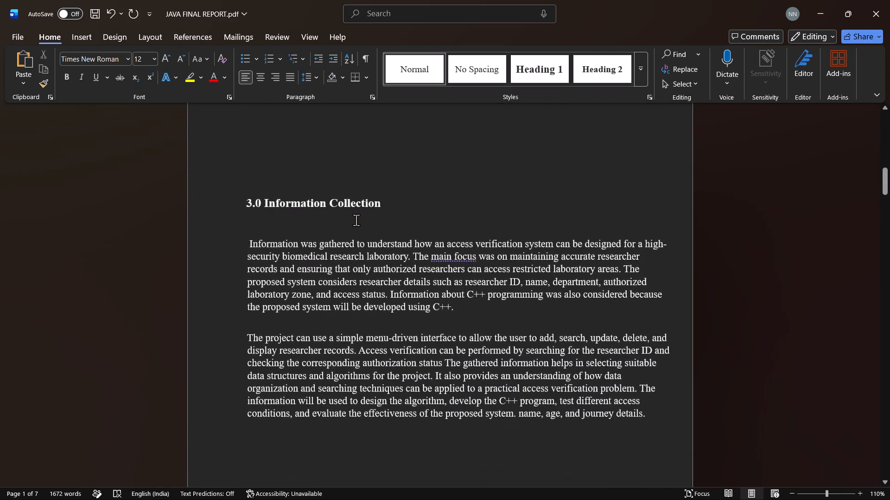
pyautogui.scroll(-5, 356, 220)
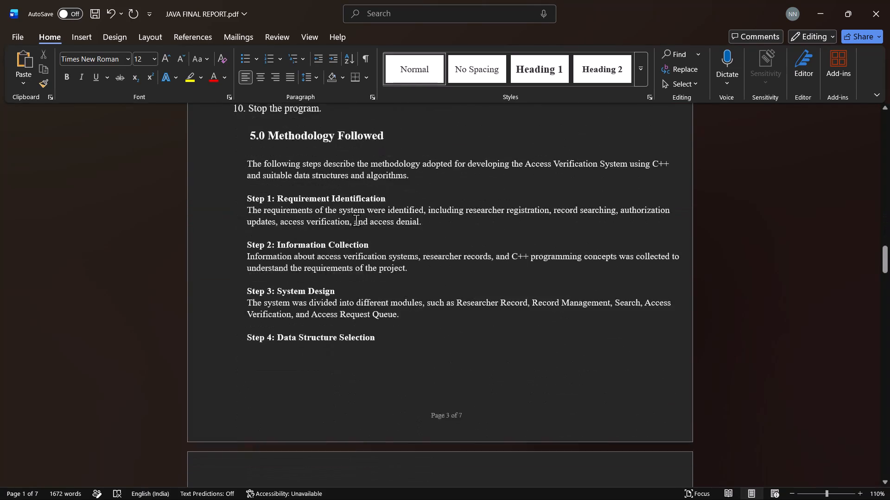
pyautogui.scroll(-4, 356, 220)
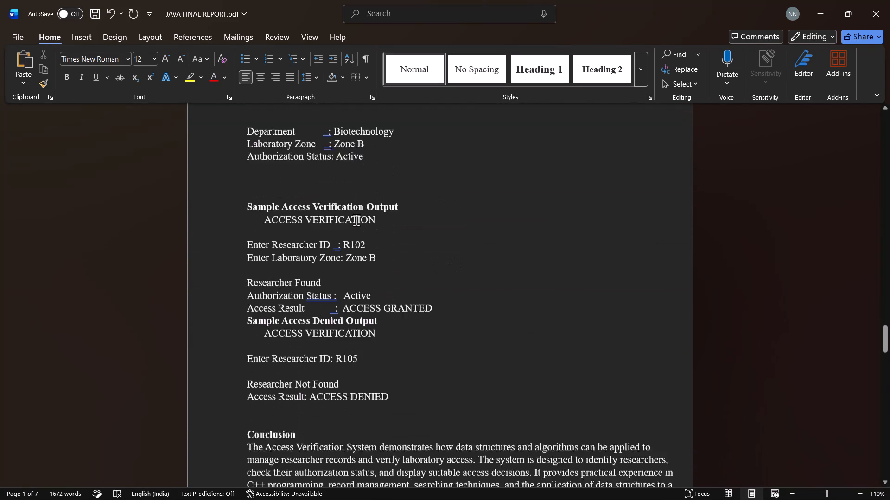
pyautogui.scroll(-3, 356, 220)
pyautogui.scroll(1, 356, 220)
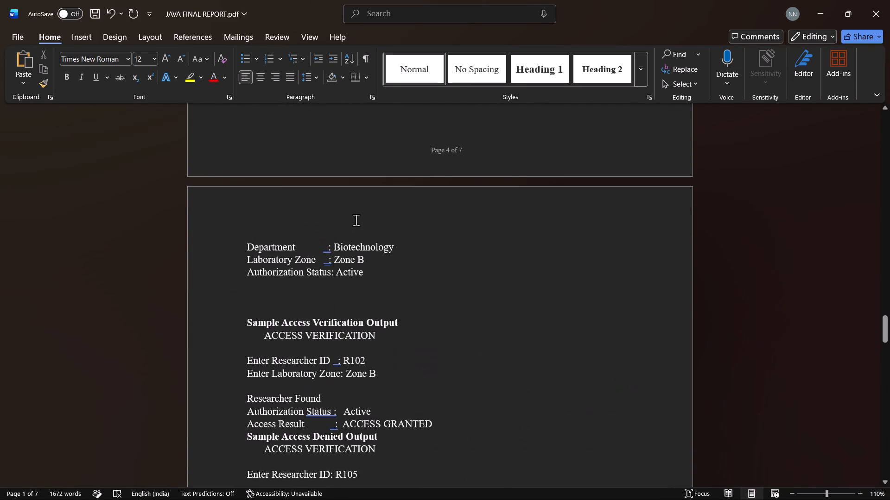
pyautogui.click(356, 220)
pyautogui.scroll(-2, 356, 220)
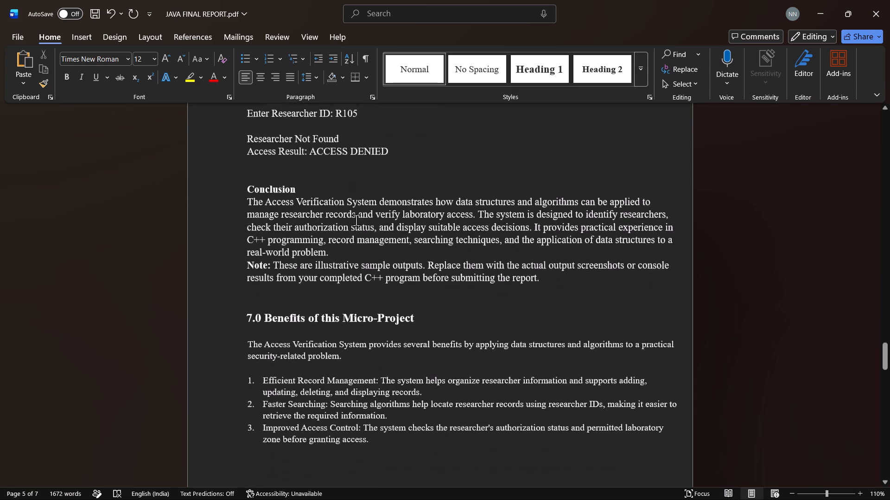
pyautogui.scroll(-3, 356, 220)
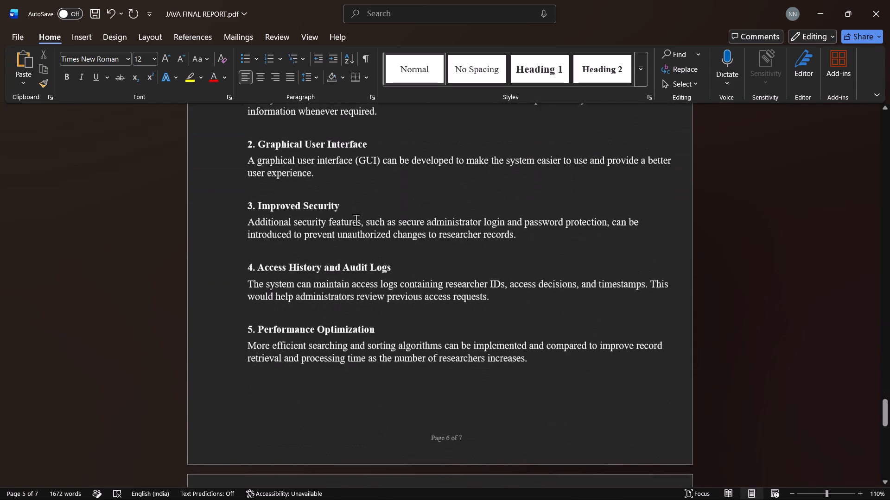
pyautogui.scroll(-3, 356, 220)
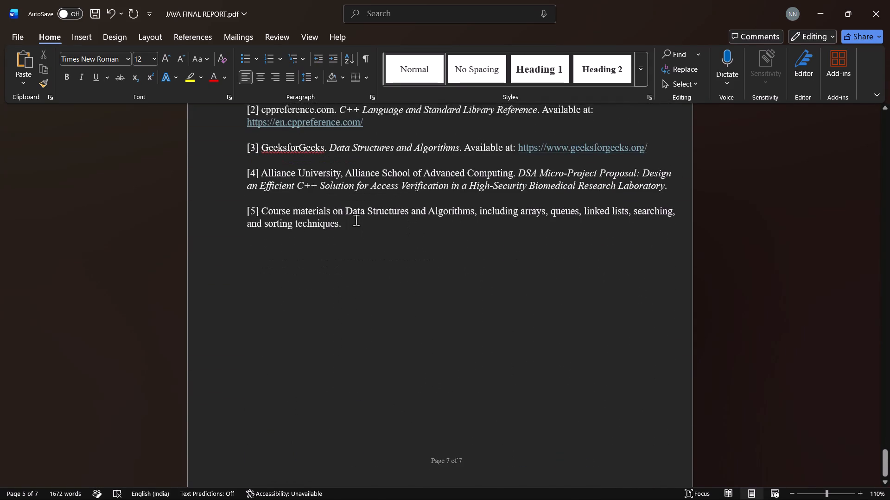
pyautogui.scroll(-1, 356, 220)
pyautogui.scroll(2, 356, 220)
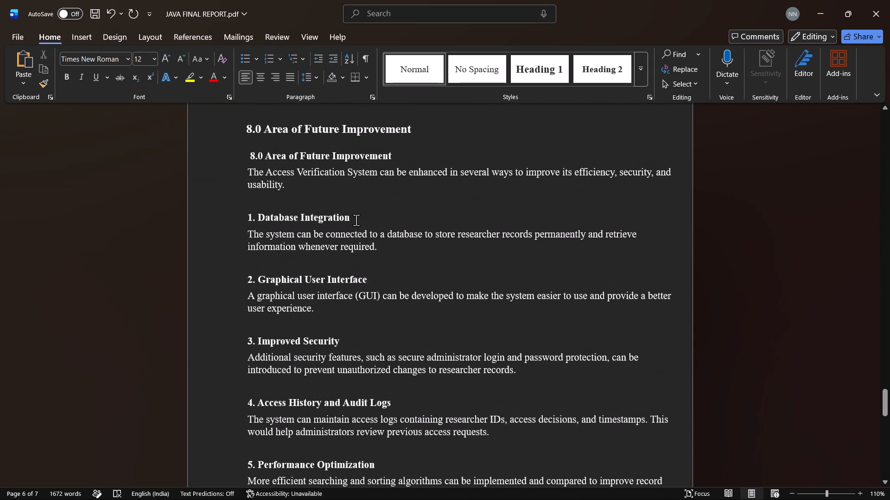
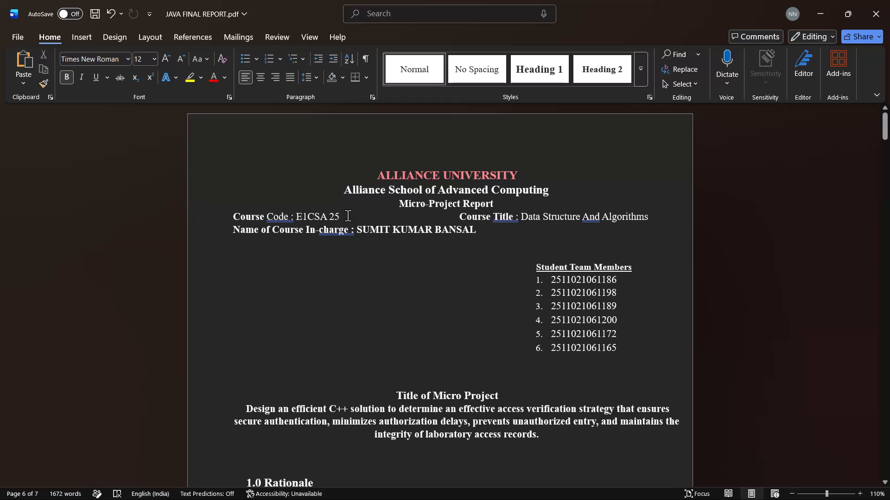
# Complete the course code in the report header so it reads E1CSA 25479.
pyautogui.click(338, 217)
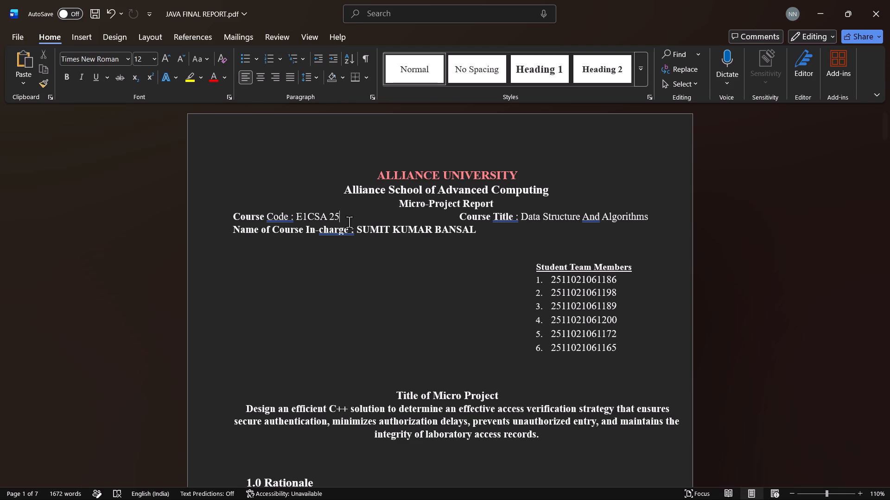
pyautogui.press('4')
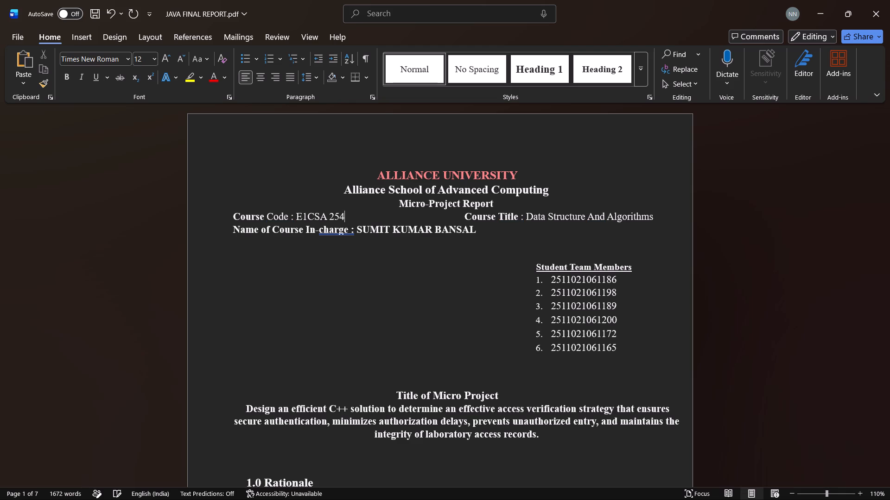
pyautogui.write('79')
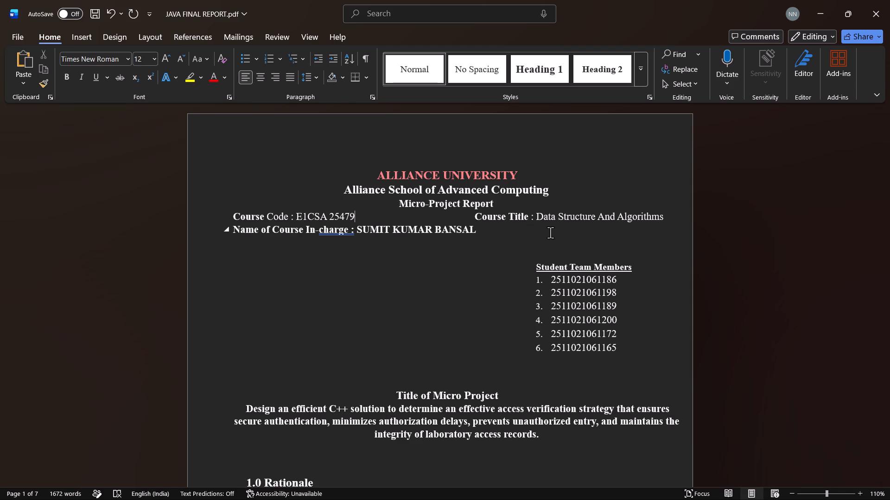
# Change the course title in the report header to Data Structures.
pyautogui.click(674, 208)
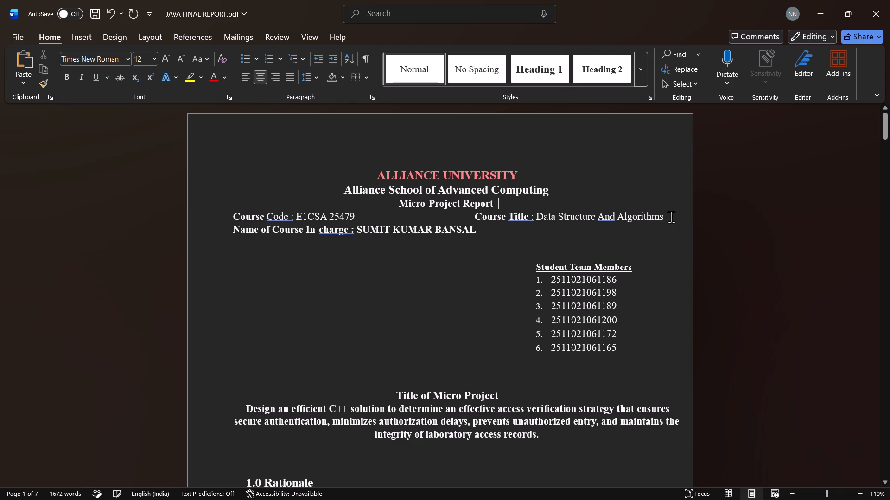
pyautogui.click(671, 219)
pyautogui.press('BackSpace')
pyautogui.press('BackSpace')
pyautogui.press('BackSpace')
pyautogui.press('BackSpace')
pyautogui.press('BackSpace')
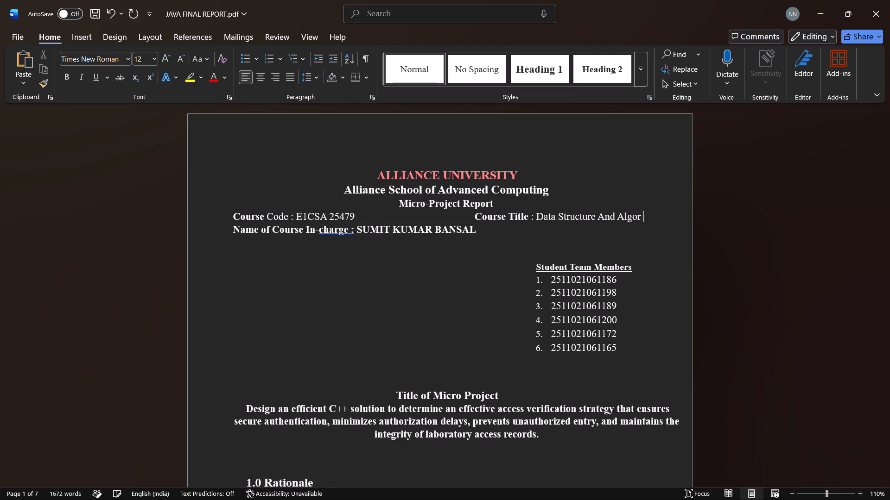
pyautogui.press('BackSpace')
pyautogui.press('BackSpace')
pyautogui.press('BackSpace')
pyautogui.press('BackSpace')
pyautogui.press('BackSpace')
pyautogui.press('BackSpace')
pyautogui.press('BackSpace')
pyautogui.press('BackSpace')
pyautogui.press('BackSpace')
pyautogui.press('BackSpace')
pyautogui.press('BackSpace')
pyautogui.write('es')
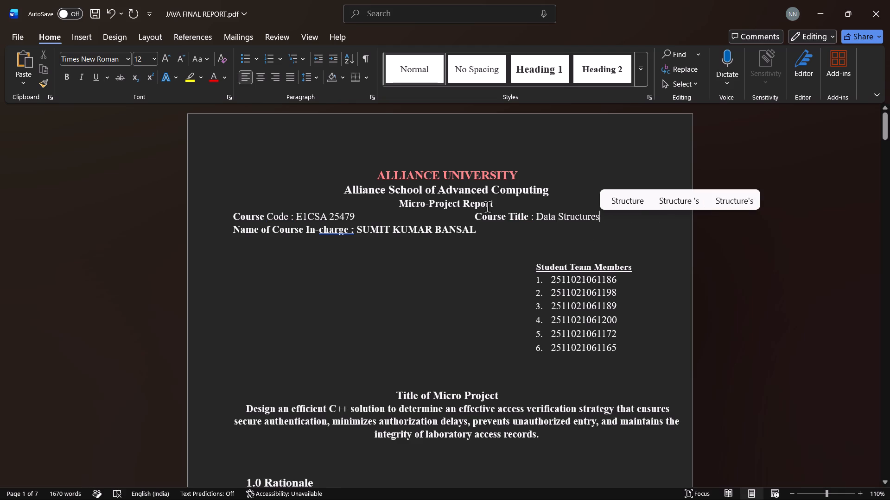
# Insert spaces before the Course Title label to shift it further along the line, away from the course code.
pyautogui.click(472, 213)
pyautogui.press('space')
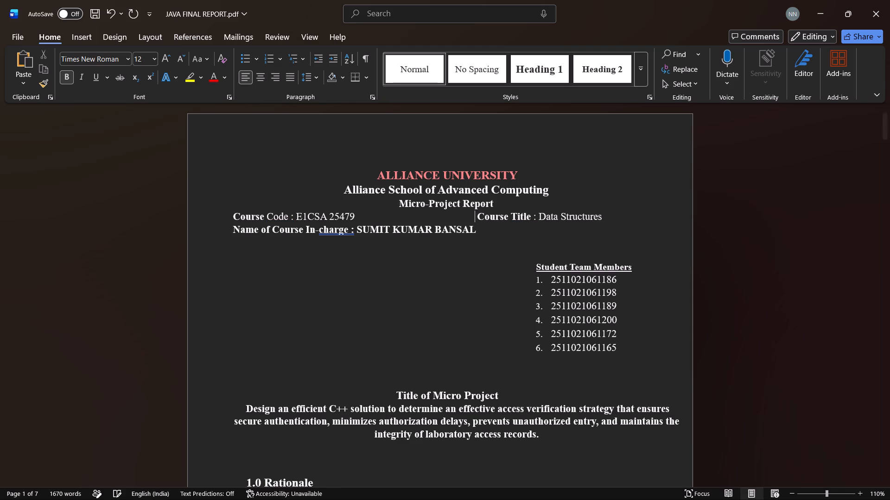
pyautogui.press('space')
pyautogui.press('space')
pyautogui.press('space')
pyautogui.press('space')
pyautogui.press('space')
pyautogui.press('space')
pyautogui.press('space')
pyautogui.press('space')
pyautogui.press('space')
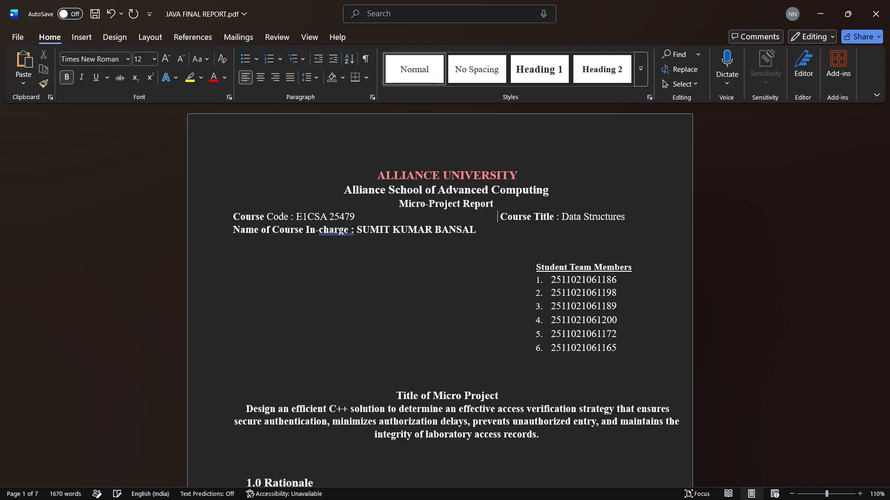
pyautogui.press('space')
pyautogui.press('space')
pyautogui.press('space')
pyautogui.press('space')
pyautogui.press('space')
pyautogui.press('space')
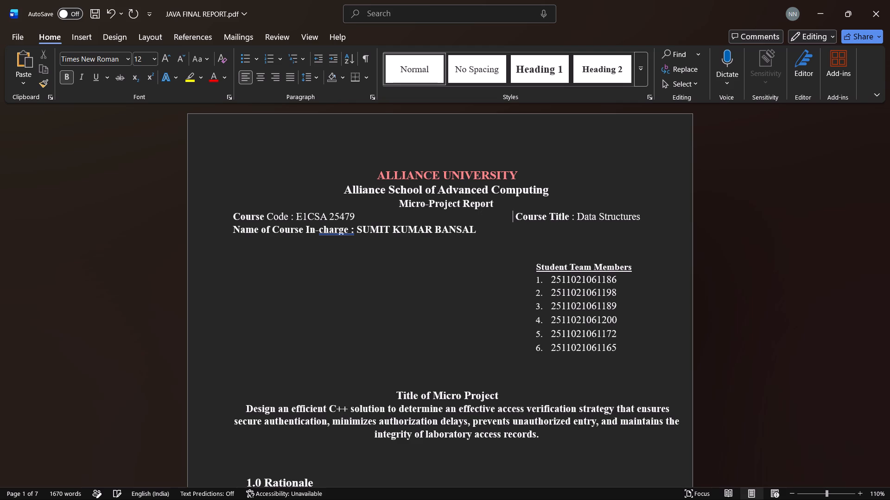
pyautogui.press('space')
pyautogui.click(460, 292)
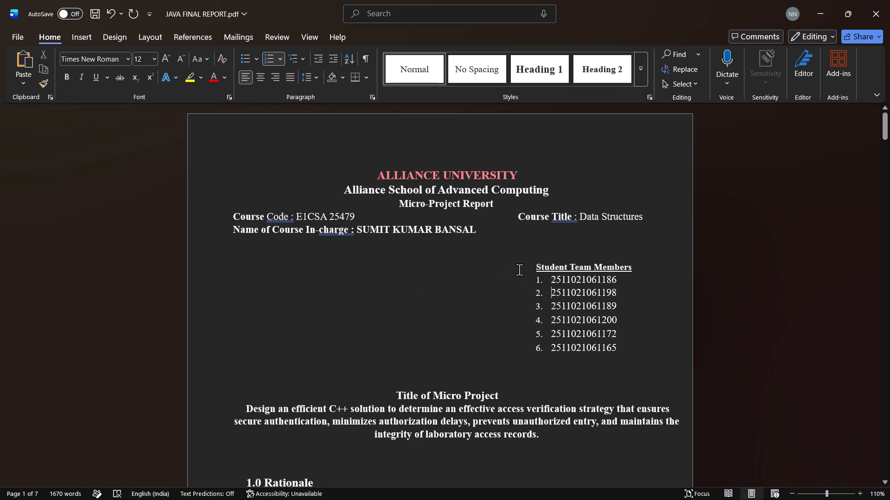
# Review the whole report from the first page through to the references on the last page.
pyautogui.scroll(-3, 518, 275)
pyautogui.scroll(4, 518, 275)
pyautogui.scroll(-6, 518, 275)
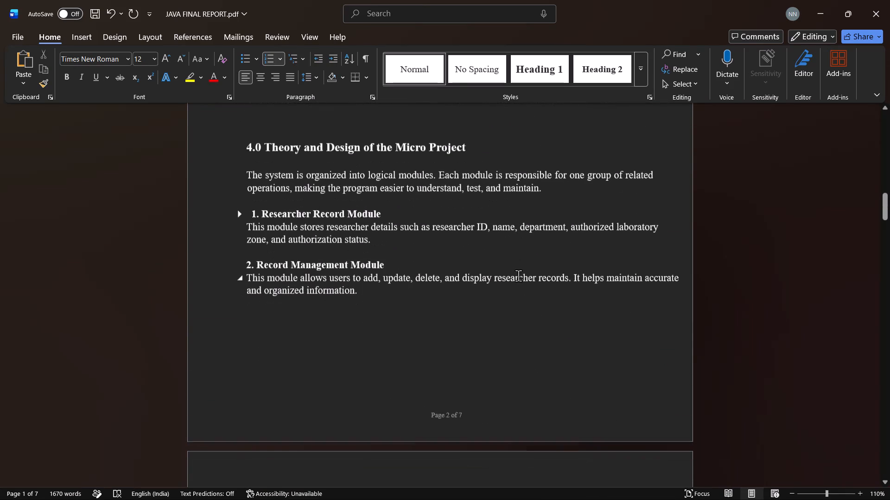
pyautogui.scroll(-2, 518, 275)
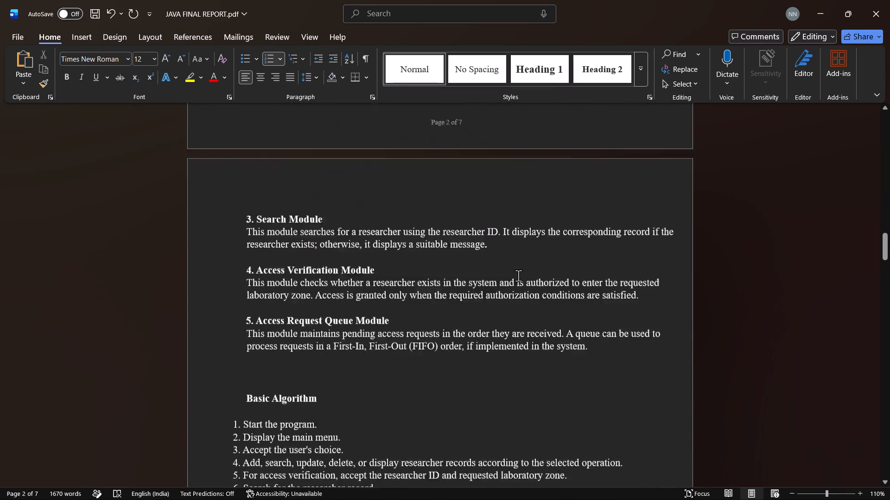
pyautogui.scroll(-5, 518, 275)
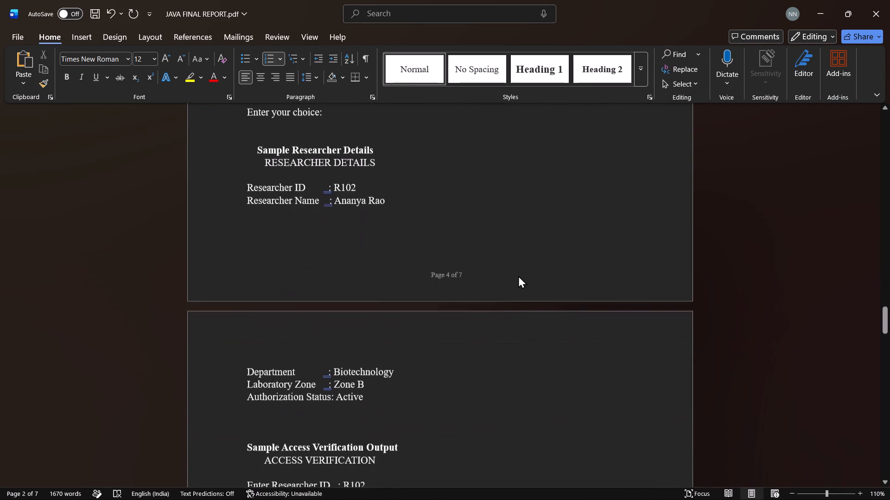
pyautogui.scroll(-9, 518, 275)
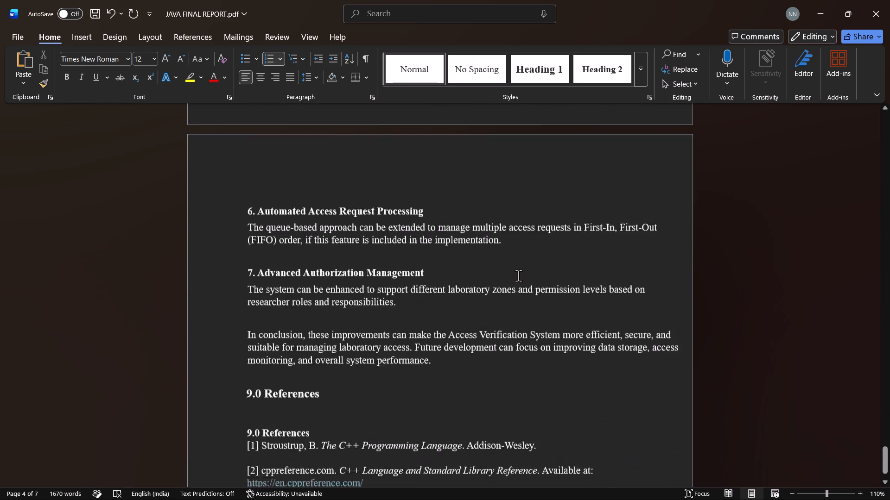
pyautogui.scroll(-5, 518, 275)
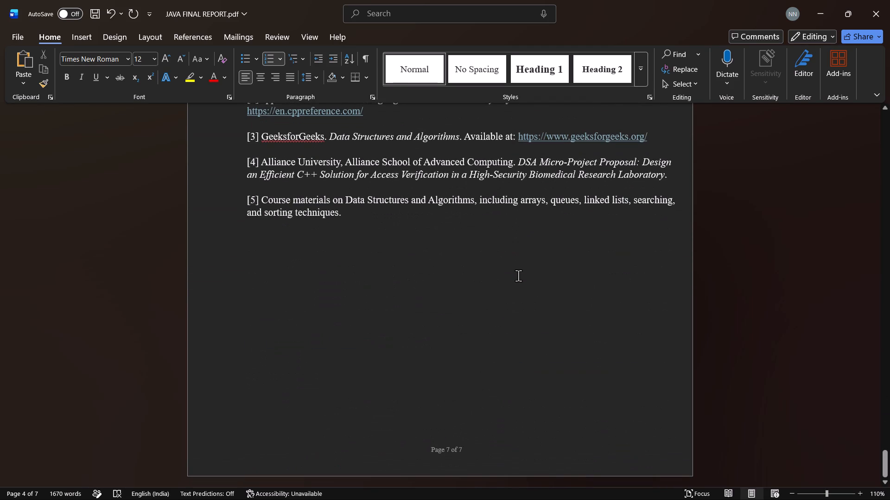
# Start saving a copy on this PC and create a new folder named work inside Desktop > AU.
pyautogui.click(19, 40)
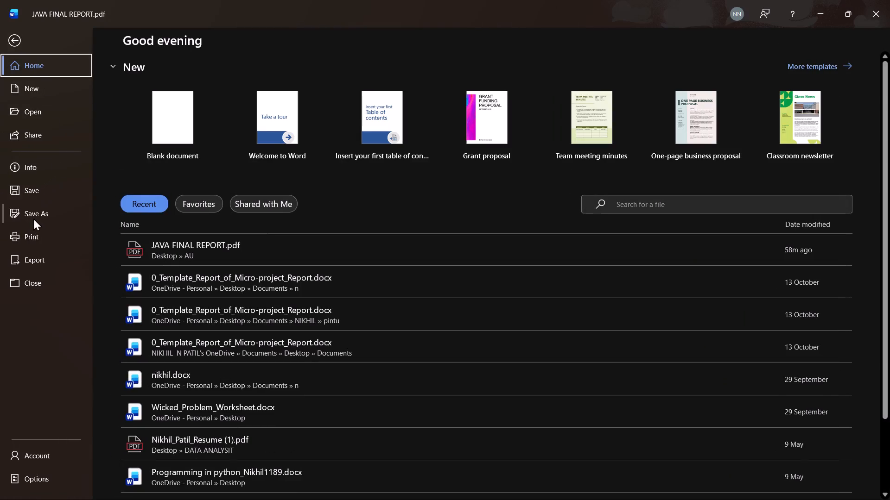
pyautogui.click(33, 218)
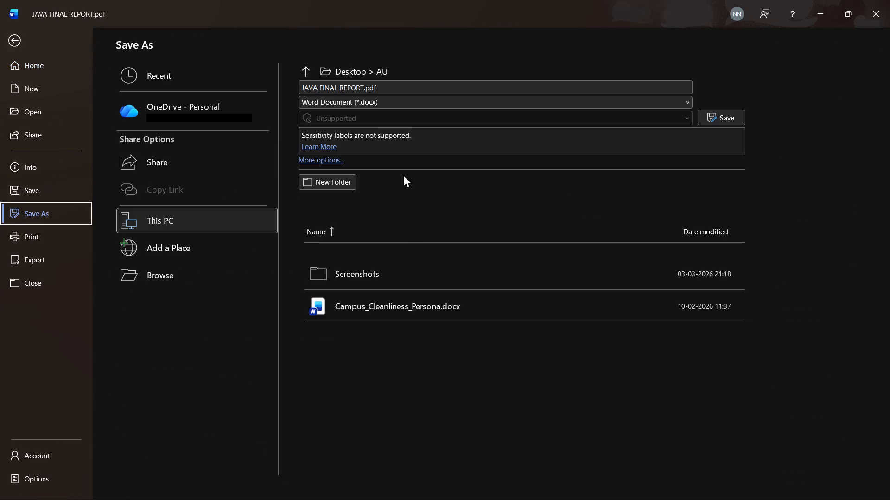
pyautogui.click(174, 219)
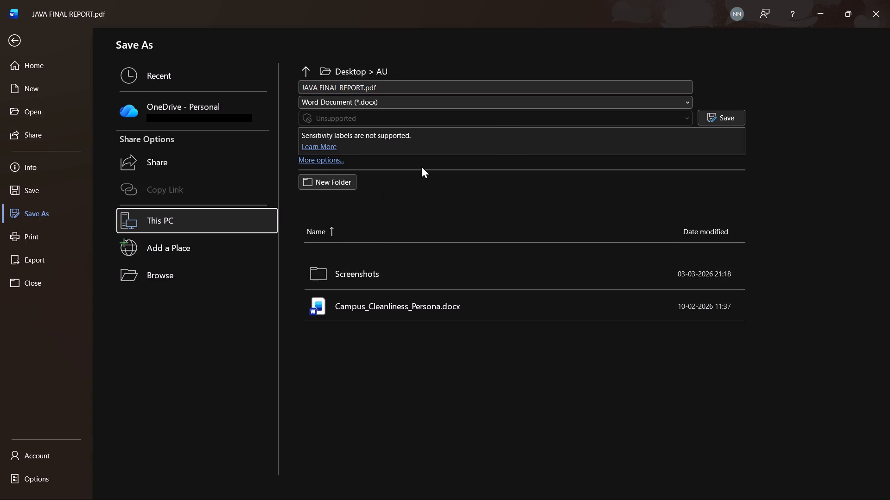
pyautogui.click(374, 268)
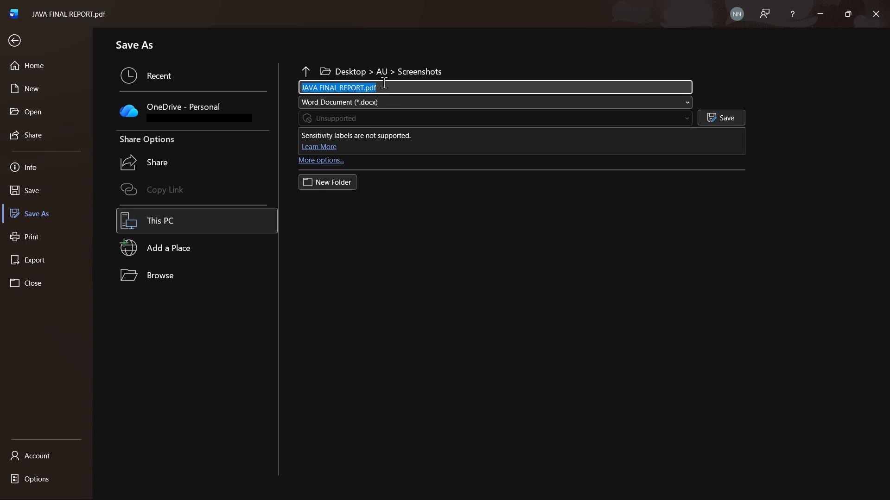
pyautogui.click(309, 75)
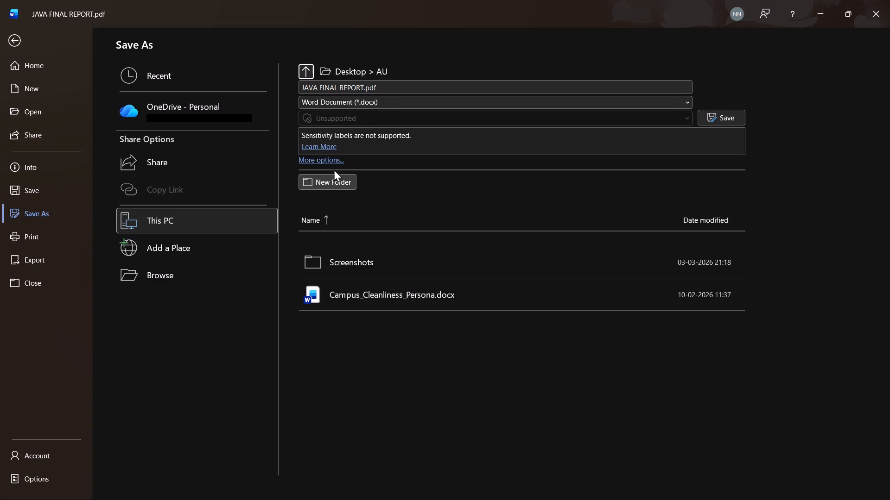
pyautogui.click(334, 181)
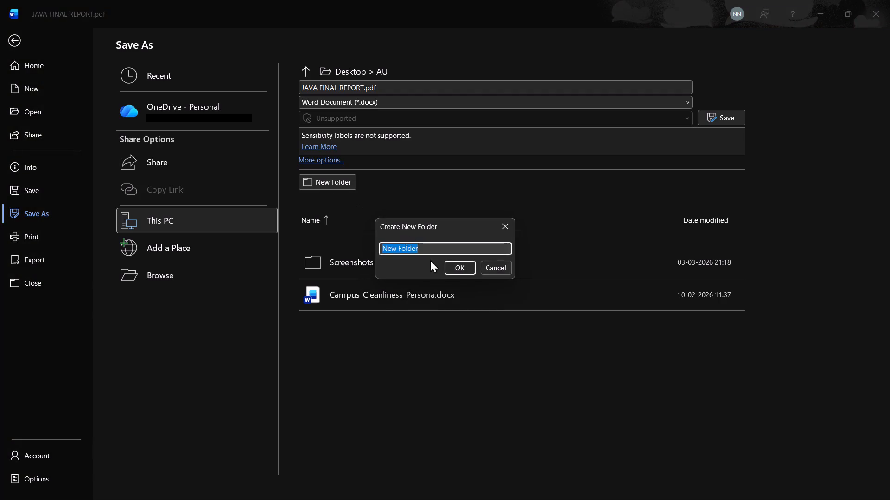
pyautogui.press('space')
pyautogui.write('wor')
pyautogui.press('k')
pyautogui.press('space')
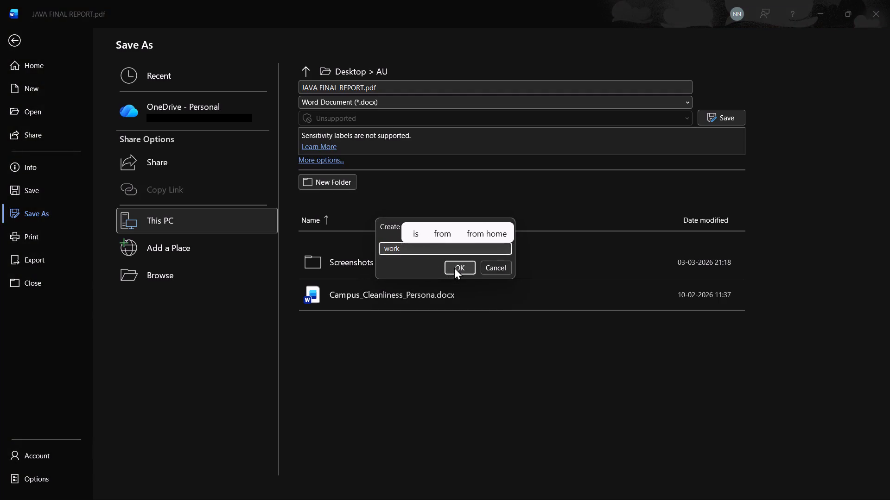
pyautogui.click(454, 267)
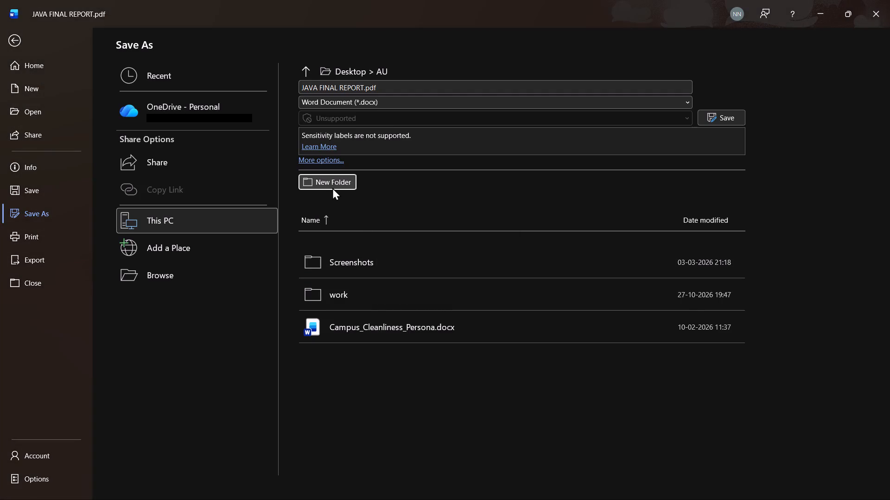
# Choose the work folder as the save location and replace the file name with FINAL DSA REPORT.
pyautogui.doubleClick(341, 294)
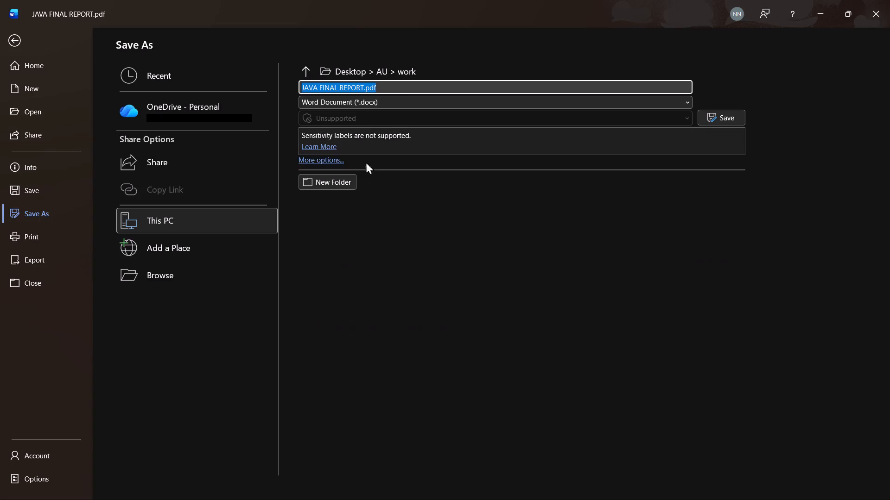
pyautogui.click(383, 87)
pyautogui.press('BackSpace')
pyautogui.press('BackSpace')
pyautogui.press('BackSpace')
pyautogui.press('BackSpace')
pyautogui.press('BackSpace')
pyautogui.press('BackSpace')
pyautogui.press('BackSpace')
pyautogui.press('BackSpace')
pyautogui.press('BackSpace')
pyautogui.press('BackSpace')
pyautogui.press('BackSpace')
pyautogui.press('BackSpace')
pyautogui.press('BackSpace')
pyautogui.press('BackSpace')
pyautogui.press('BackSpace')
pyautogui.press('BackSpace')
pyautogui.press('BackSpace')
pyautogui.press('BackSpace')
pyautogui.press('BackSpace')
pyautogui.press('BackSpace')
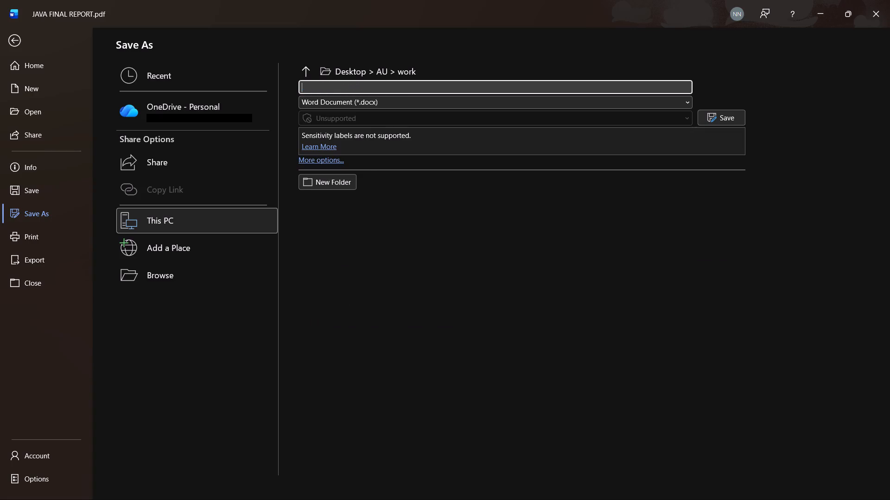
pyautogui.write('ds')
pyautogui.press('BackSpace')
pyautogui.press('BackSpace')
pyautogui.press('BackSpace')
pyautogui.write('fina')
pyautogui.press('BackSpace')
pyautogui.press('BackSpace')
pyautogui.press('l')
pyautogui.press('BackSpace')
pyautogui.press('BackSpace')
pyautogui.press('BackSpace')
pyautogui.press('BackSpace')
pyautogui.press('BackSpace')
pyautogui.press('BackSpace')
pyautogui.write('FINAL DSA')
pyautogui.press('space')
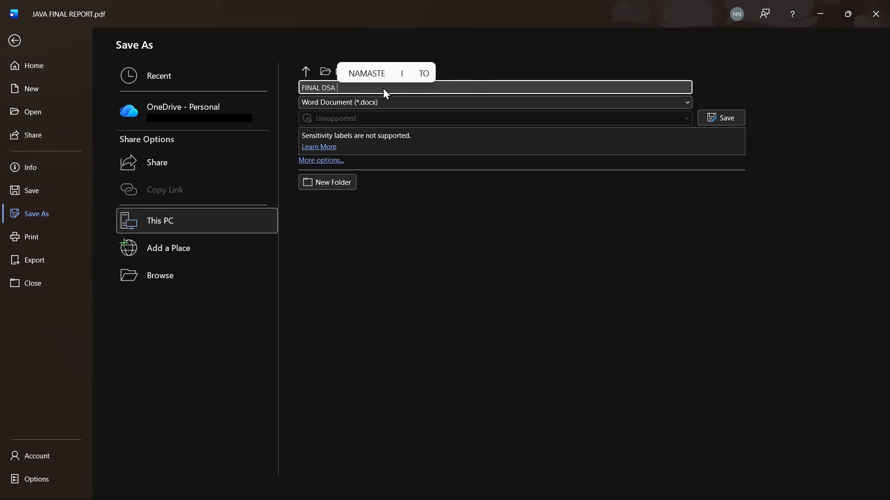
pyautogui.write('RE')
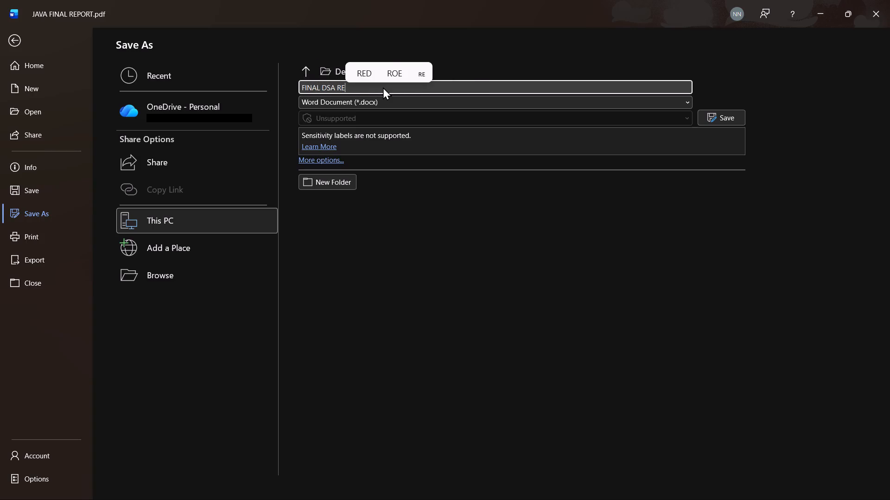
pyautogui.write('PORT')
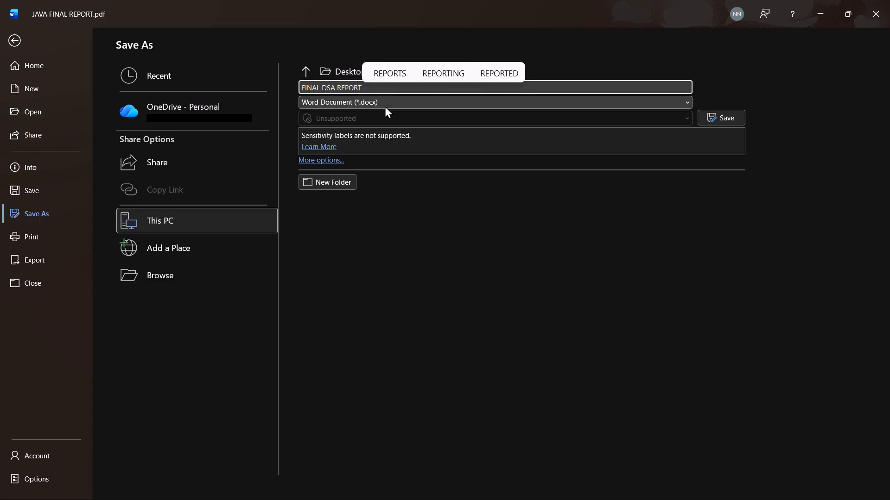
# Set the file type to PDF and save the report.
pyautogui.click(385, 106)
pyautogui.click(359, 196)
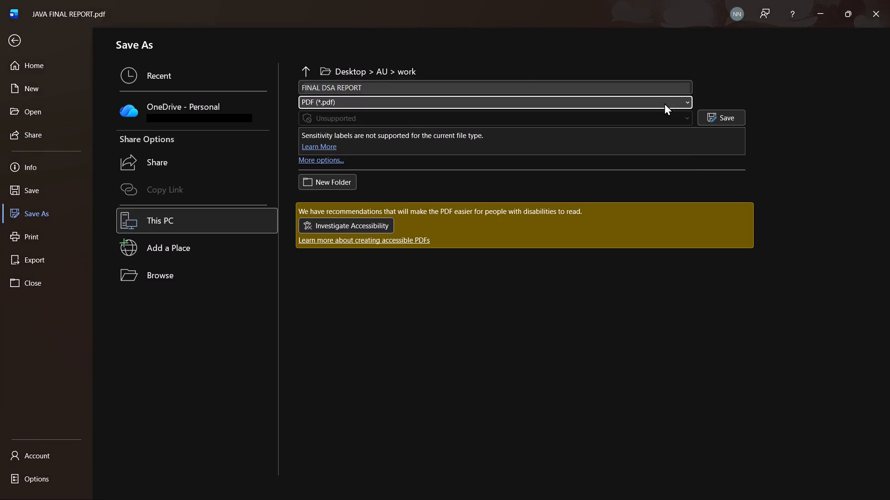
pyautogui.click(714, 117)
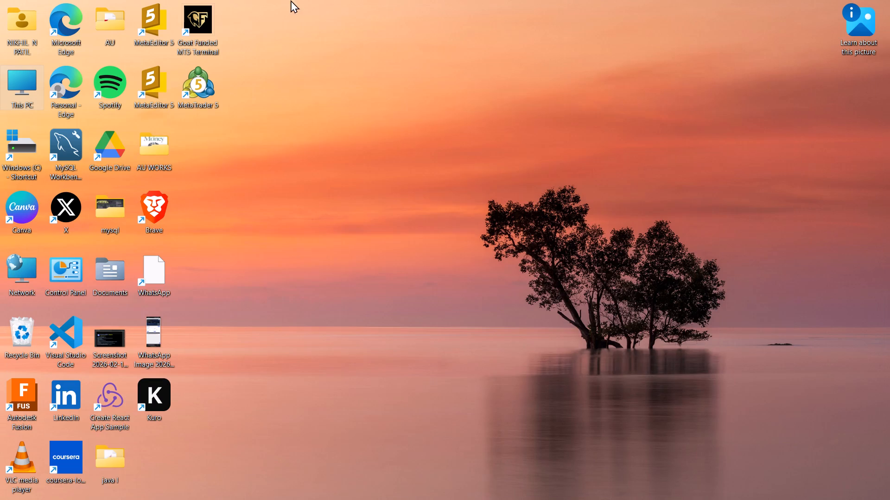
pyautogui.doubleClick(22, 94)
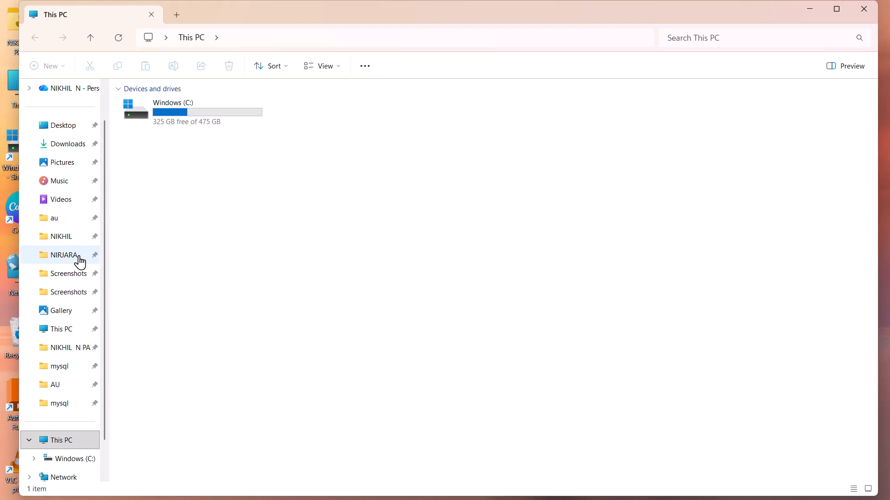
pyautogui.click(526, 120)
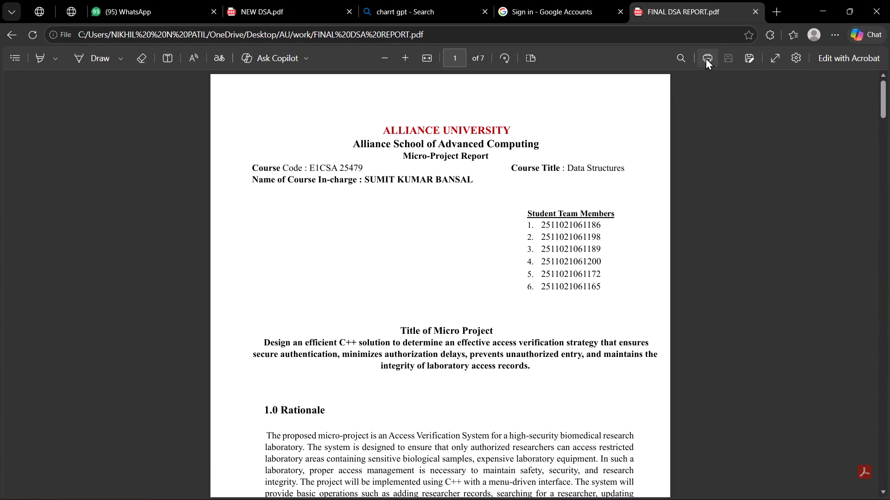
# In Microsoft Edge, start saving a copy of FINAL DSA REPORT.pdf to the Downloads folder.
pyautogui.click(755, 56)
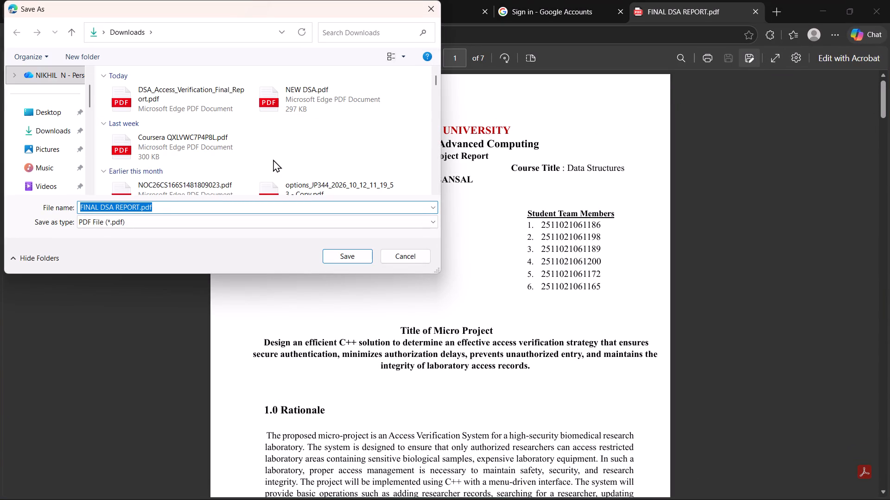
pyautogui.click(47, 126)
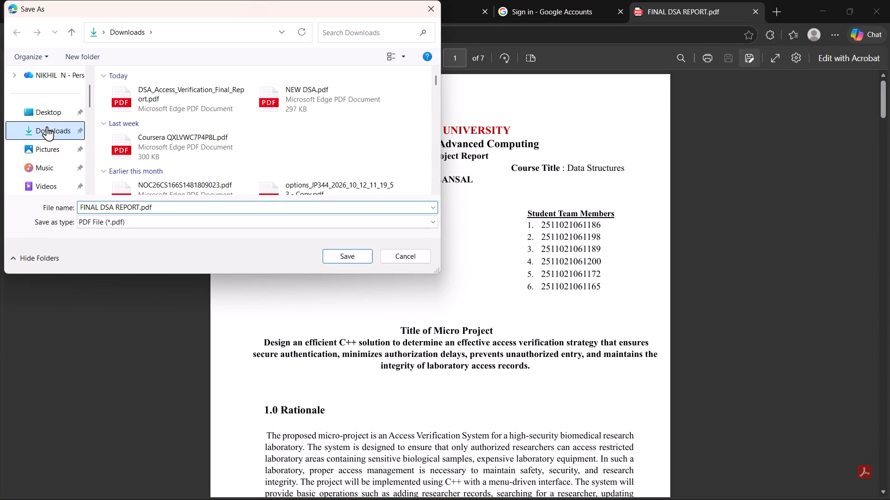
# Save the PDF copy in the Downloads folder under the name FINAL DSA REPORT.pdf.
pyautogui.click(337, 251)
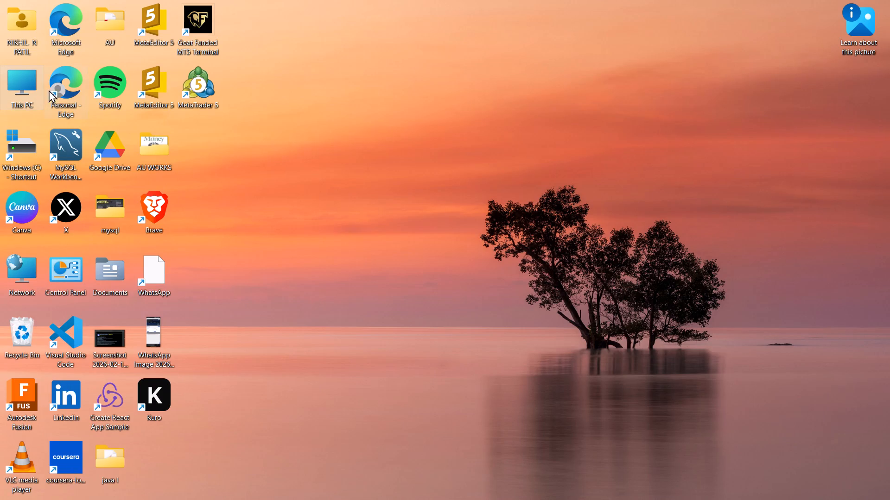
# In File Explorer, open the Downloads folder from This PC and copy FINAL DSA REPORT.pdf to the clipboard.
pyautogui.doubleClick(16, 81)
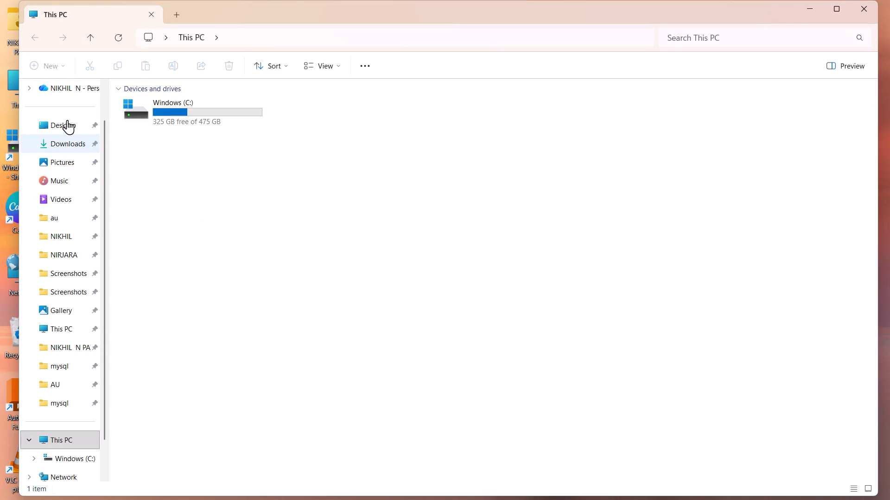
pyautogui.click(70, 136)
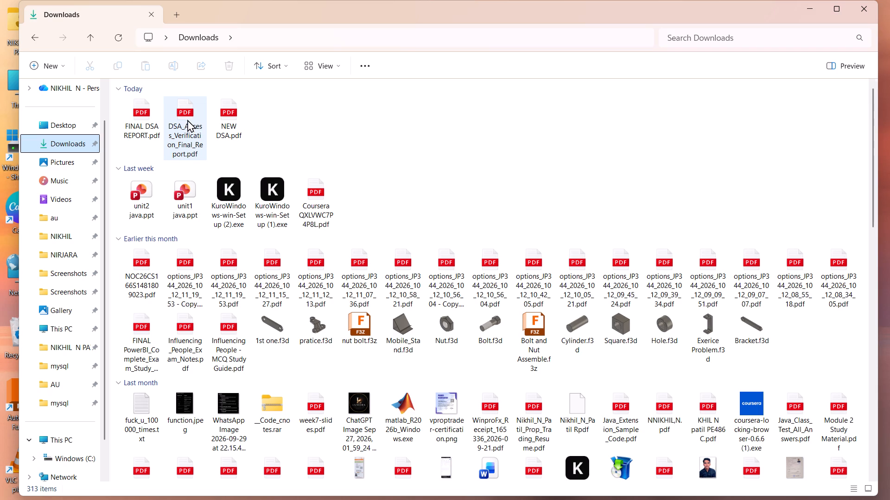
pyautogui.click(144, 114)
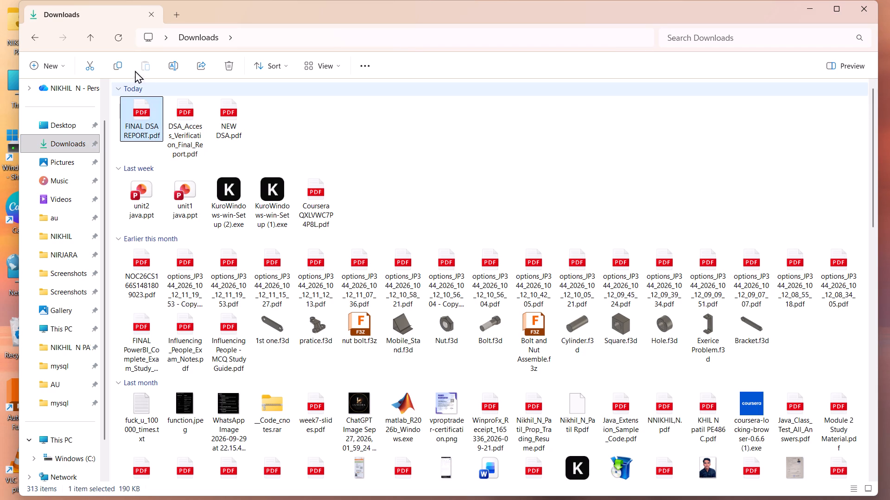
pyautogui.click(121, 66)
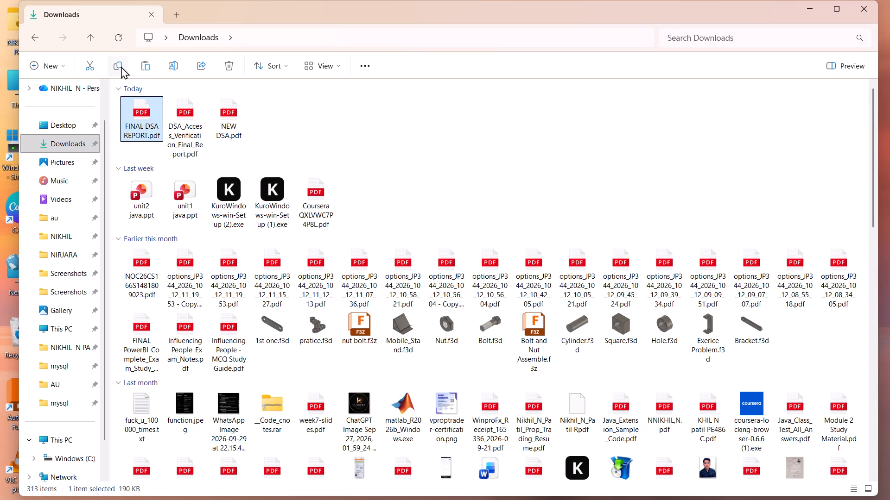
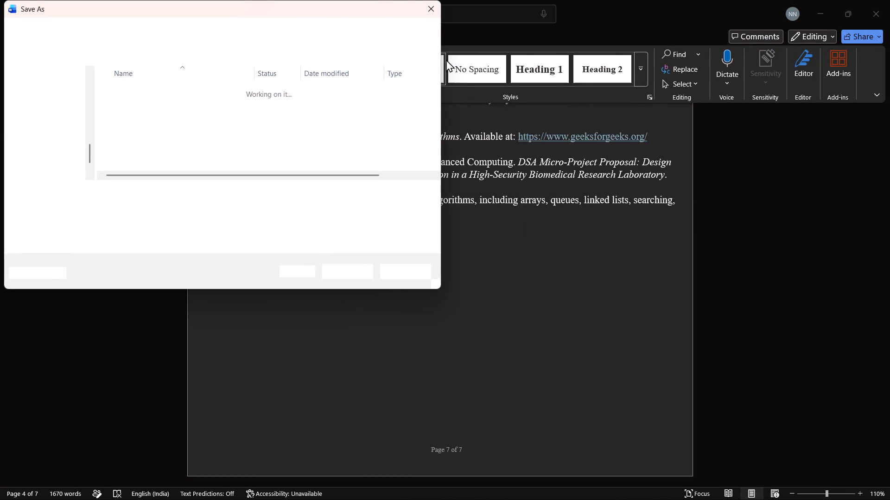
# In Word, cancel the Save As dialog and close JAVA FINAL REPORT.pdf without saving the changes.
pyautogui.click(425, 12)
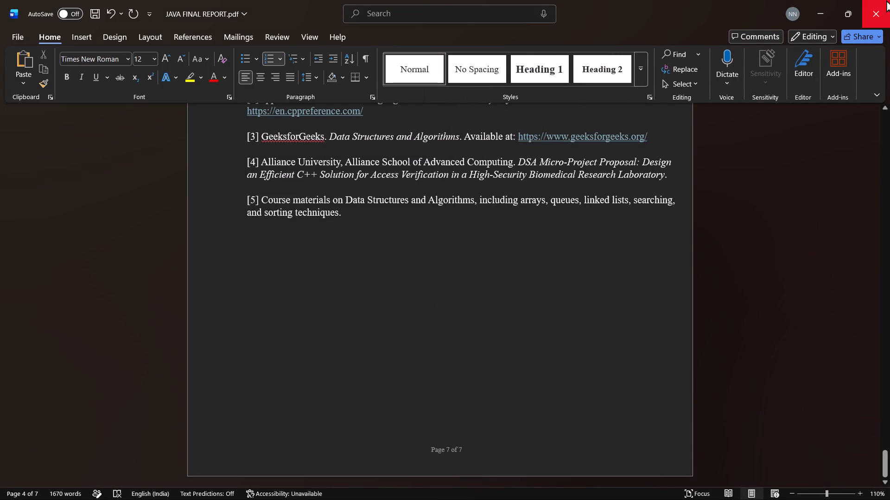
pyautogui.click(874, 0)
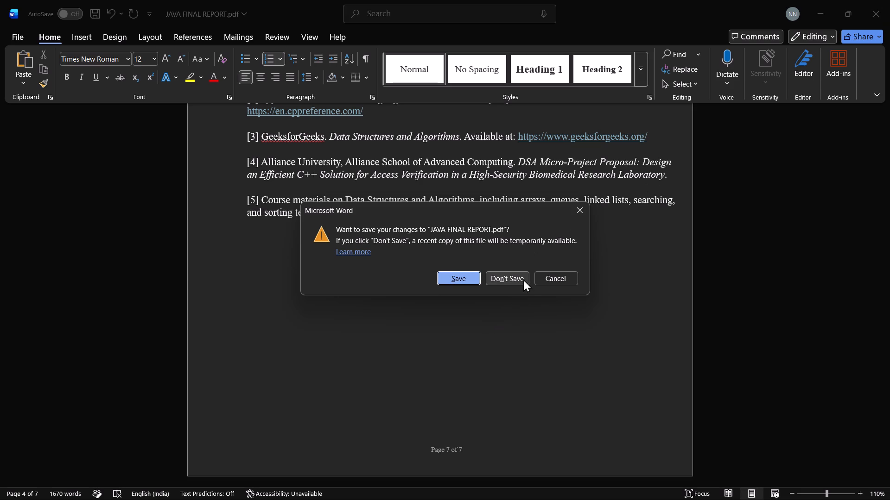
pyautogui.click(523, 279)
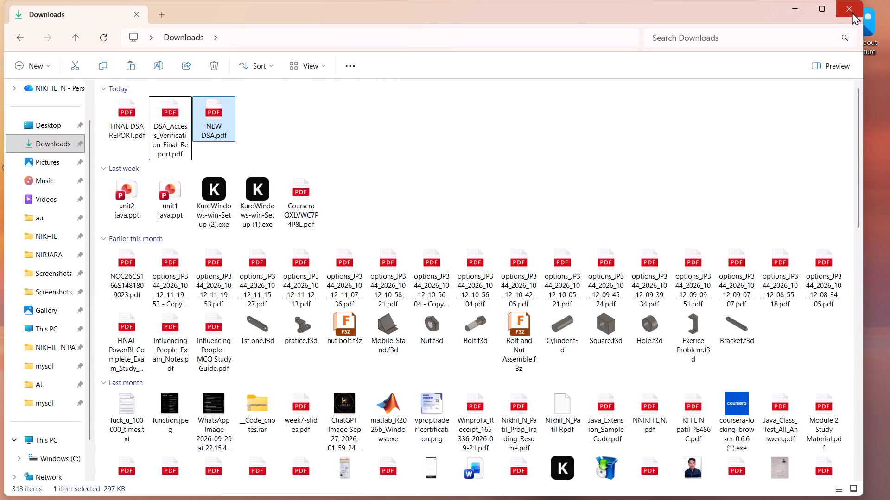
# Close the Downloads folder window in File Explorer.
pyautogui.click(852, 13)
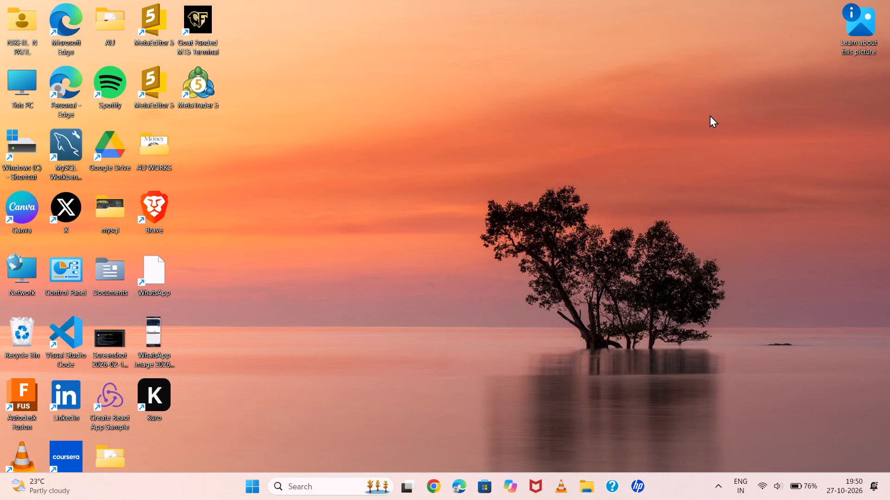
# Shut down the computer.
pyautogui.press('super+x')
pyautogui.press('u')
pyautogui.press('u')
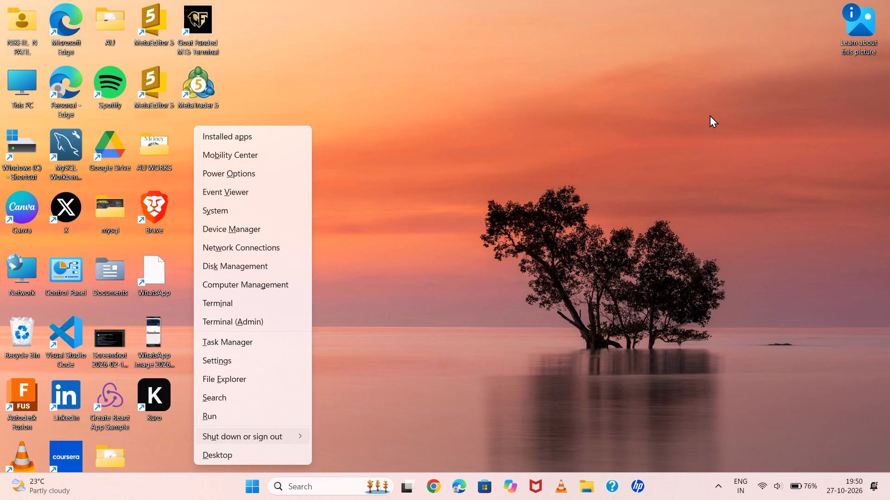